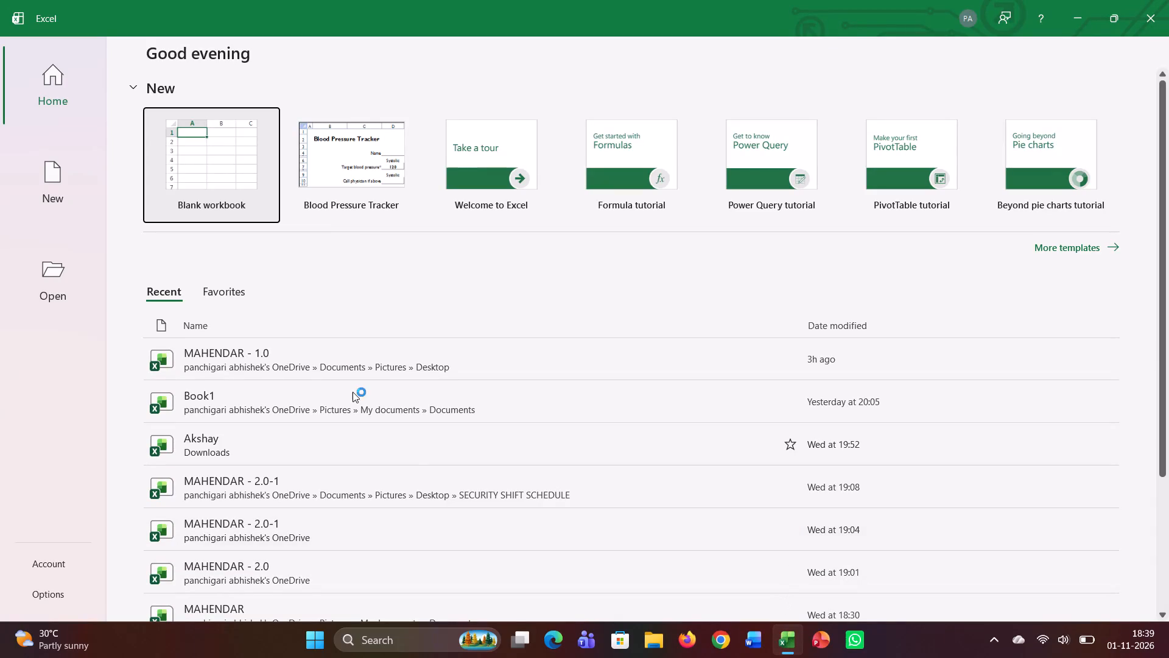
# Create a new blank workbook.
pyautogui.doubleClick(237, 155)
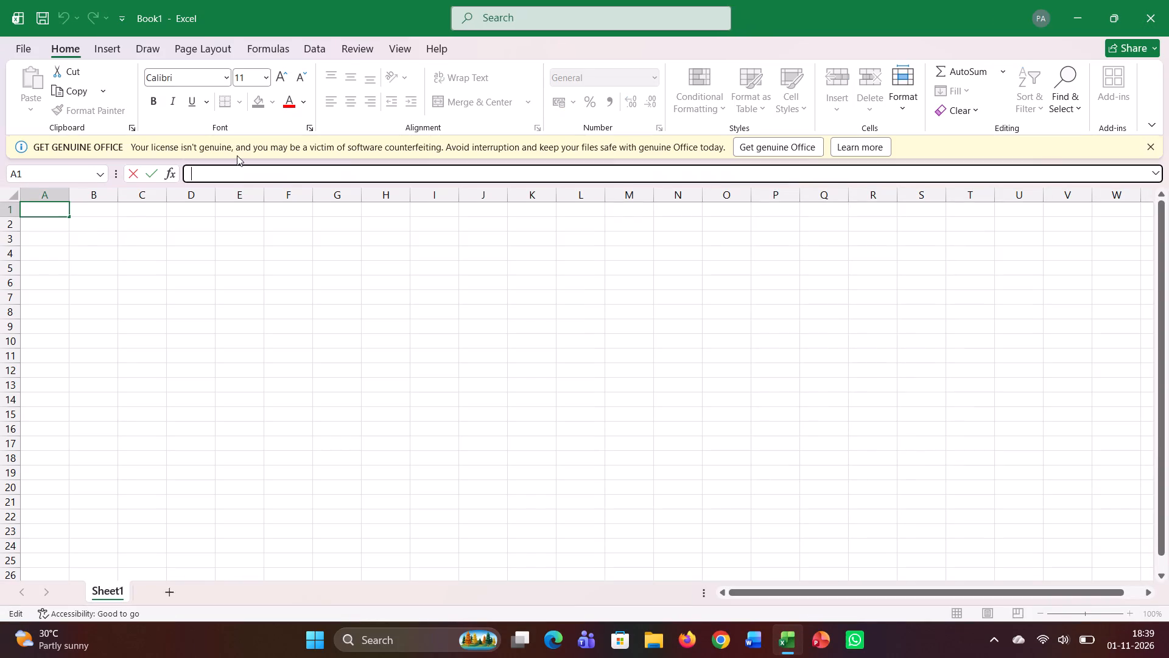
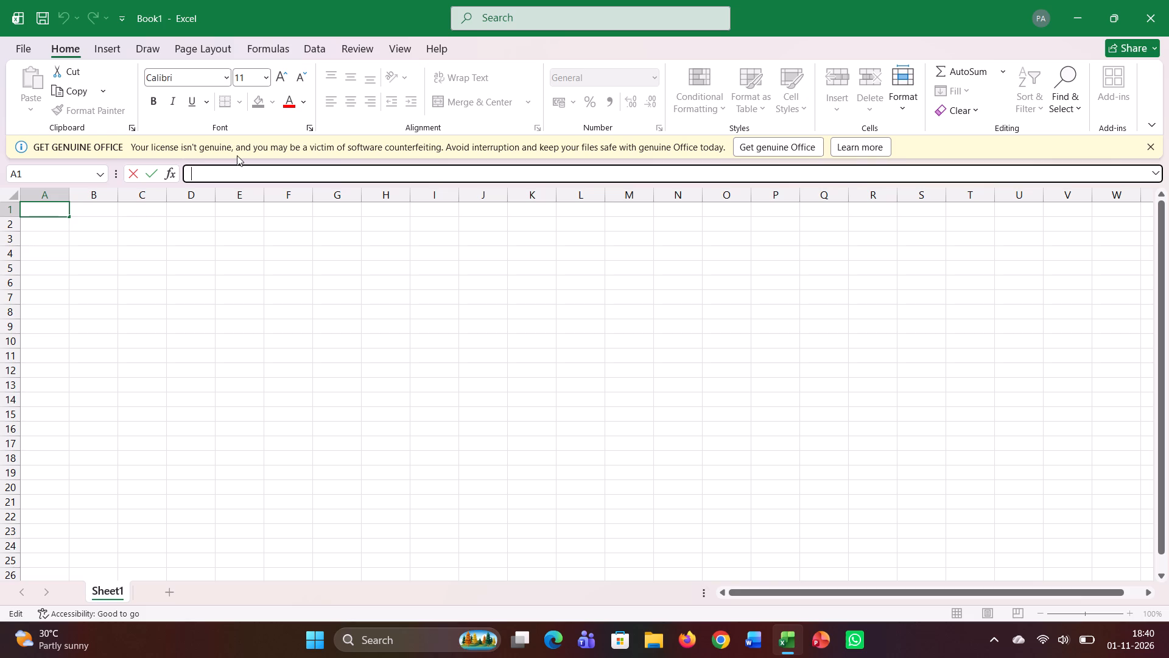
# Enter the title AMOGEN MANPOWER DETAILS in cell A1.
pyautogui.write('AME')
pyautogui.press('BackSpace')
pyautogui.press('o')
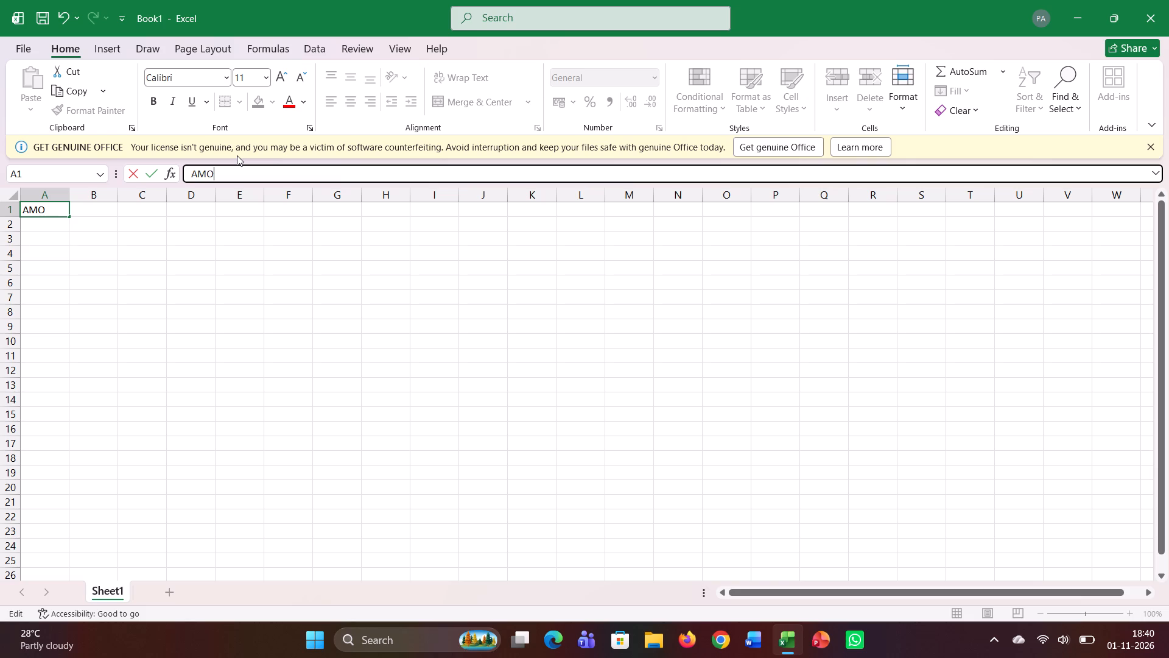
pyautogui.write('GE')
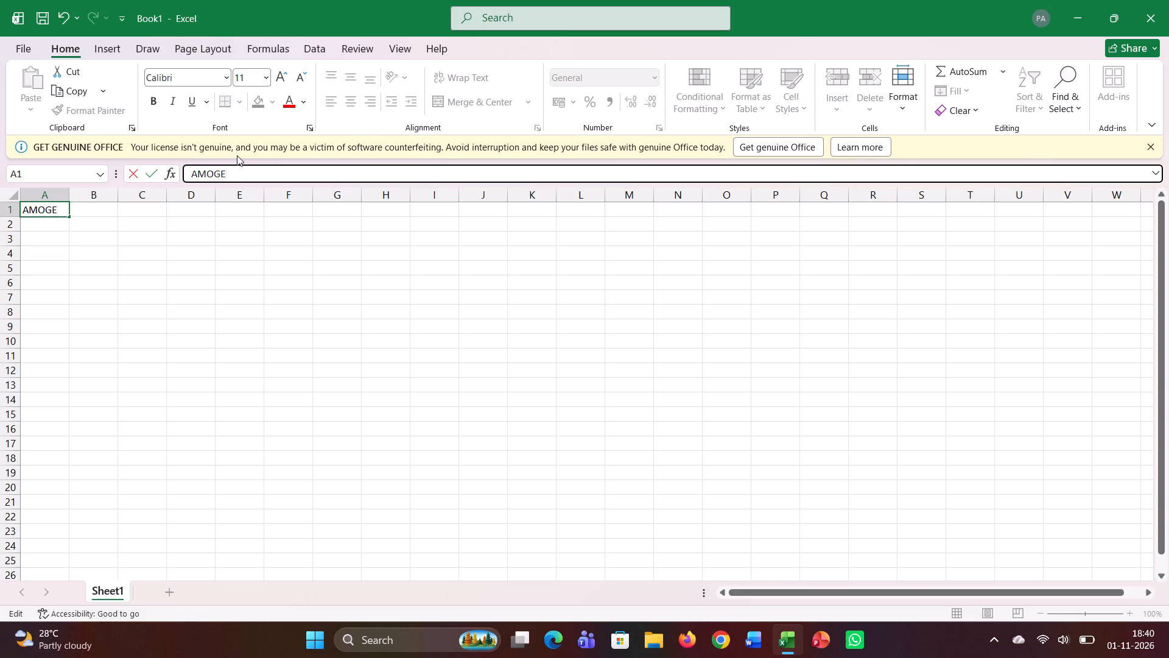
pyautogui.press('n')
pyautogui.press('space')
pyautogui.write('MAN')
pyautogui.press('BackSpace')
pyautogui.press('BackSpace')
pyautogui.press('BackSpace')
pyautogui.press('BackSpace')
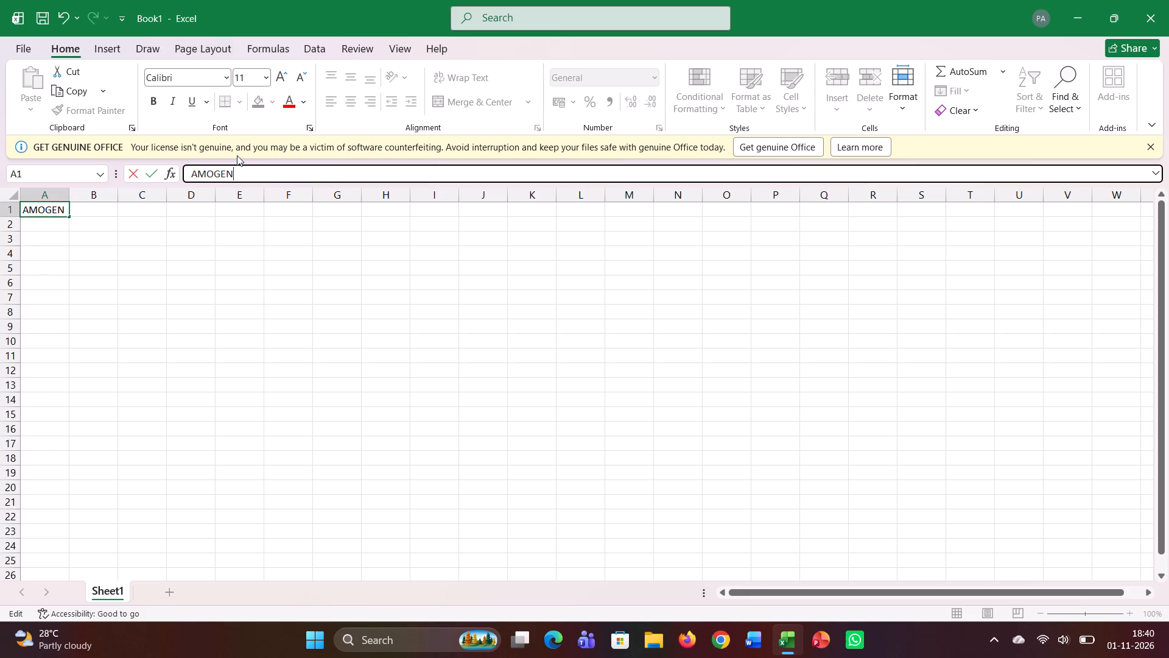
pyautogui.click(240, 155)
pyautogui.press('space')
pyautogui.press('m')
pyautogui.press('a')
pyautogui.press('n')
pyautogui.write('PO')
pyautogui.write('WER')
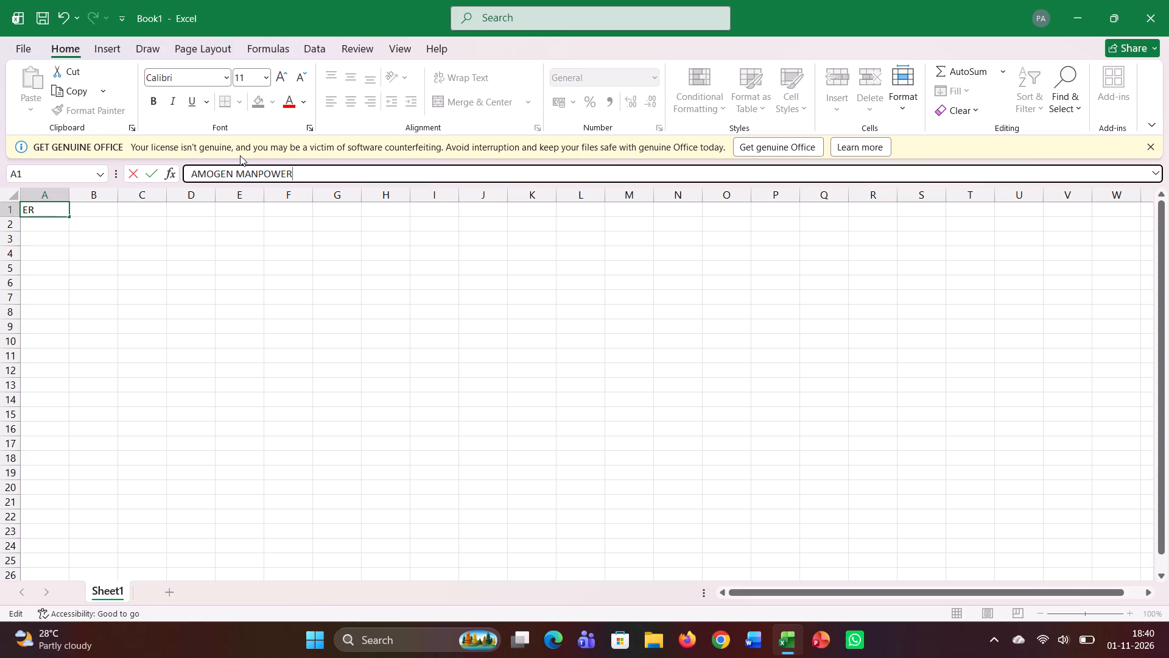
pyautogui.press('space')
pyautogui.write('DE')
pyautogui.write('TA')
pyautogui.write('ILS')
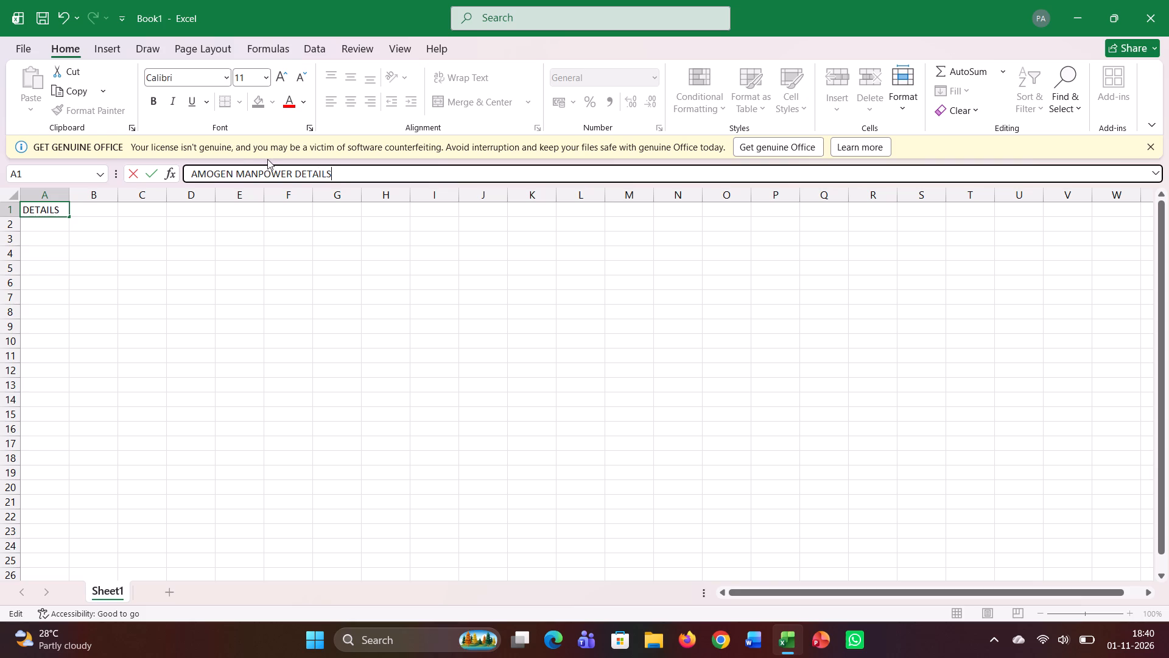
pyautogui.click(47, 227)
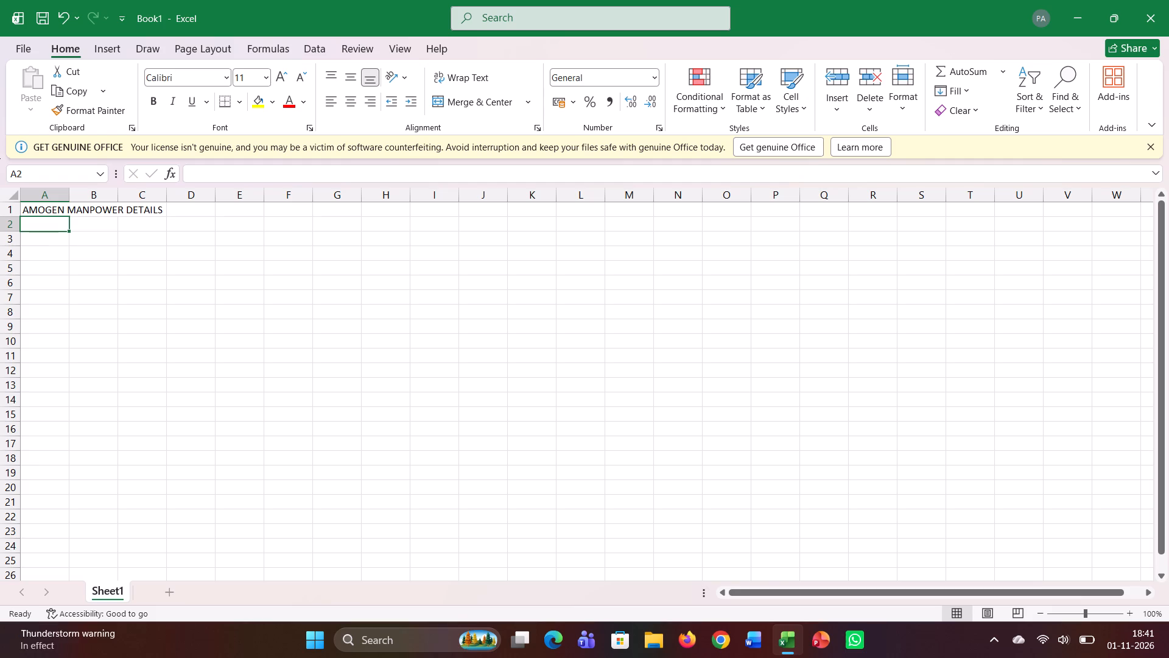
# Add the heading SNO in cell A3 and enter serial numbers 1 and 2 beneath it in A4 and A5.
pyautogui.click(47, 227)
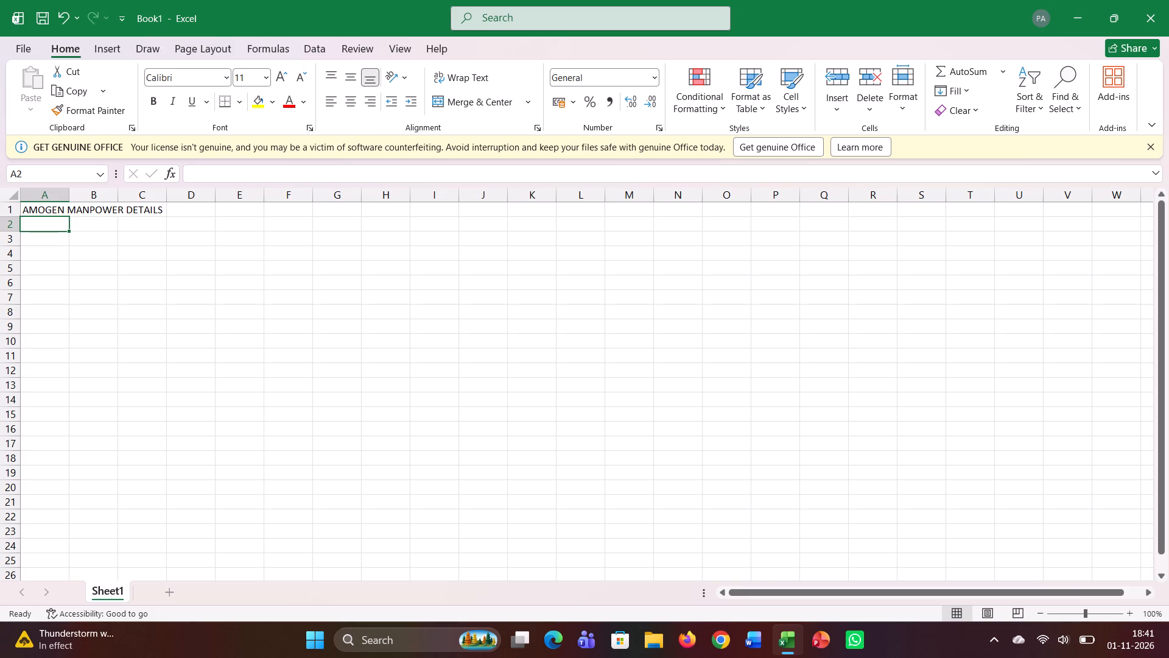
pyautogui.click(36, 225)
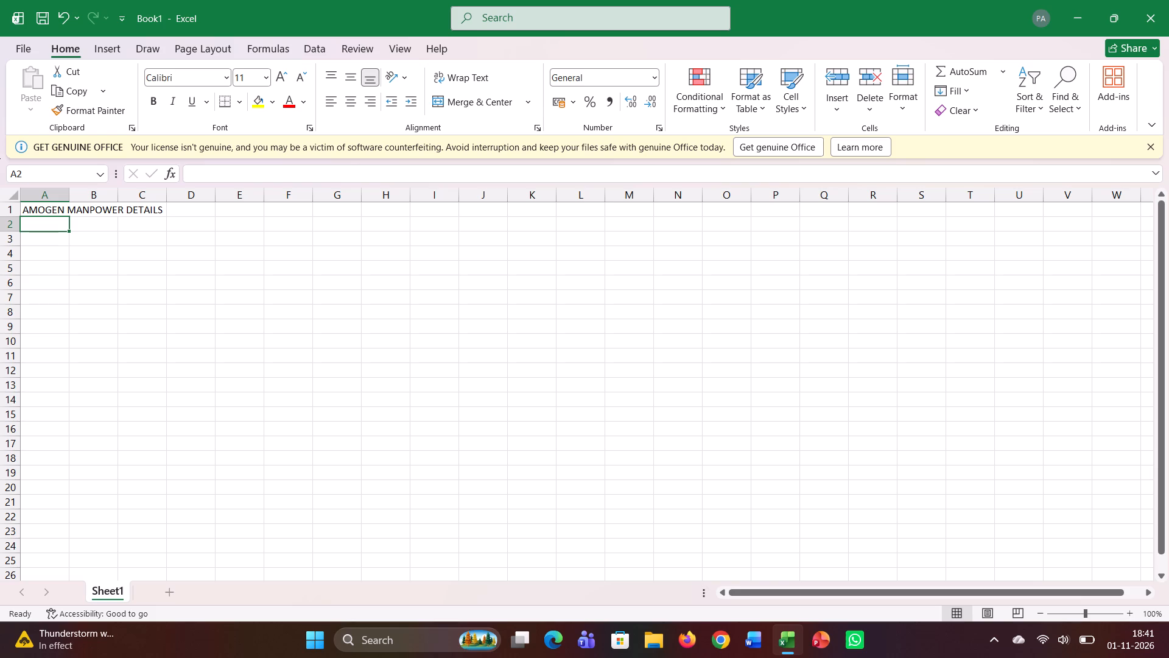
pyautogui.click(36, 238)
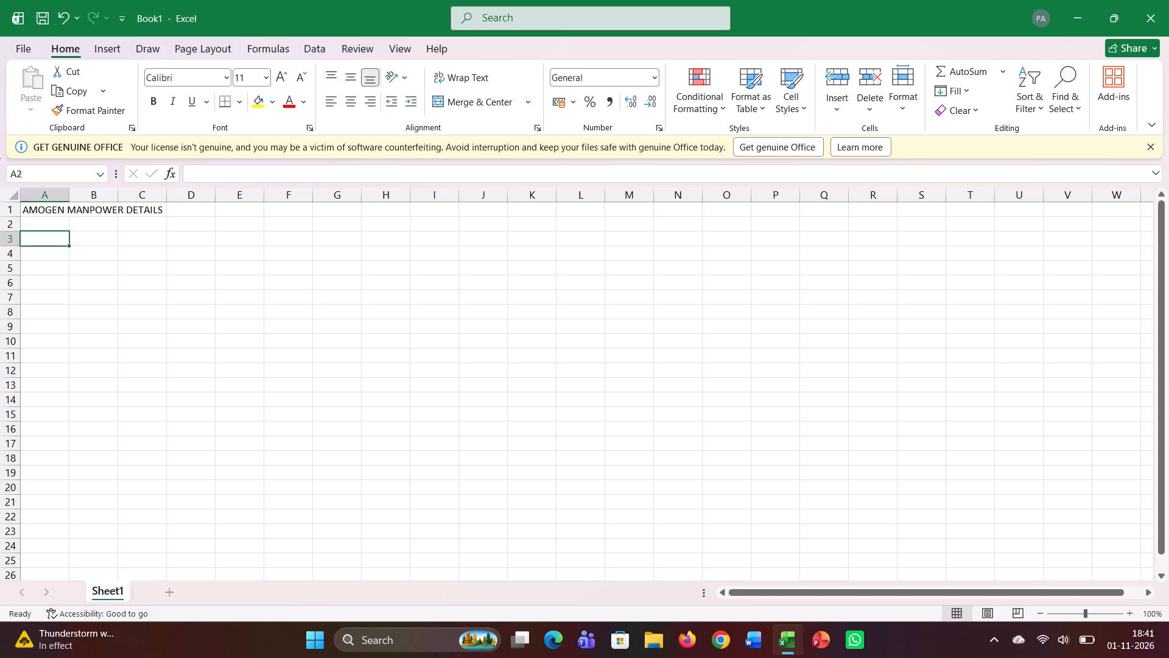
pyautogui.press('s')
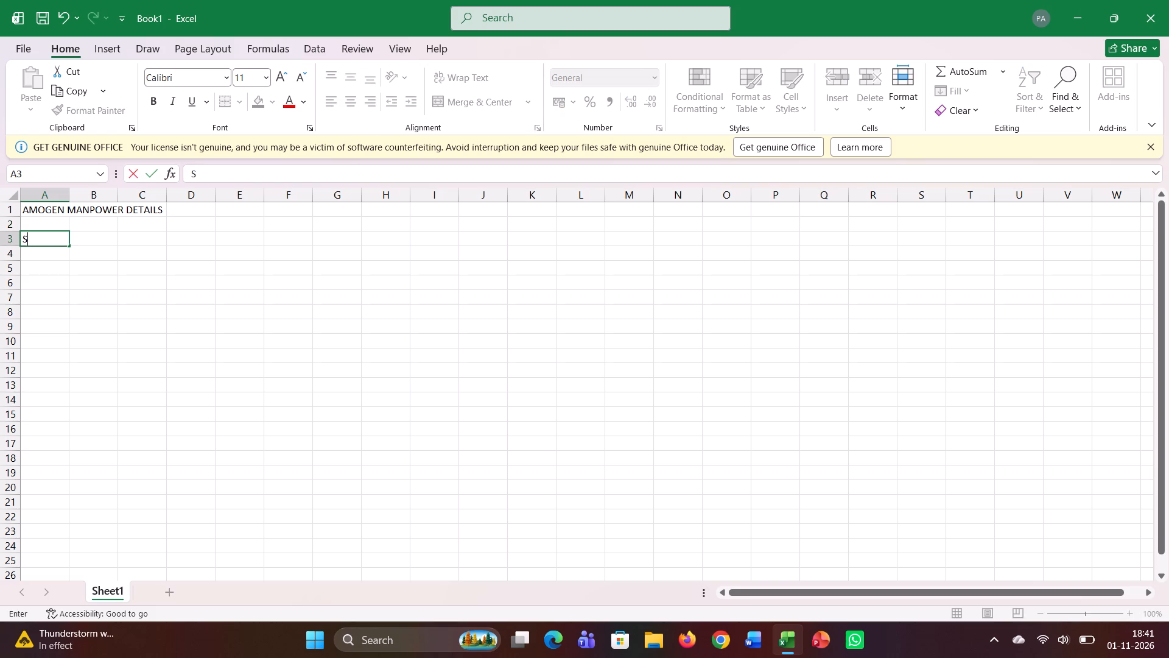
pyautogui.write('NO')
pyautogui.press('Down')
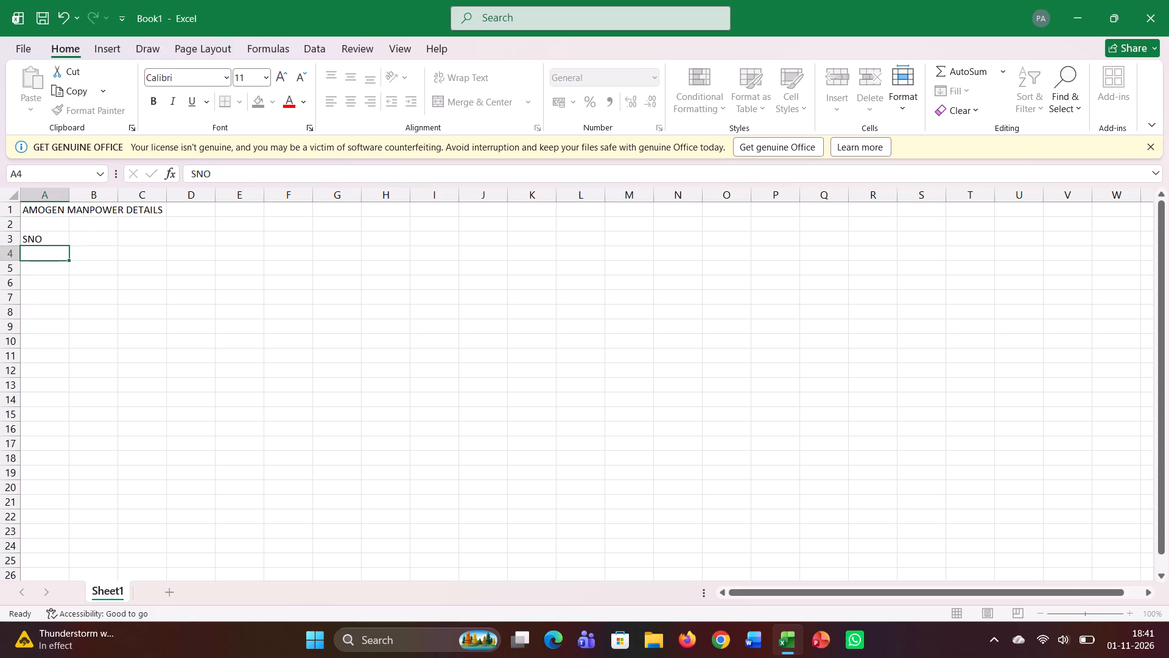
pyautogui.press('1')
pyautogui.press('Down')
pyautogui.press('2')
pyautogui.press('Down')
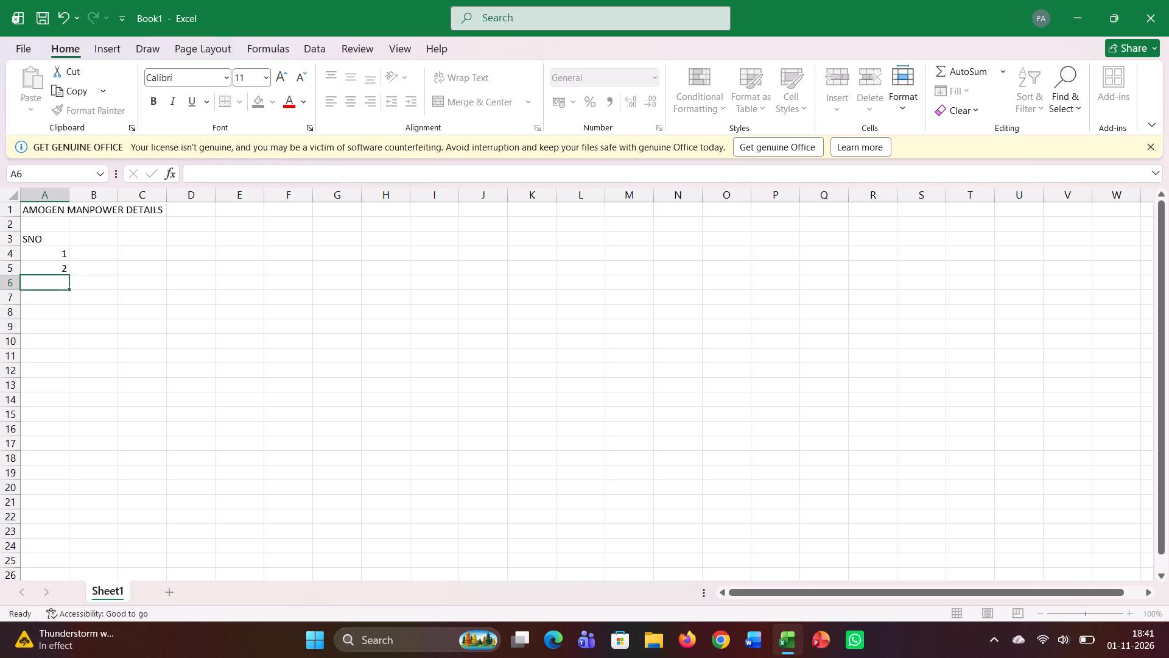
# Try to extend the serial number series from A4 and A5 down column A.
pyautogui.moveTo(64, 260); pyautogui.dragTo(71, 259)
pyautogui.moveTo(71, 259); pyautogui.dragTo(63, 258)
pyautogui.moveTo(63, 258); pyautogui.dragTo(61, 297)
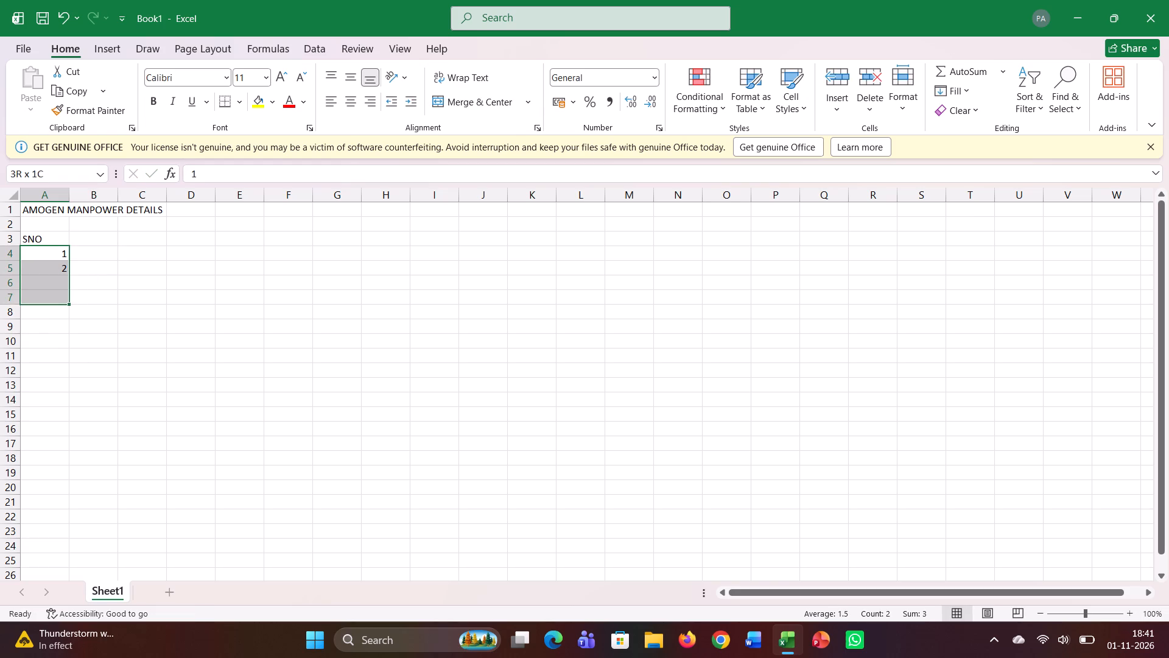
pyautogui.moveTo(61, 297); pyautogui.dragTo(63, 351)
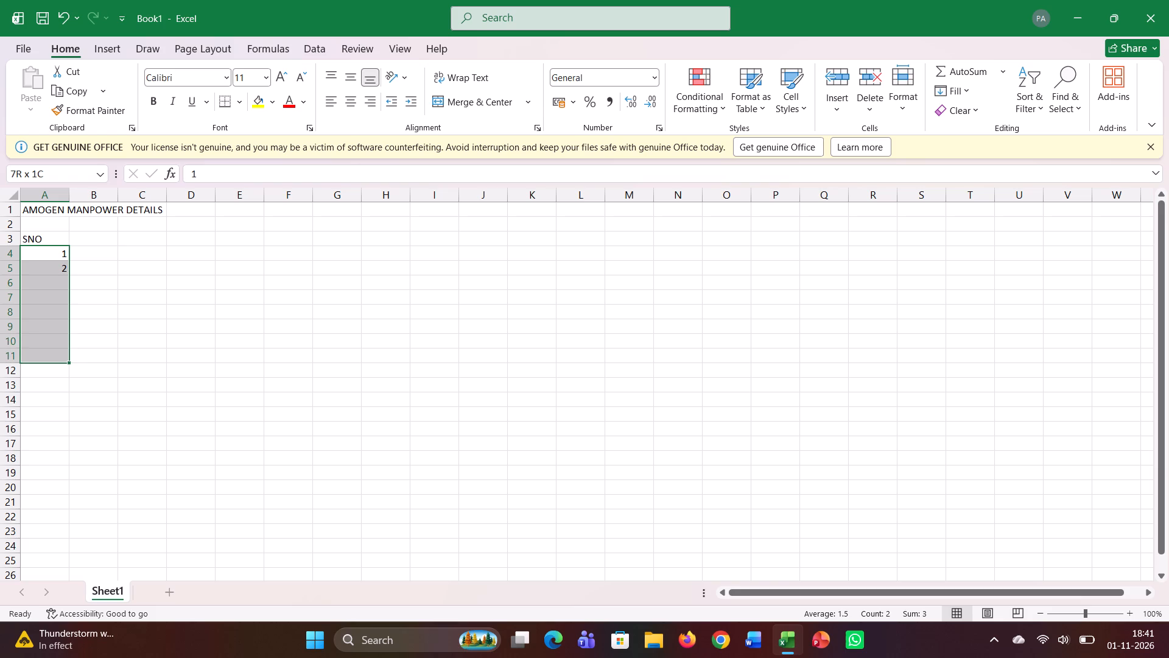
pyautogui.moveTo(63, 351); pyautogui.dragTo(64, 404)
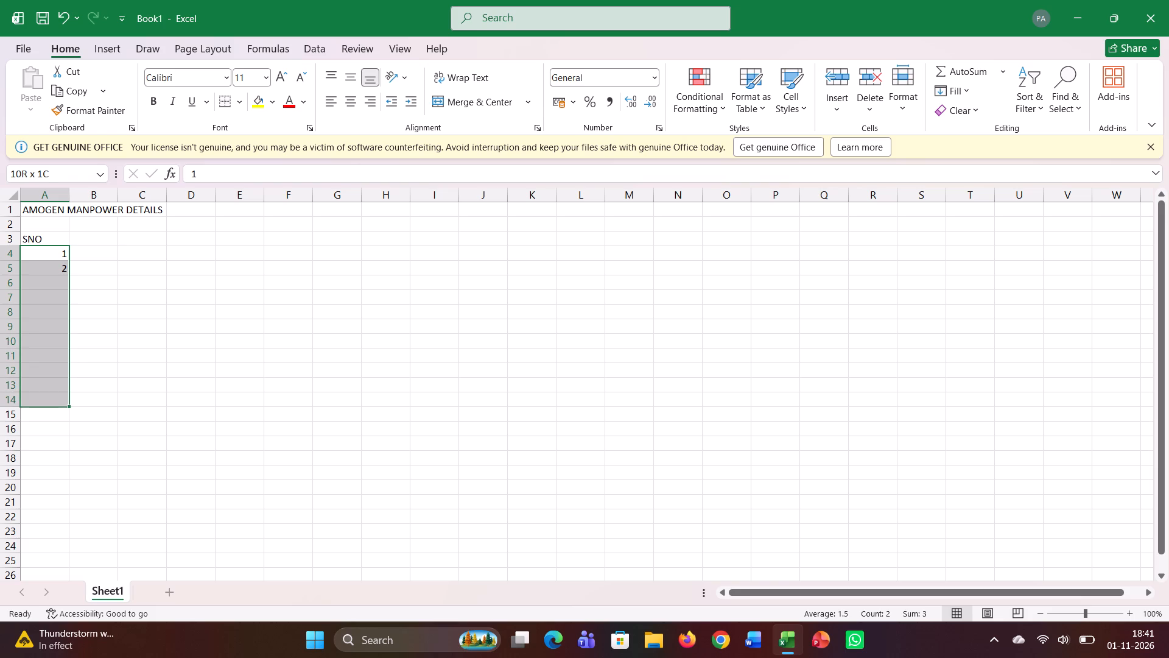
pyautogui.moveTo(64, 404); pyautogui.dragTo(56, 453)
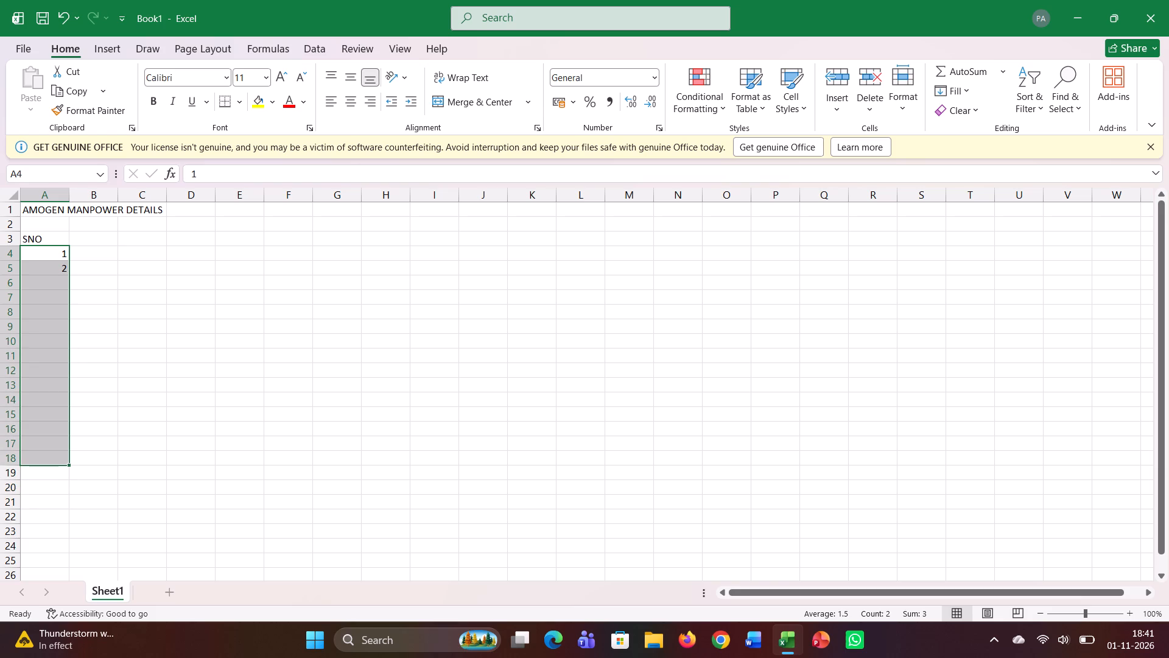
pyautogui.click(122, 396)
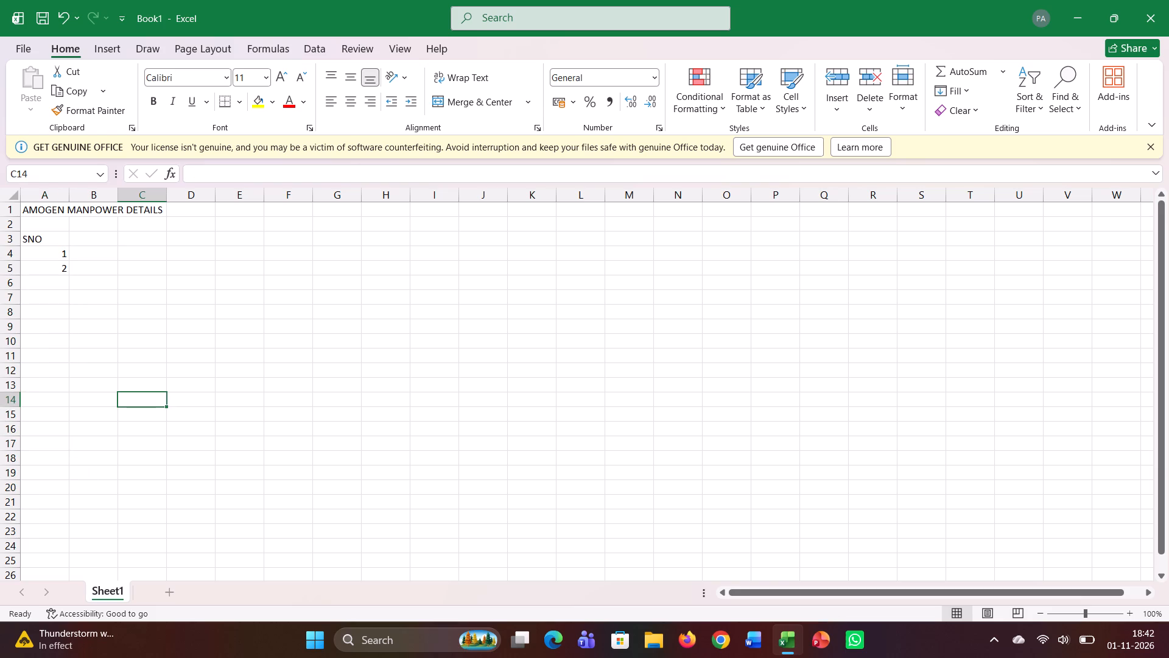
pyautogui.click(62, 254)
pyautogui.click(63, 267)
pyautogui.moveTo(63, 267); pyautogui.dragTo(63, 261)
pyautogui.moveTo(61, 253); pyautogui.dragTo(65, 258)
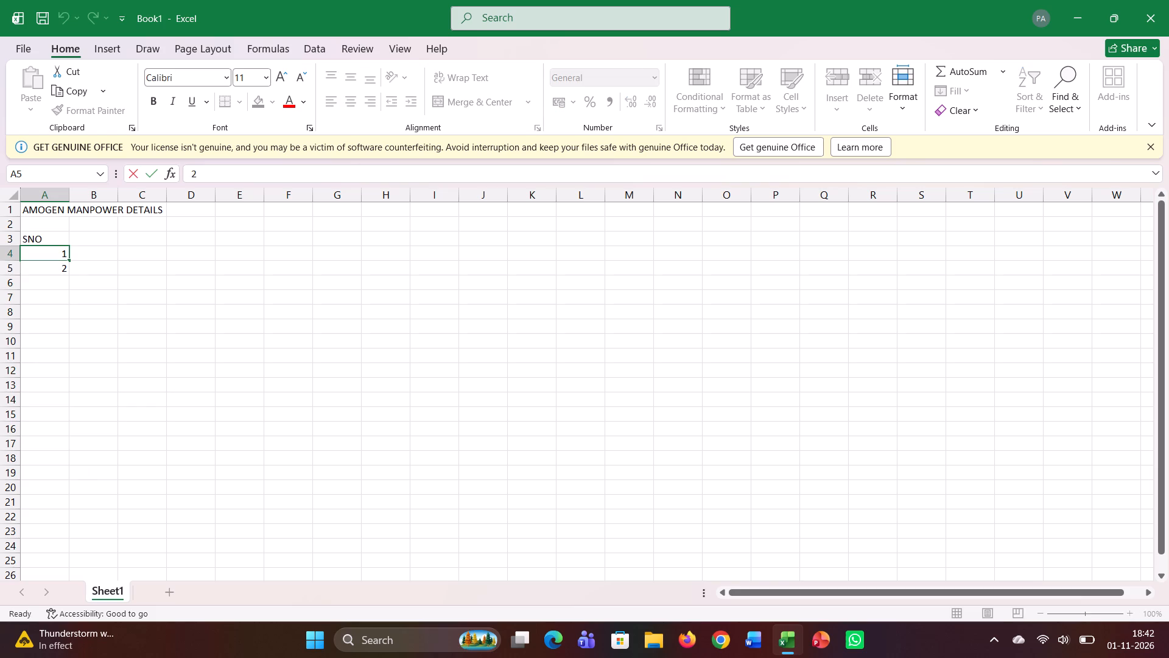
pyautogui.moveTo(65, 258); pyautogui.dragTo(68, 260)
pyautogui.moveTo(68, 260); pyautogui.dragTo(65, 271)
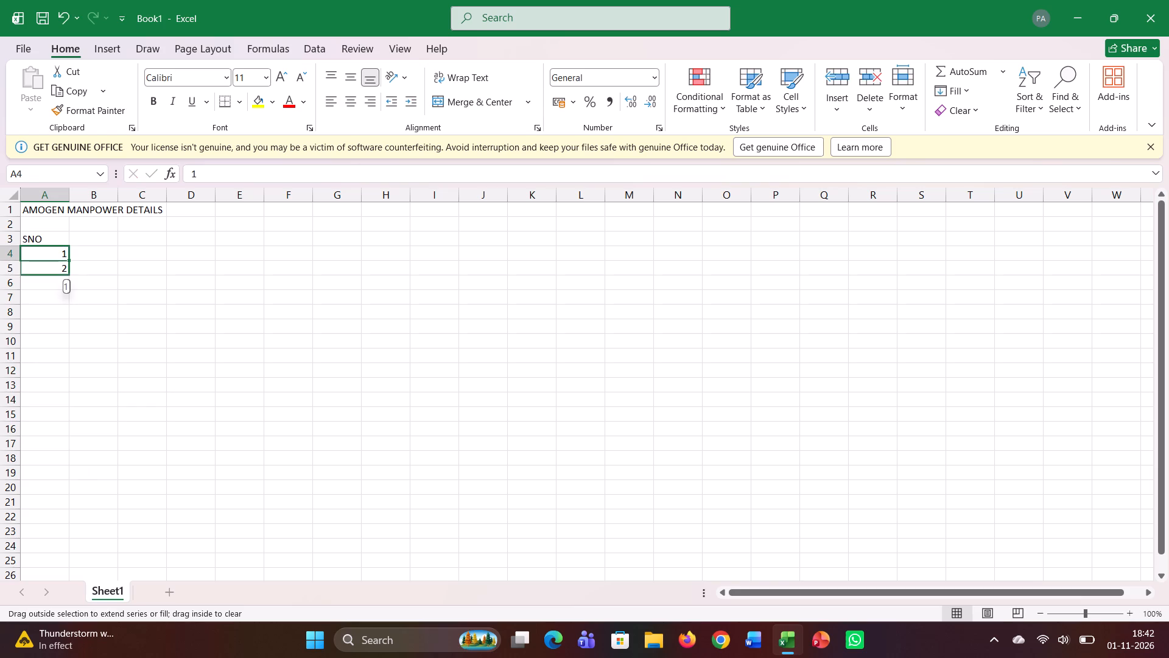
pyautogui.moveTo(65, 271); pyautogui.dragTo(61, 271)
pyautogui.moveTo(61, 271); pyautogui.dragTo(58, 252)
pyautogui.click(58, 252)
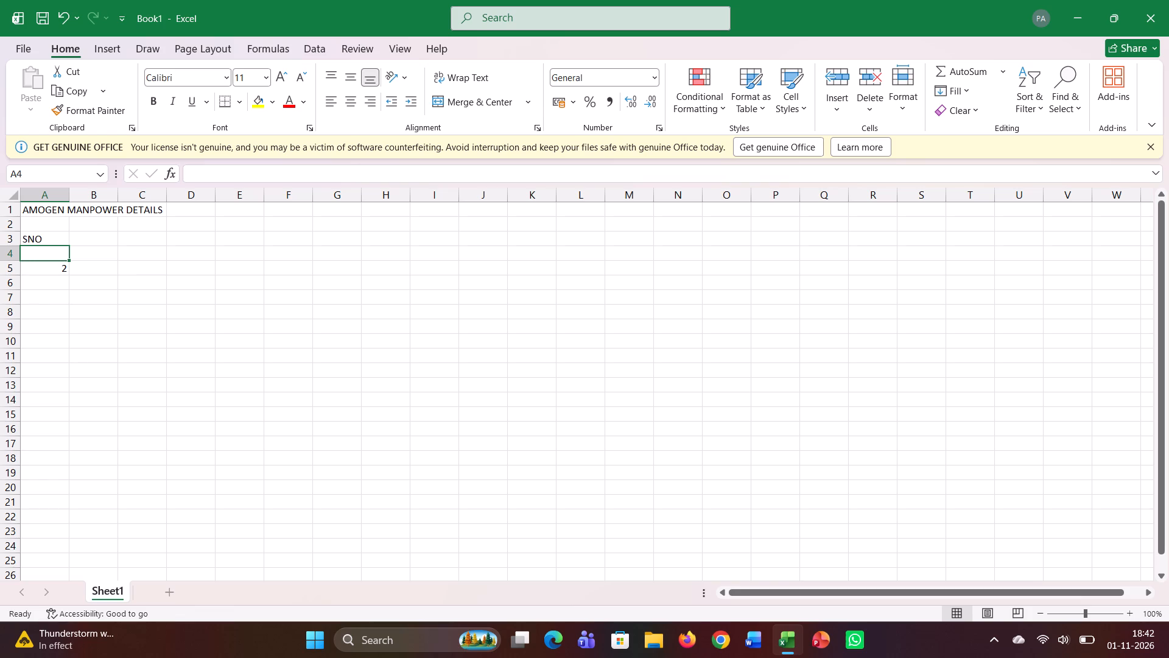
# Re-enter serial number 1 in cell A4 under the SNO heading.
pyautogui.click(62, 264)
pyautogui.click(61, 254)
pyautogui.press('1')
pyautogui.press('Down')
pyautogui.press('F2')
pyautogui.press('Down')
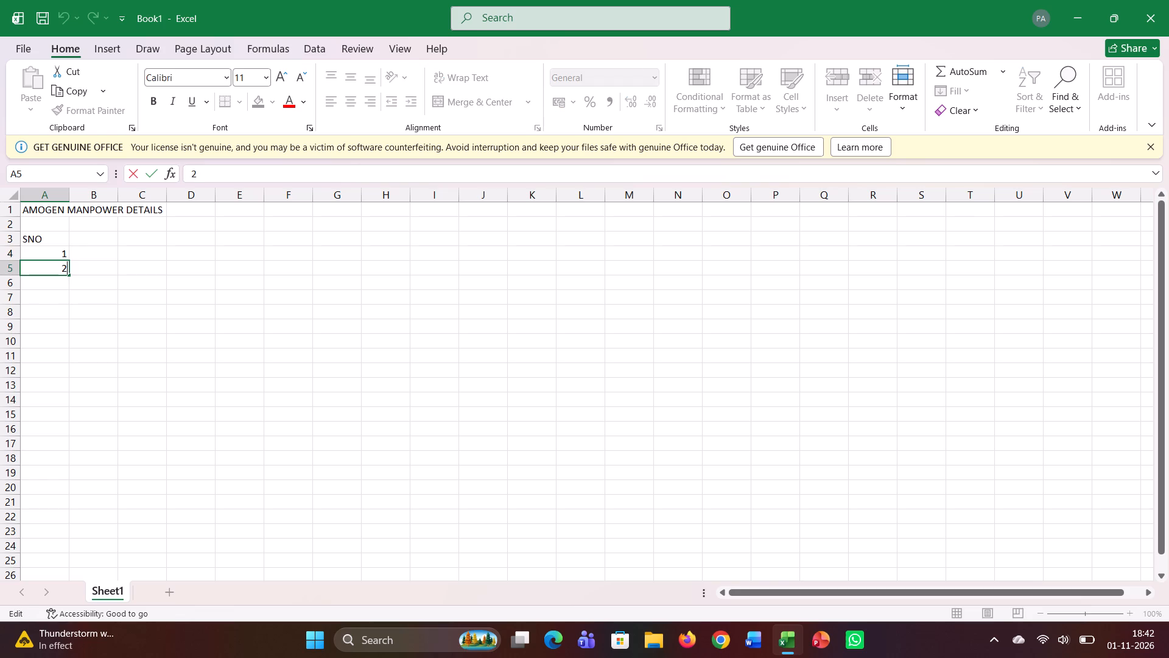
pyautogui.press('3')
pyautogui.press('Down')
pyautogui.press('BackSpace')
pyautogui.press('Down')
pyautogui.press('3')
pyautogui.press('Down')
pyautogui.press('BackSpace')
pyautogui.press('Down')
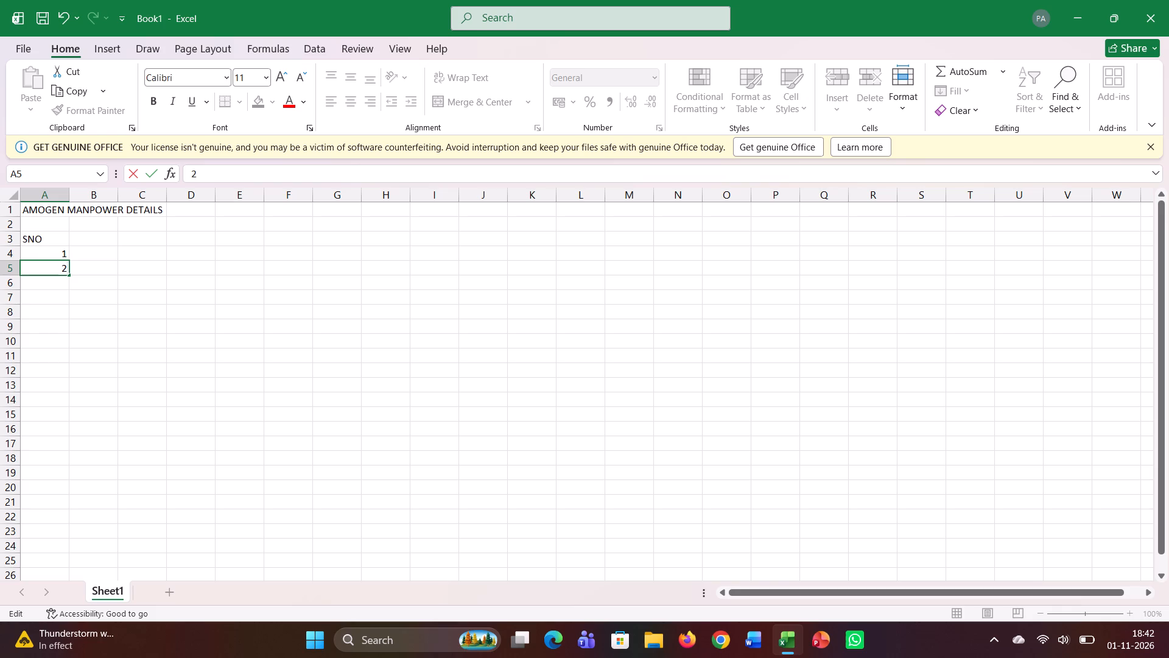
# Continue the SNO column by entering serial numbers 3 through 8 in cells A6 to A11.
pyautogui.click(60, 281)
pyautogui.press('3')
pyautogui.press('Down')
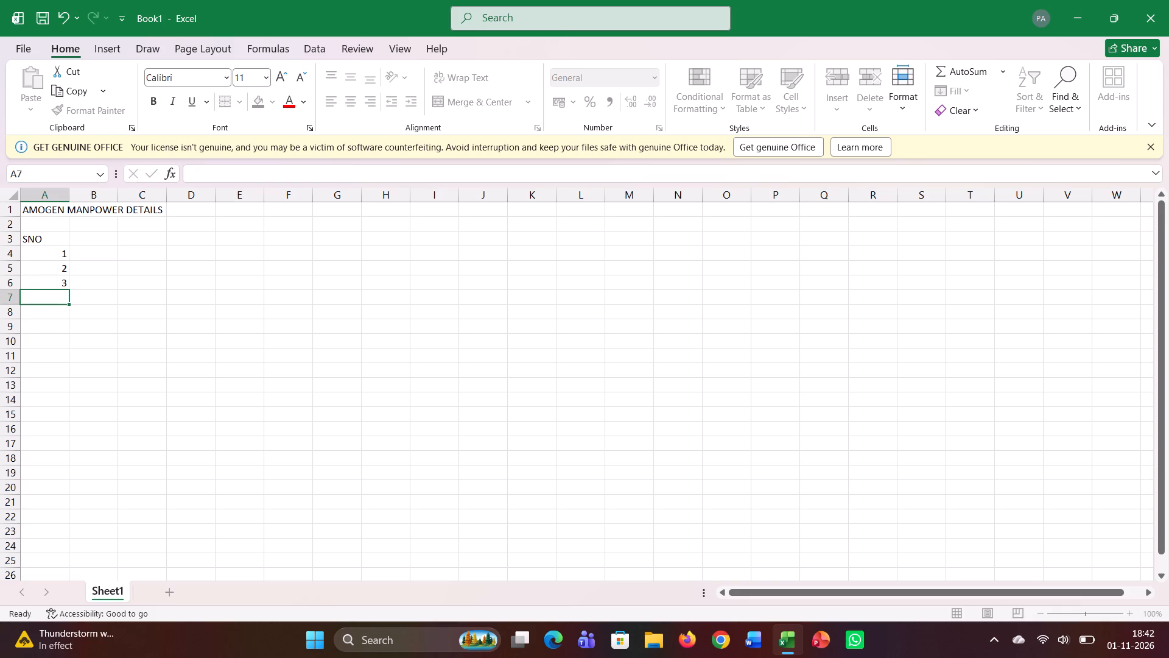
pyautogui.press('4')
pyautogui.press('Down')
pyautogui.press('5')
pyautogui.press('Down')
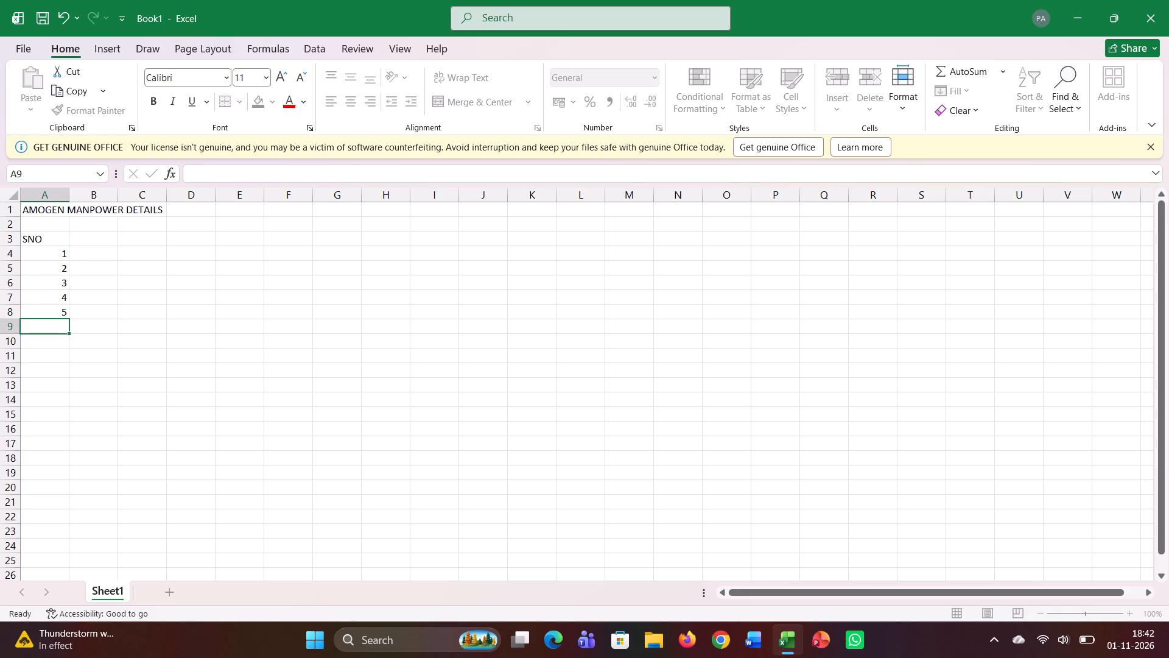
pyautogui.press('6')
pyautogui.press('Down')
pyautogui.press('7')
pyautogui.press('Down')
pyautogui.press('8')
pyautogui.press('Down')
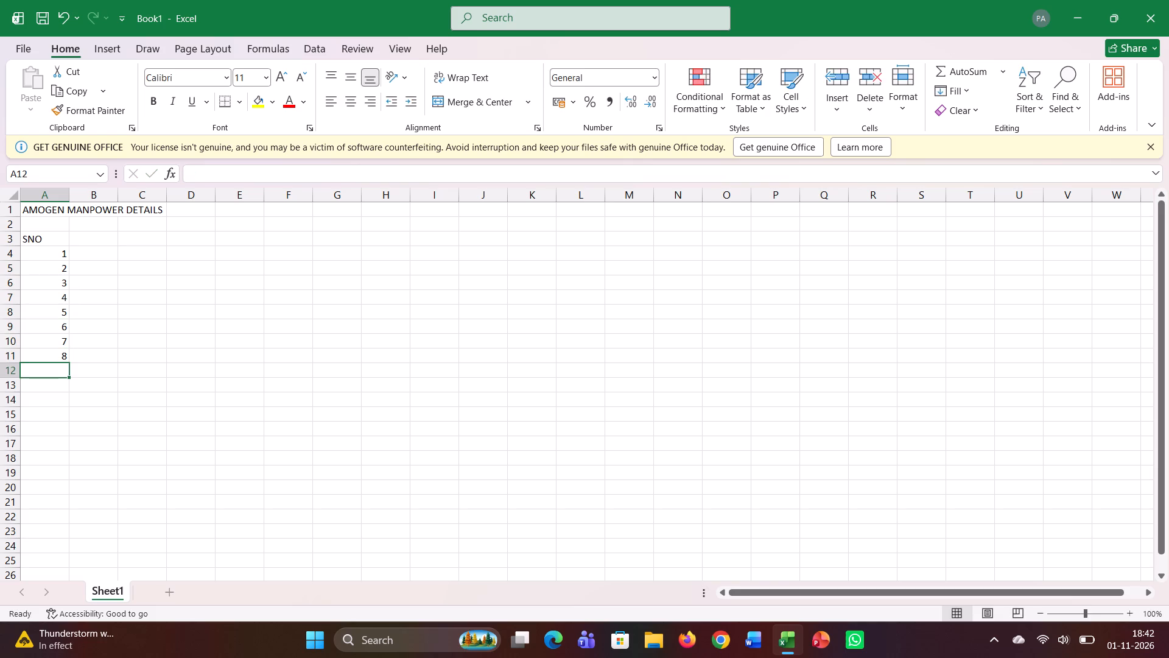
# Enter serial numbers 9 through 13 in cells A12 to A16 of the SNO column.
pyautogui.press('9')
pyautogui.press('Down')
pyautogui.press('1')
pyautogui.press('0')
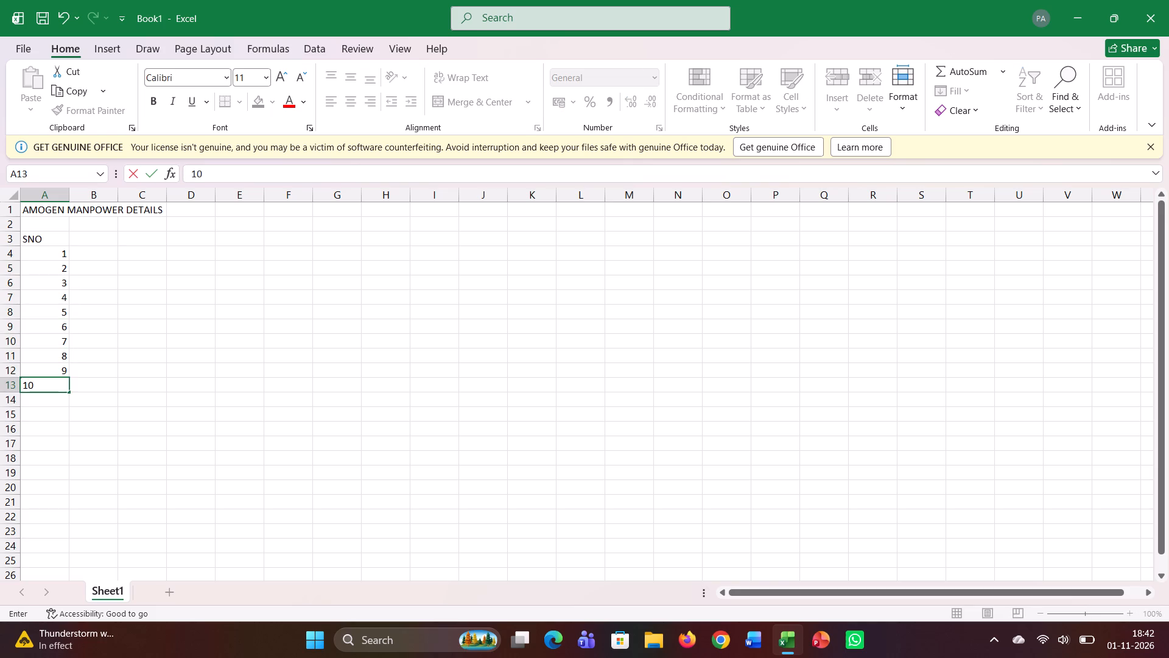
pyautogui.press('Down')
pyautogui.write('11')
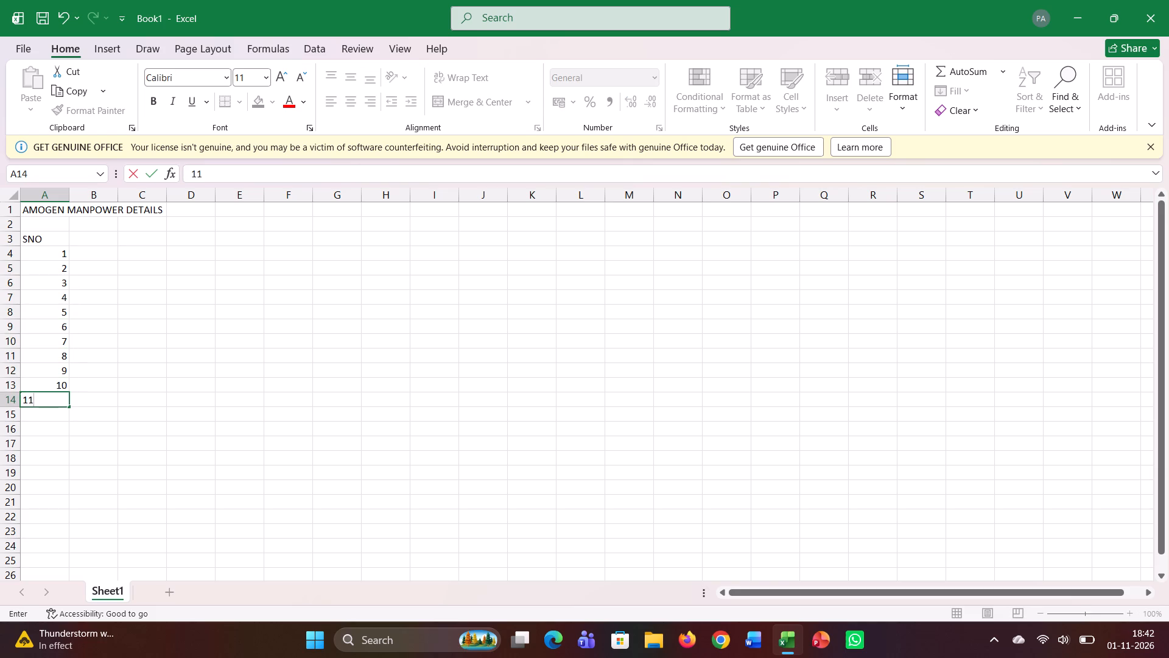
pyautogui.press('Down')
pyautogui.press('2')
pyautogui.press('BackSpace')
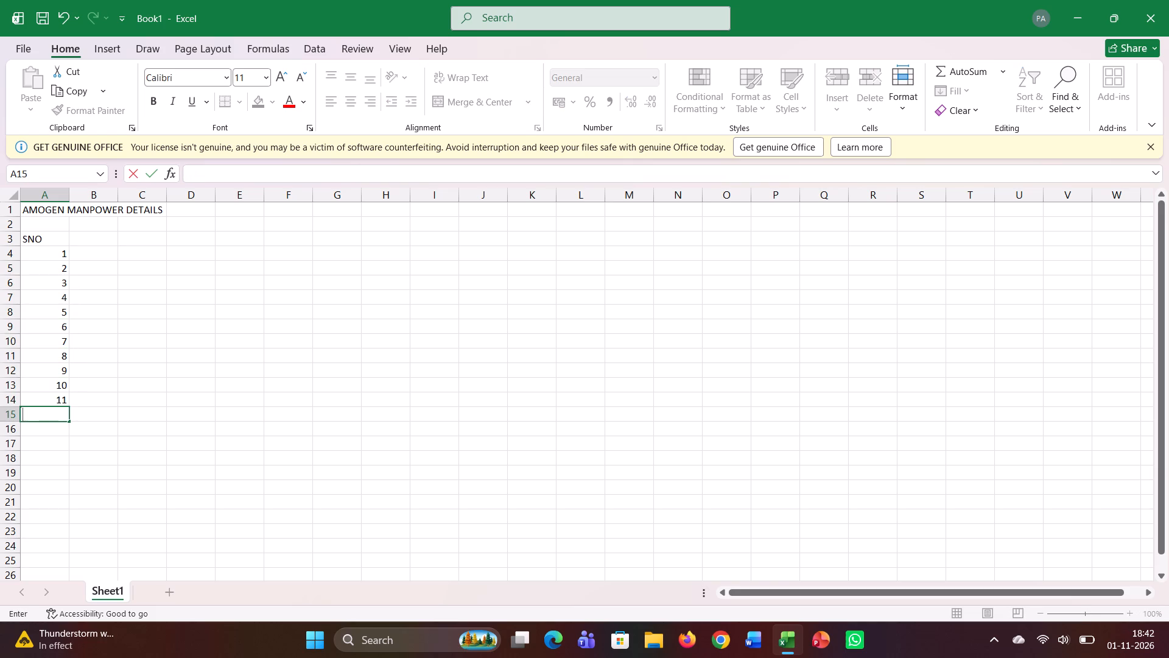
pyautogui.write('12')
pyautogui.press('Down')
pyautogui.press('1')
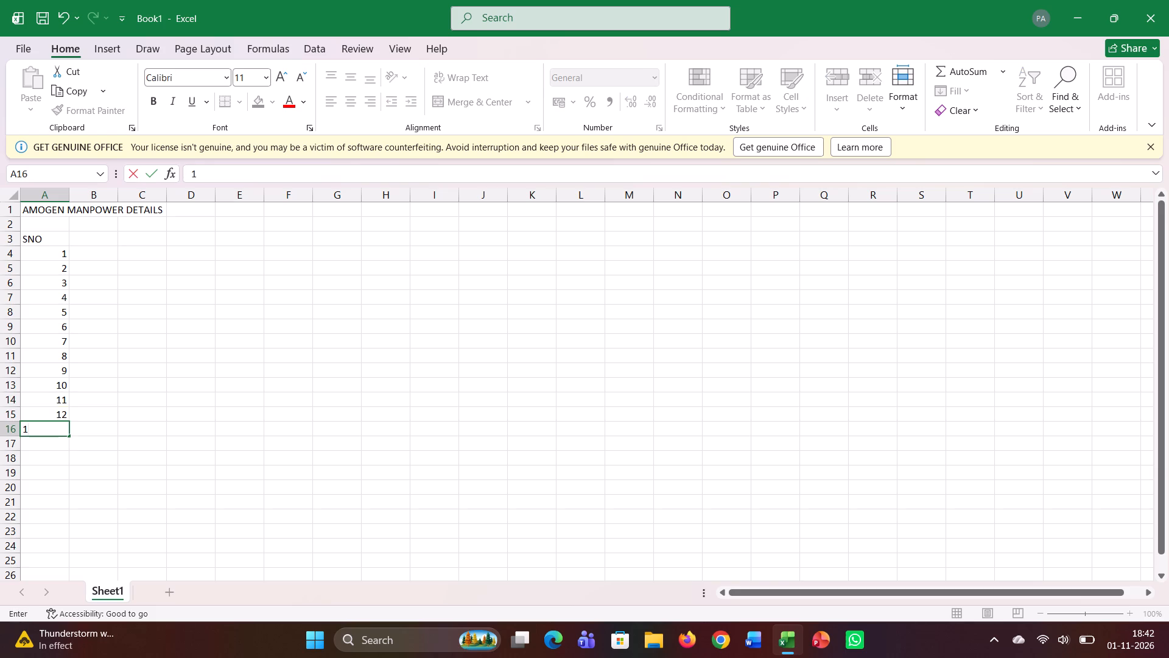
pyautogui.press('3')
pyautogui.press('Down')
# Enter serial numbers 14 through 18 in cells A17 to A21 of the SNO column.
pyautogui.write('14')
pyautogui.press('Down')
pyautogui.write('15')
pyautogui.press('Down')
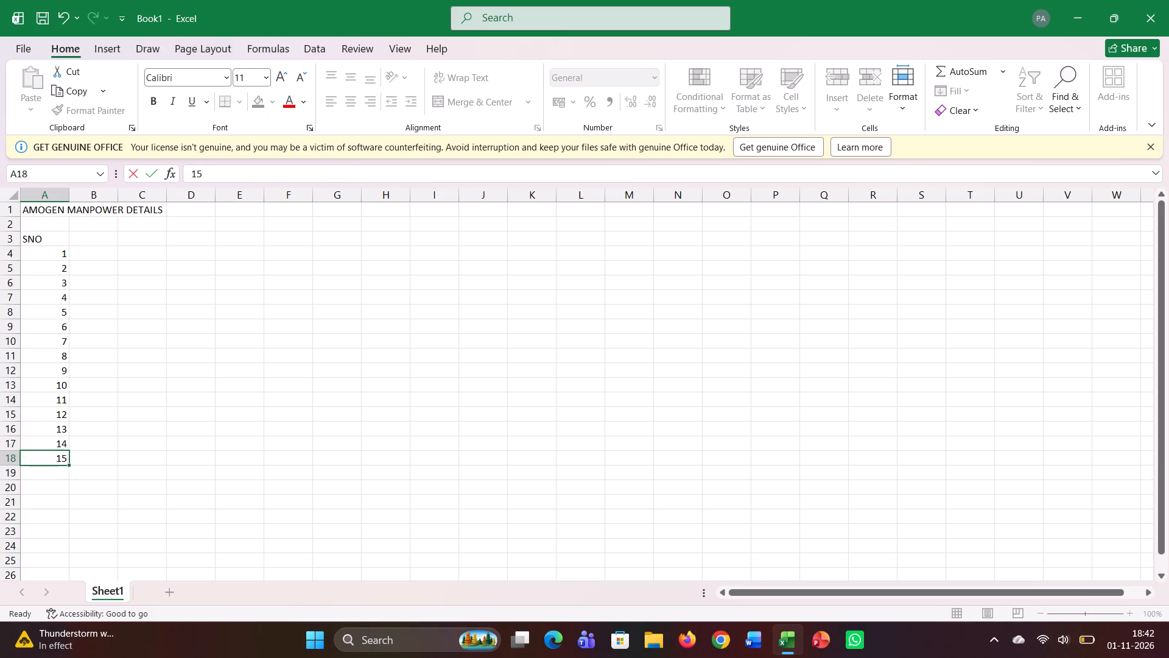
pyautogui.press('1')
pyautogui.press('6')
pyautogui.press('Down')
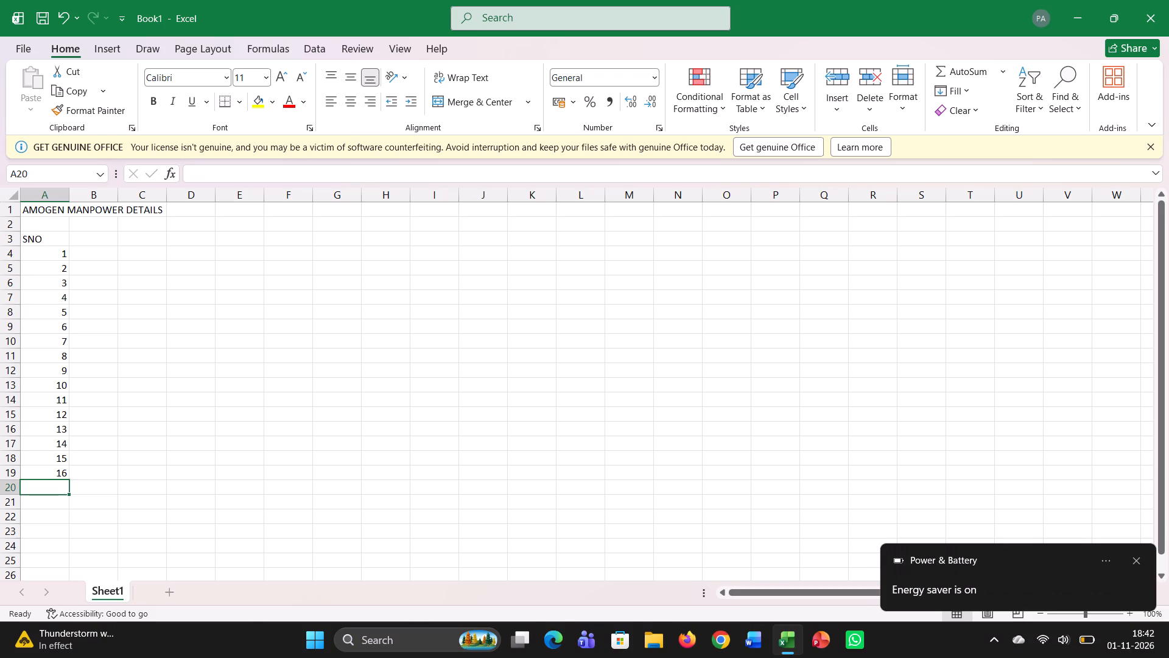
pyautogui.press('1')
pyautogui.press('7')
pyautogui.press('Down')
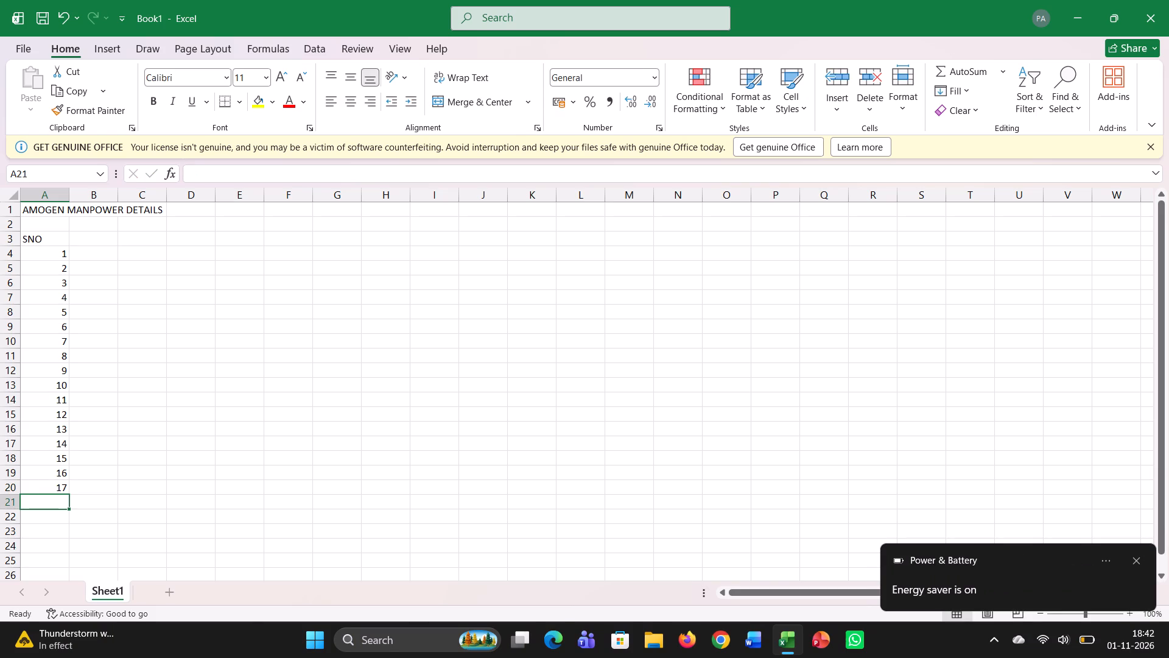
pyautogui.press('1')
pyautogui.write('88')
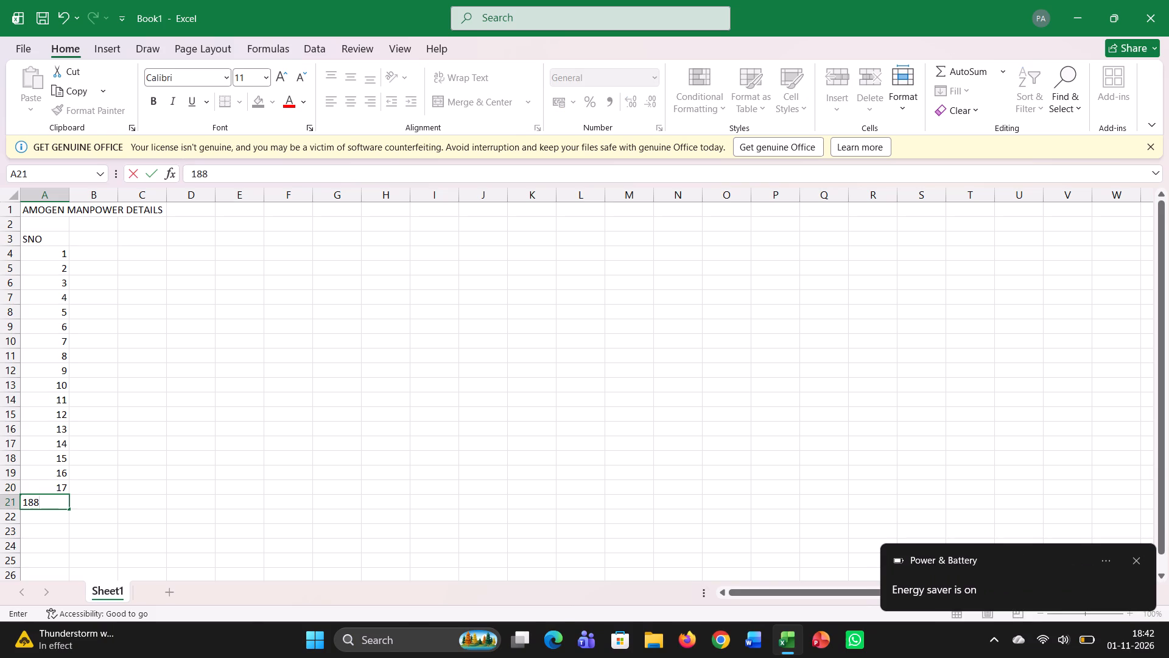
pyautogui.press('BackSpace')
pyautogui.press('Down')
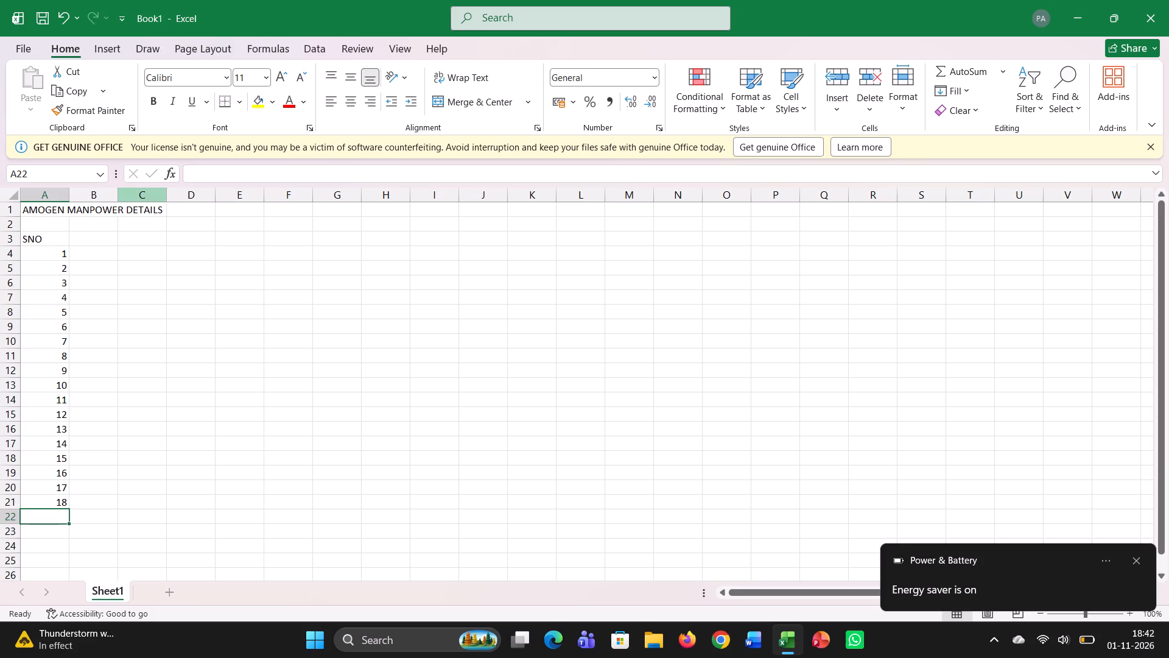
# Start entering a column heading beginning with "c" in cell B3, beside the SNO heading.
pyautogui.click(112, 243)
pyautogui.click(112, 243)
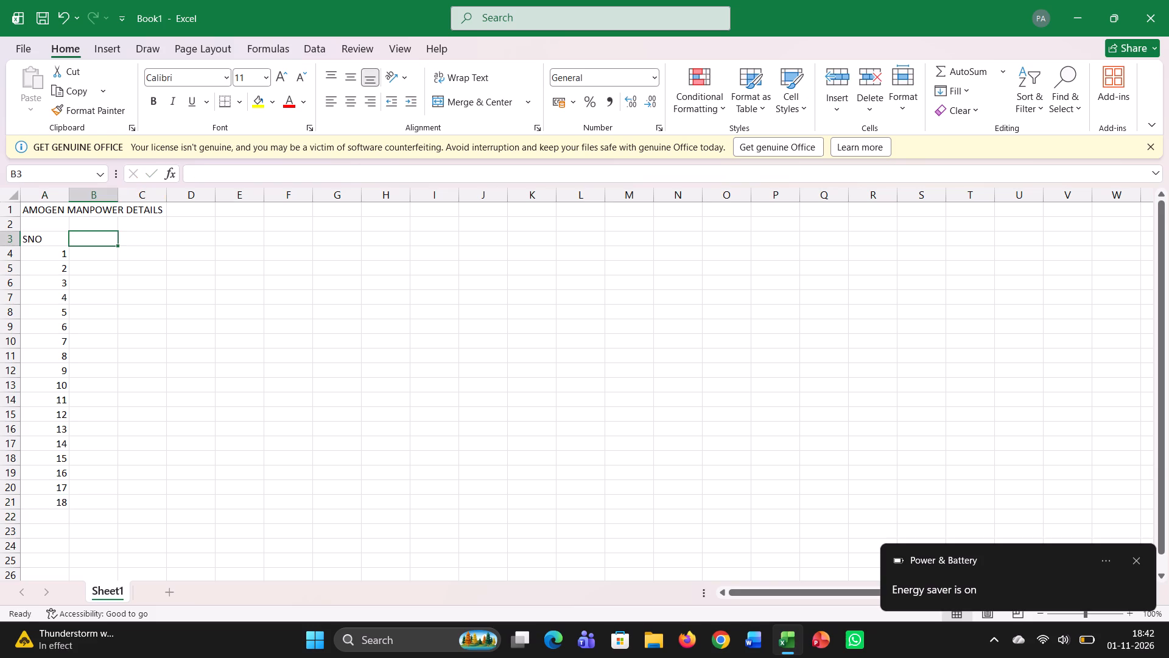
pyautogui.click(107, 242)
pyautogui.press('c')
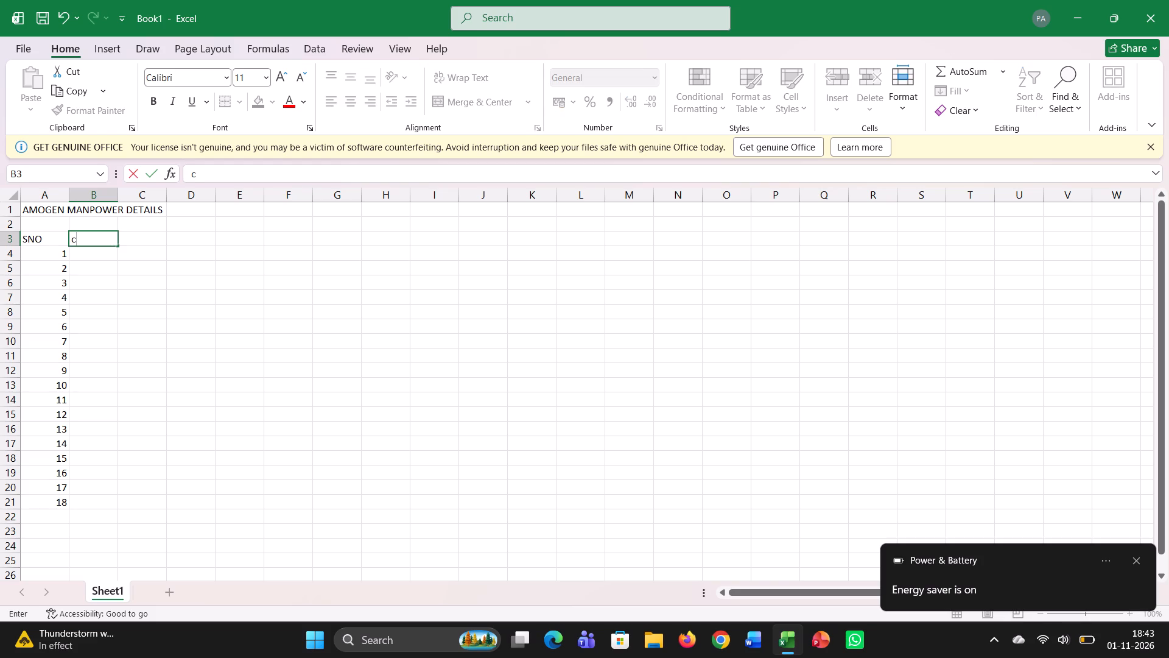
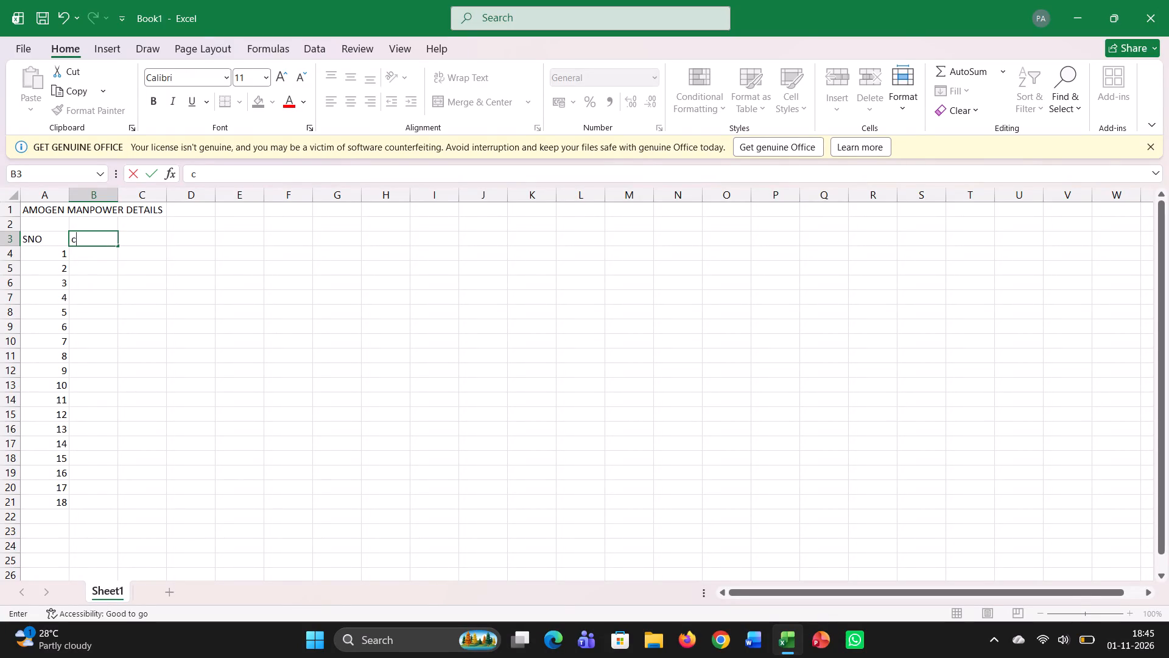
# Complete the heading in cell B3 as "contact name" and widen column B to fit it.
pyautogui.press('o')
pyautogui.press('n')
pyautogui.press('t')
pyautogui.write('act')
pyautogui.press('space')
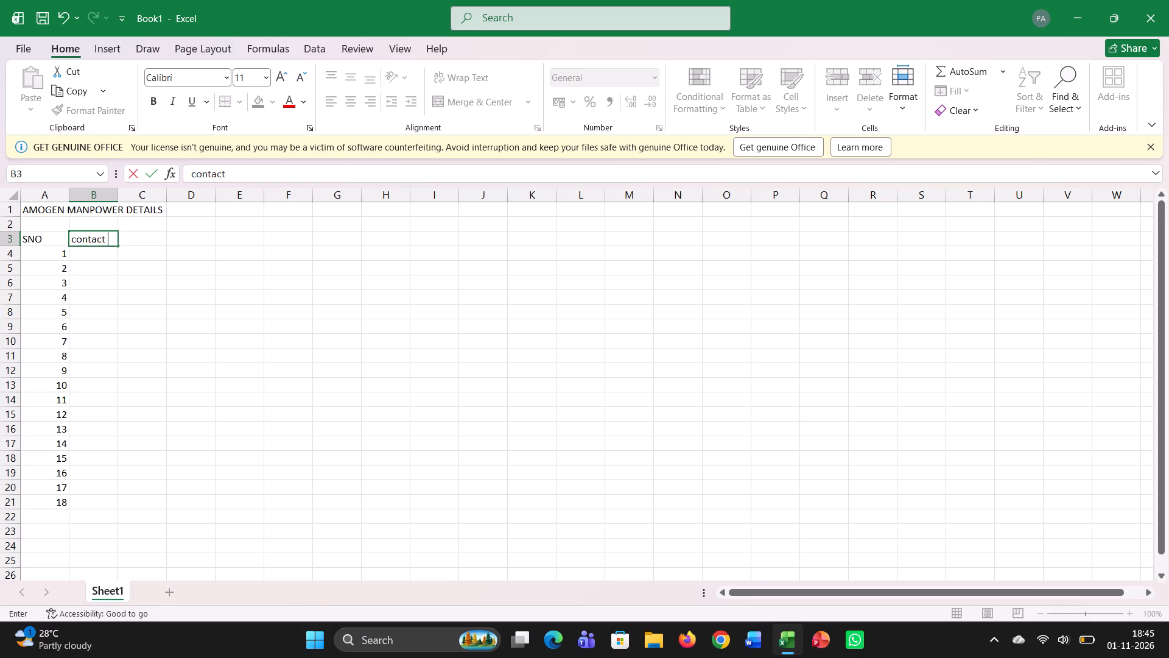
pyautogui.write('na')
pyautogui.write('me')
pyautogui.click(189, 239)
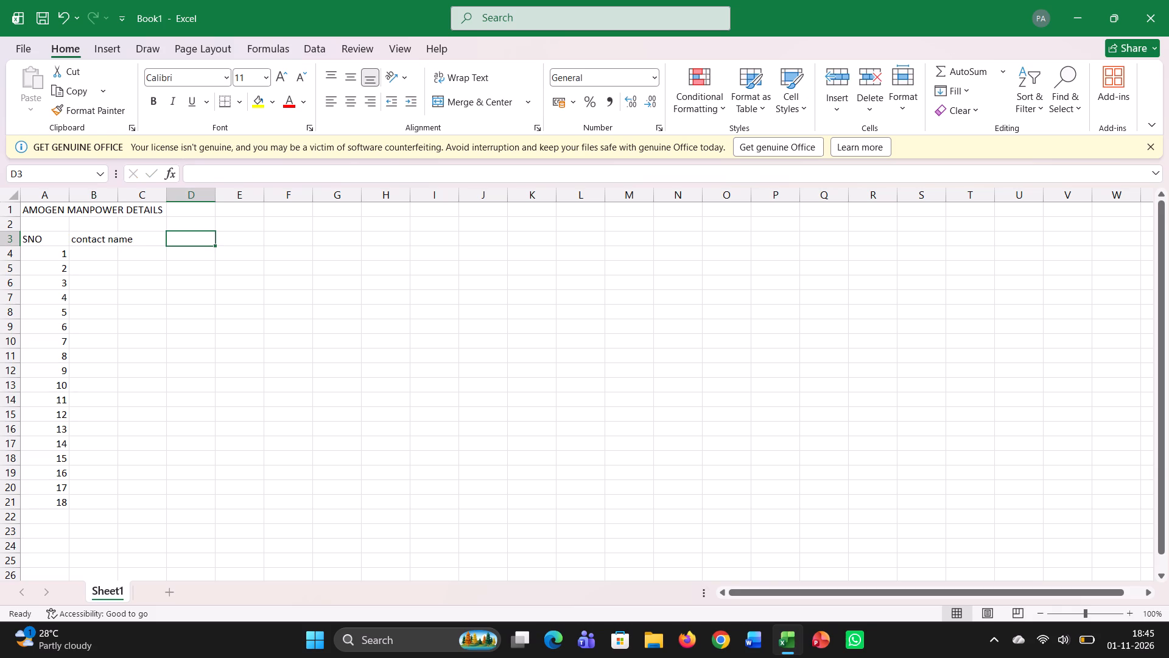
pyautogui.moveTo(118, 196); pyautogui.dragTo(139, 199)
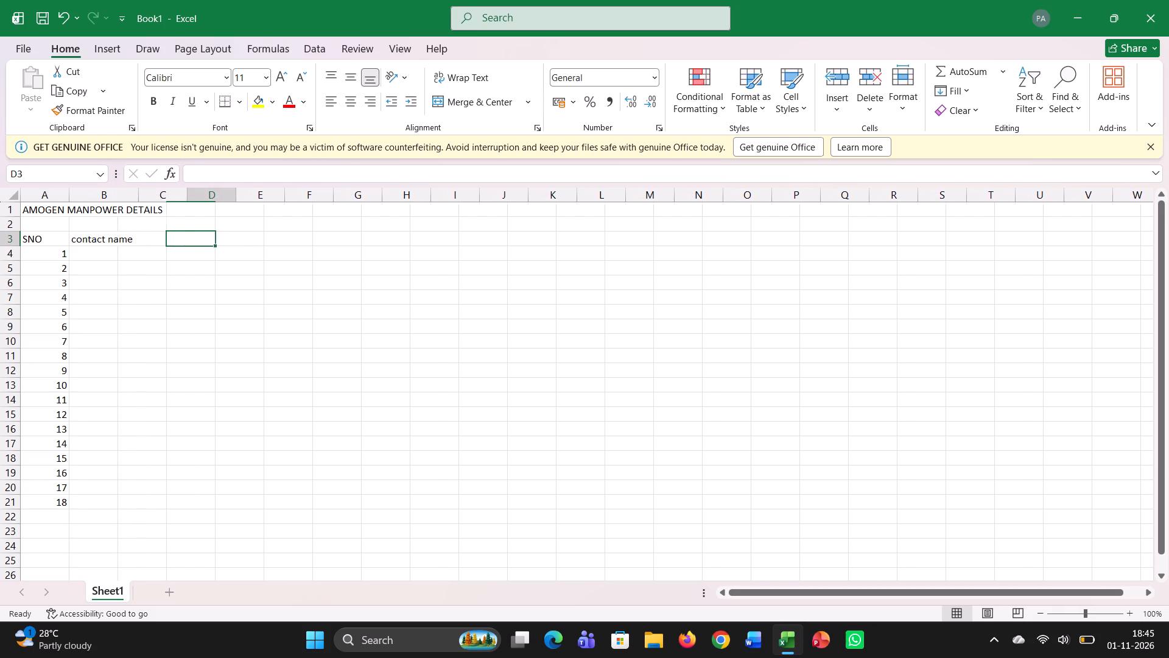
# Enter the column headings male, femal and Total in cells C3, D3 and E3.
pyautogui.click(156, 237)
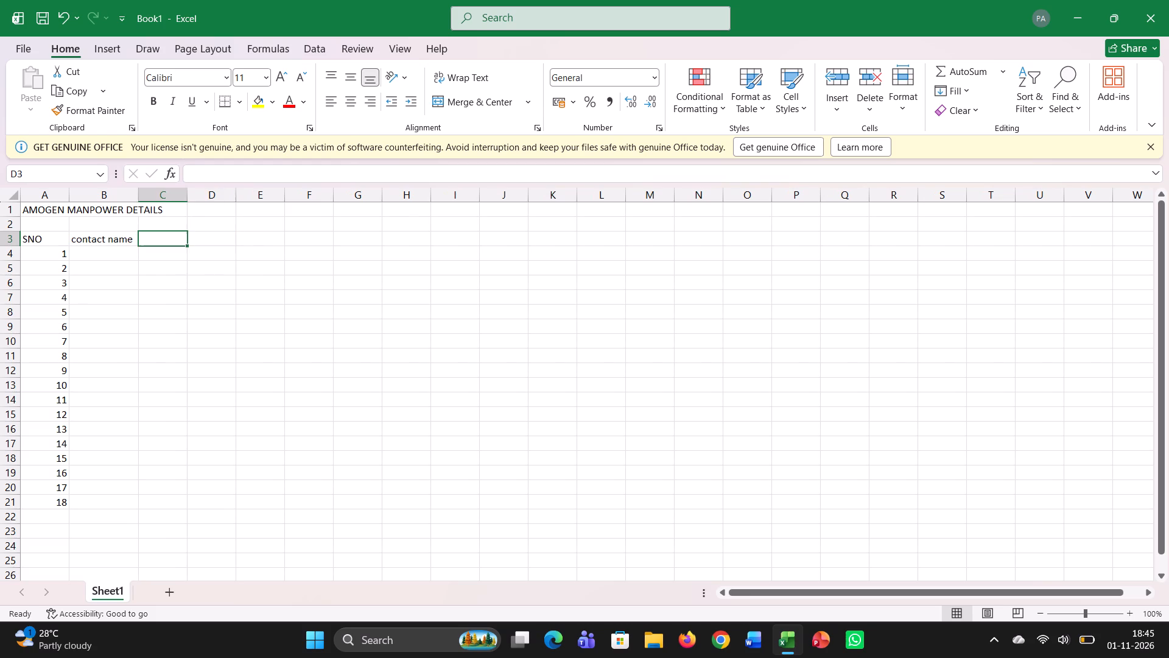
pyautogui.write('ma')
pyautogui.write('le')
pyautogui.click(208, 244)
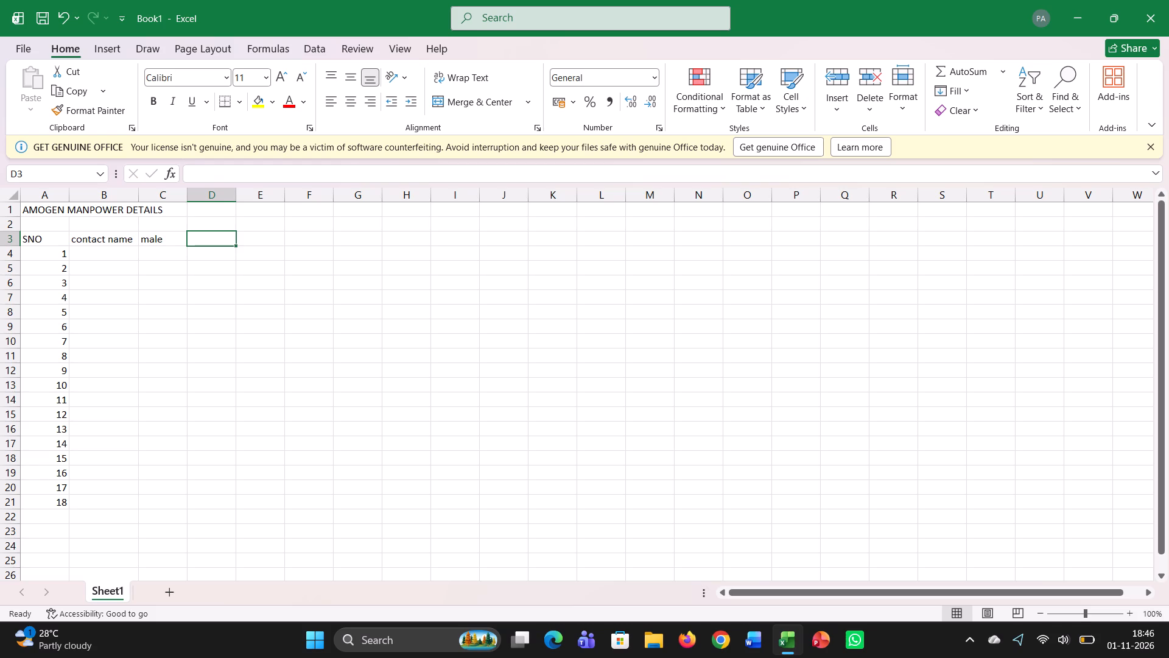
pyautogui.write('fe')
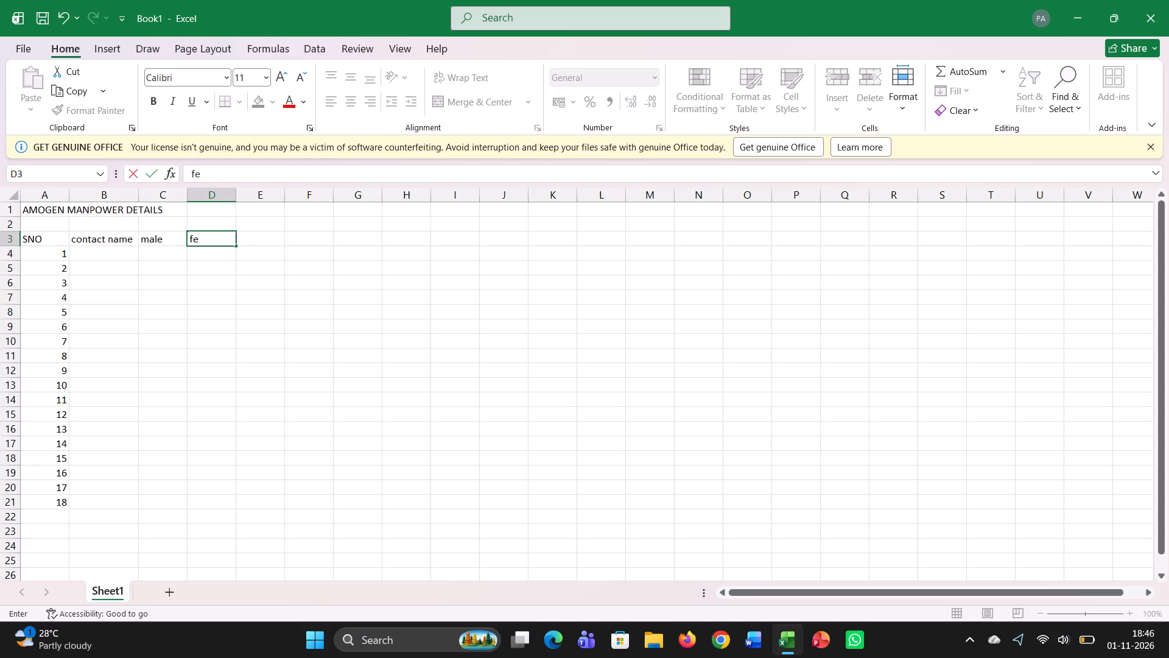
pyautogui.write('ma')
pyautogui.press('l')
pyautogui.click(254, 237)
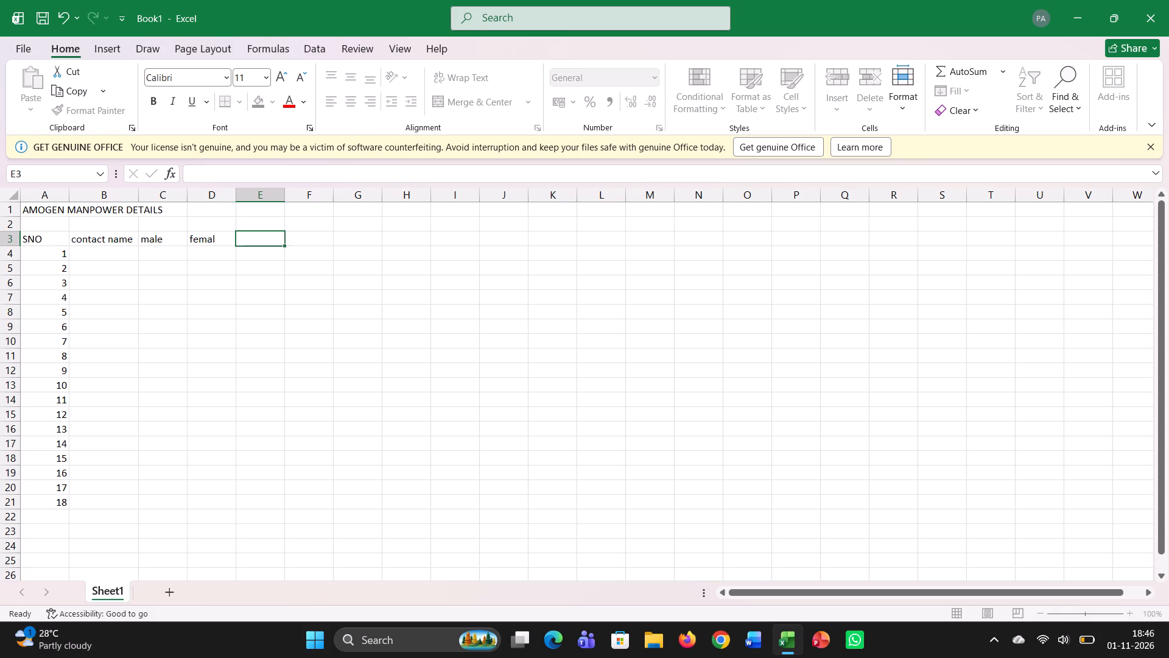
pyautogui.press('t')
pyautogui.write('otal')
pyautogui.click(306, 237)
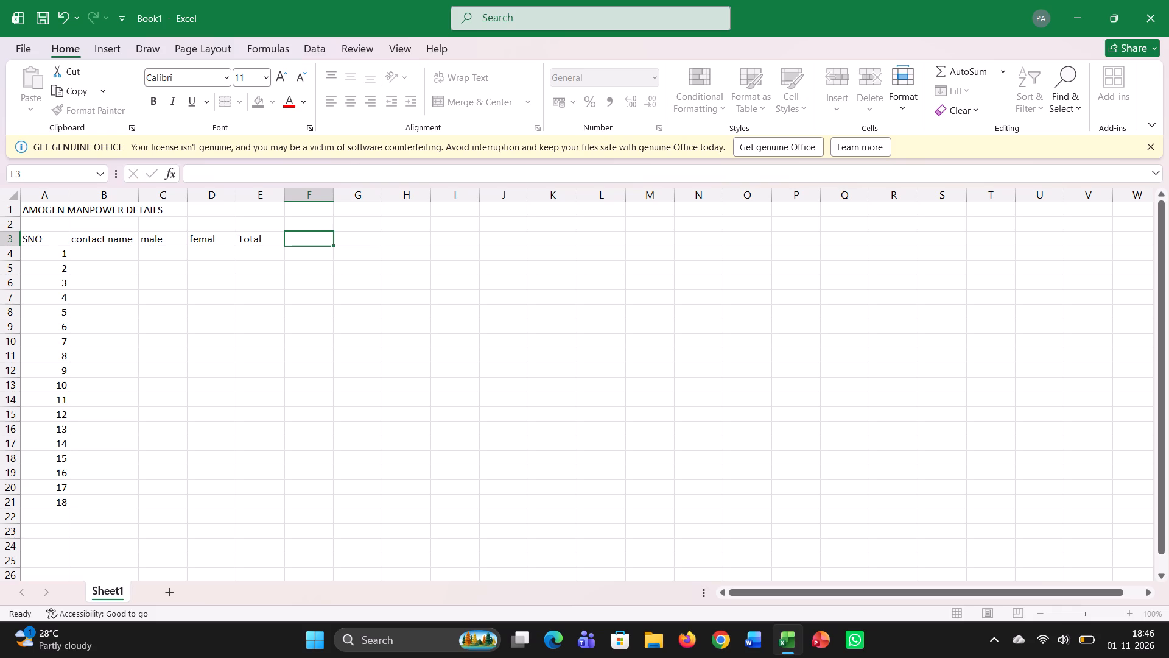
# Enter the label "Date:" in cell G2, above the heading row.
pyautogui.click(356, 221)
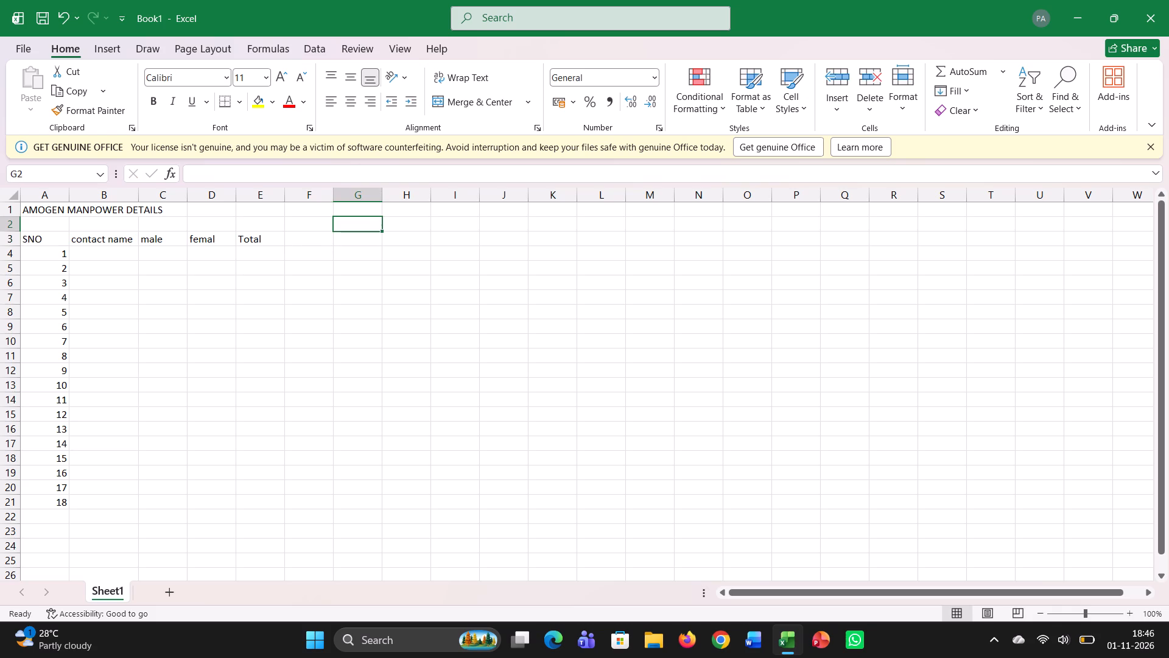
pyautogui.press('d')
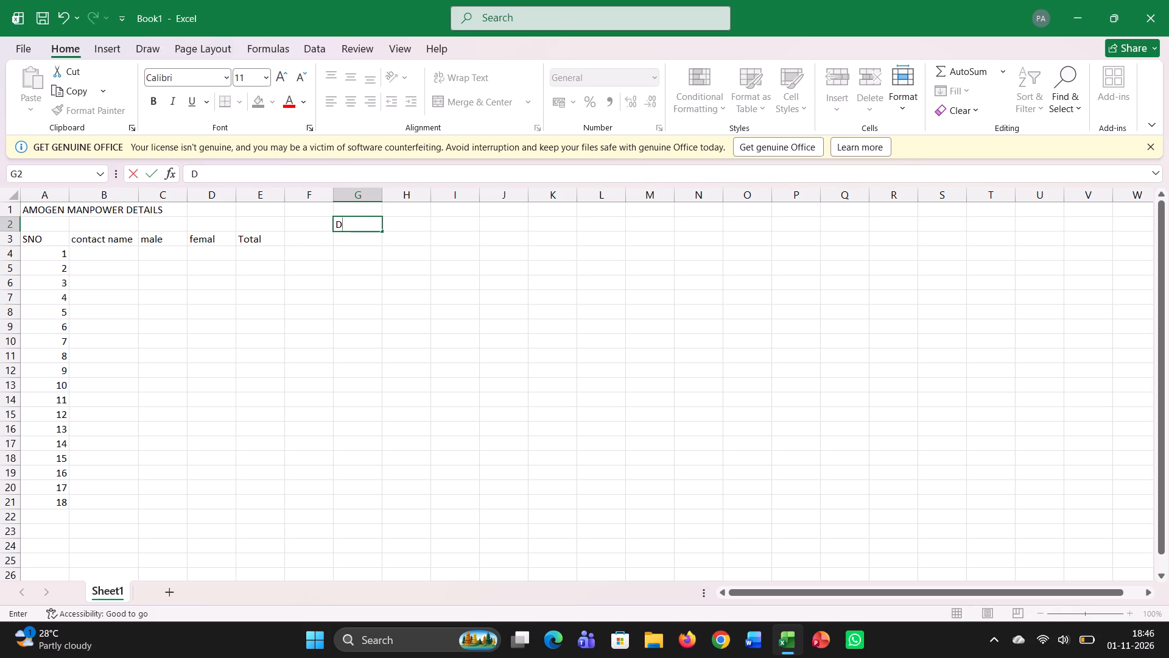
pyautogui.press('a')
pyautogui.write('te')
pyautogui.hotkey('shift', ':')
pyautogui.click(356, 239)
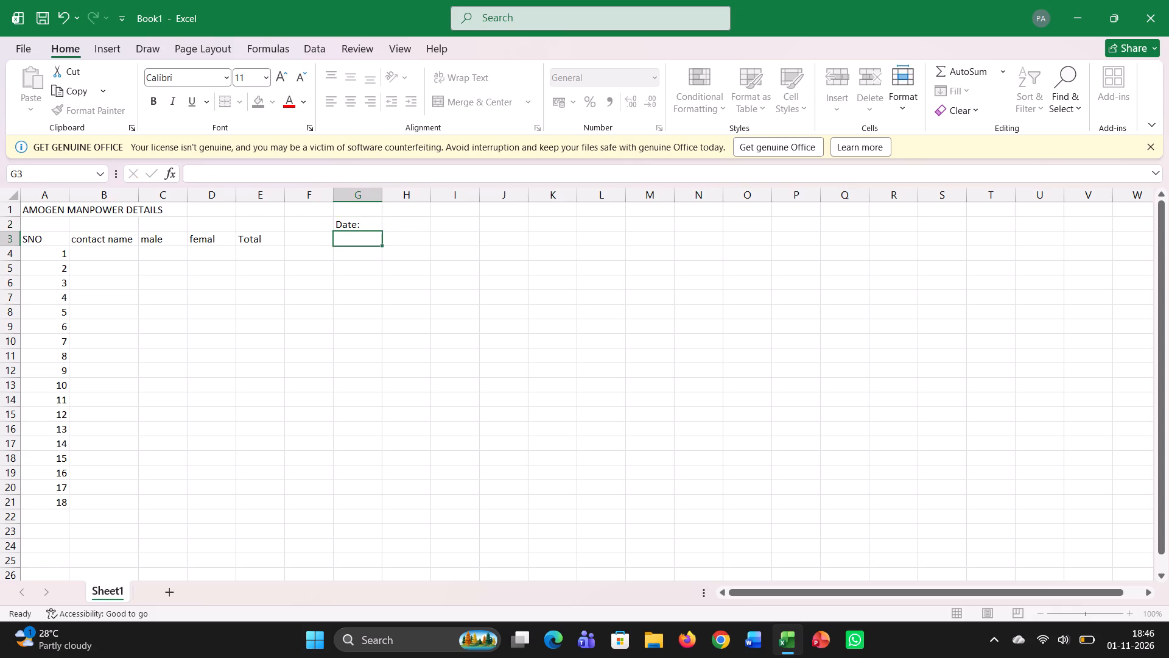
# Enter the column heading Remark in cell F3, beside the Total heading.
pyautogui.click(308, 239)
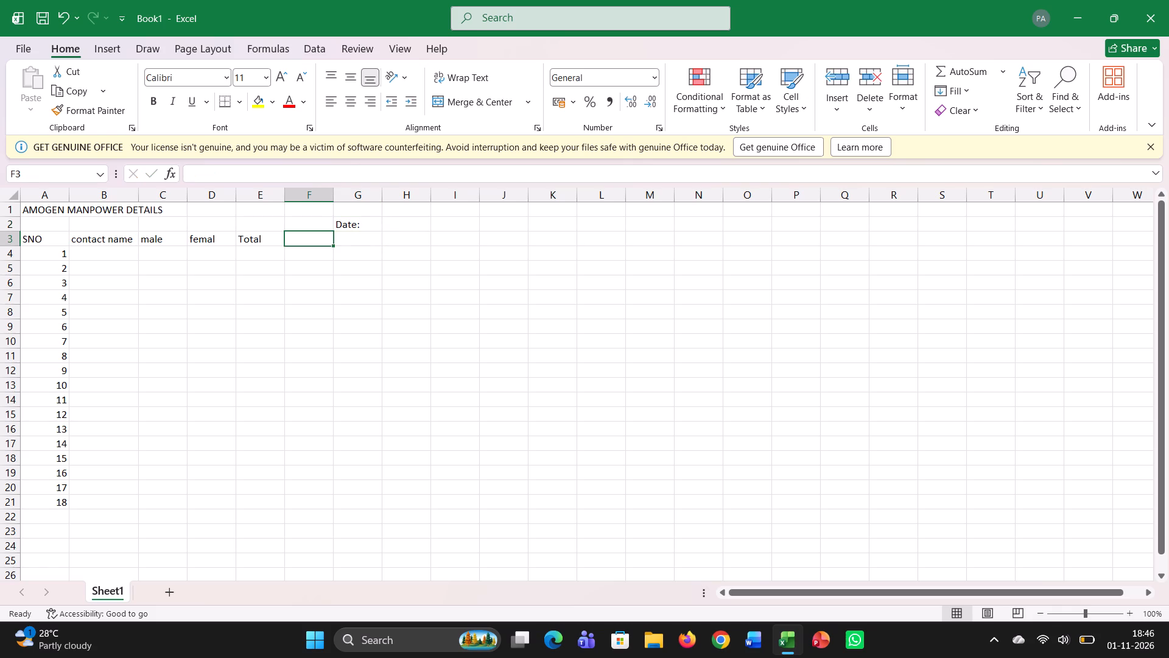
pyautogui.press('r')
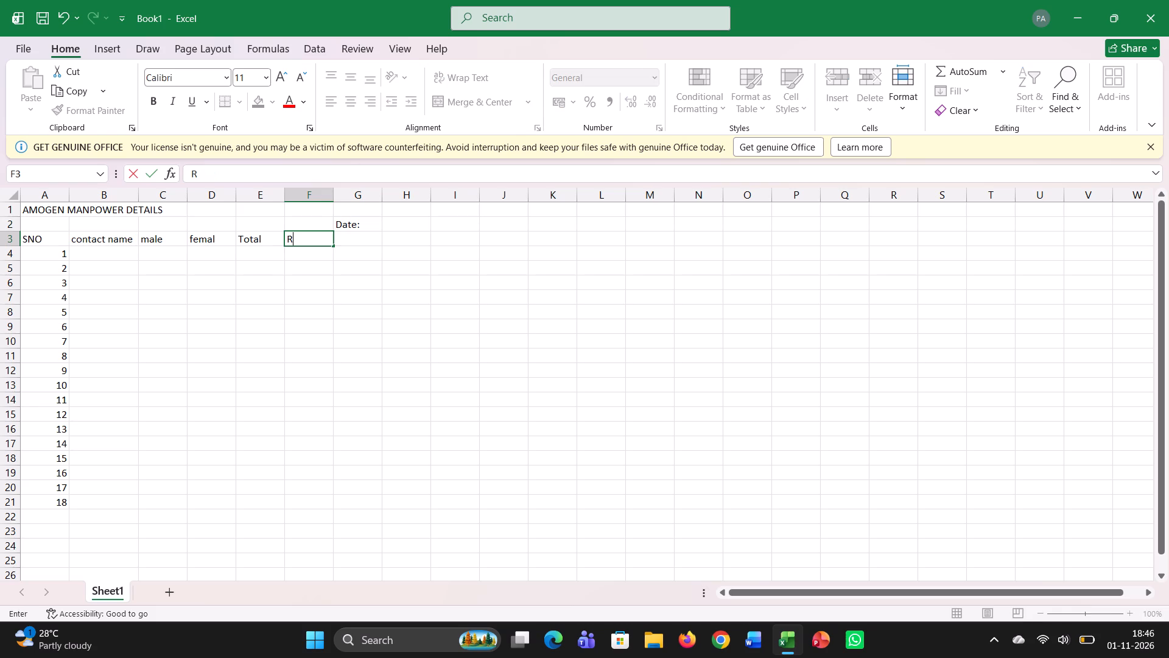
pyautogui.write('mark')
pyautogui.click(386, 281)
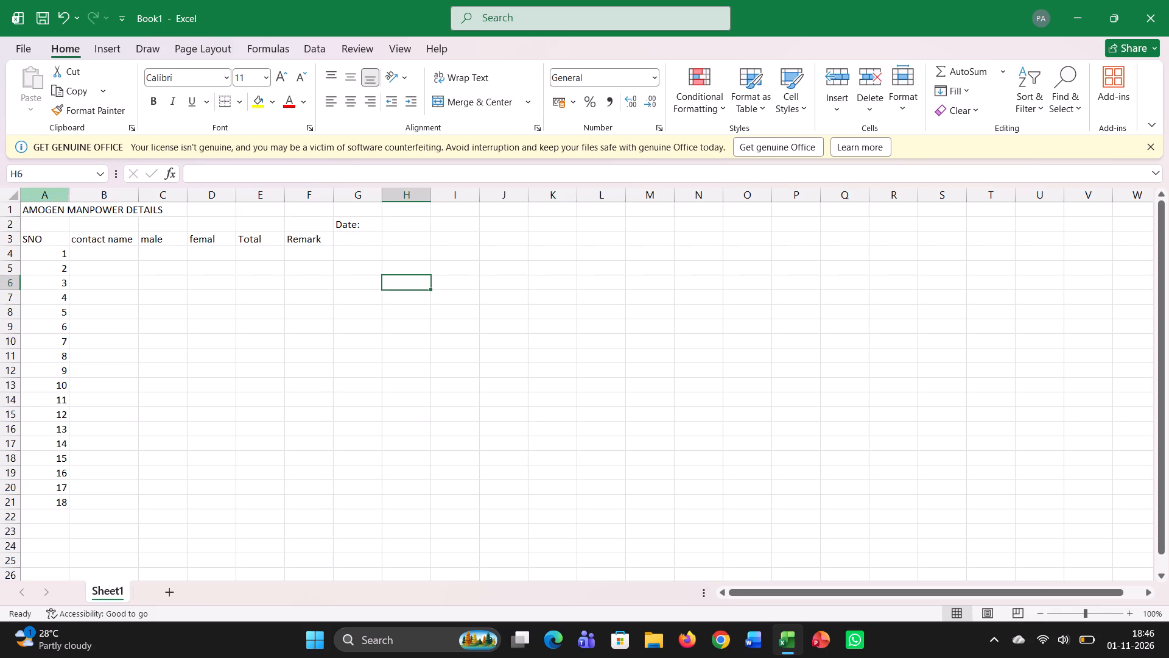
# Merge and center the empty cells A2 to F2 between the title and the heading row.
pyautogui.click(43, 227)
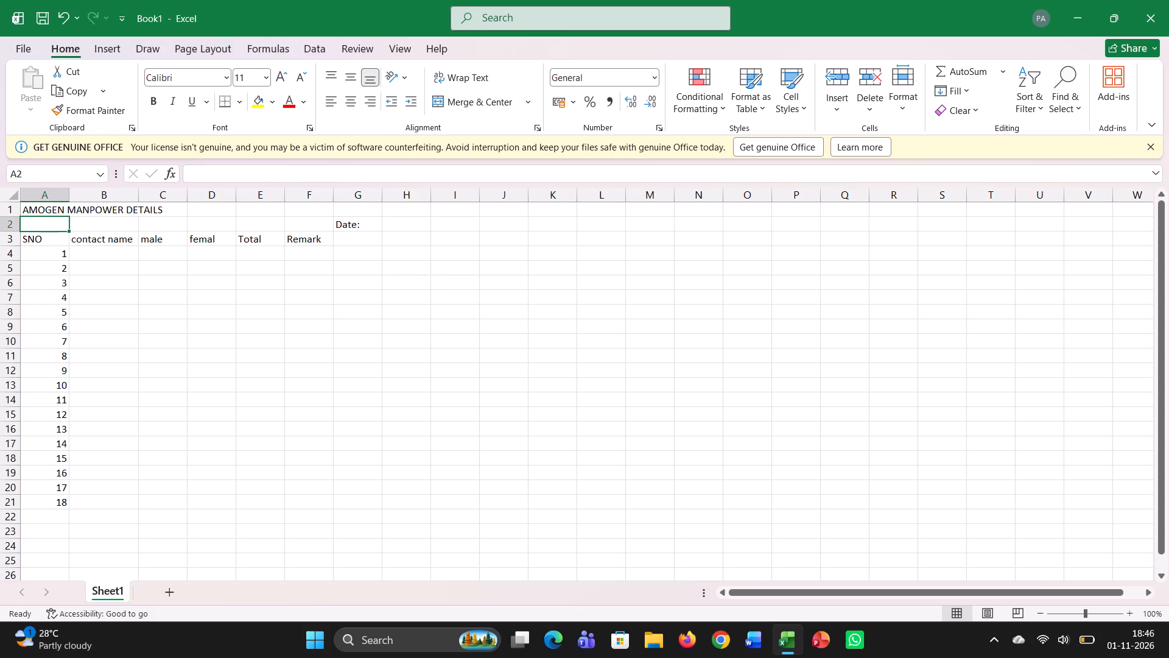
pyautogui.click(54, 228)
pyautogui.click(55, 226)
pyautogui.doubleClick(55, 224)
pyautogui.moveTo(55, 224); pyautogui.dragTo(86, 231)
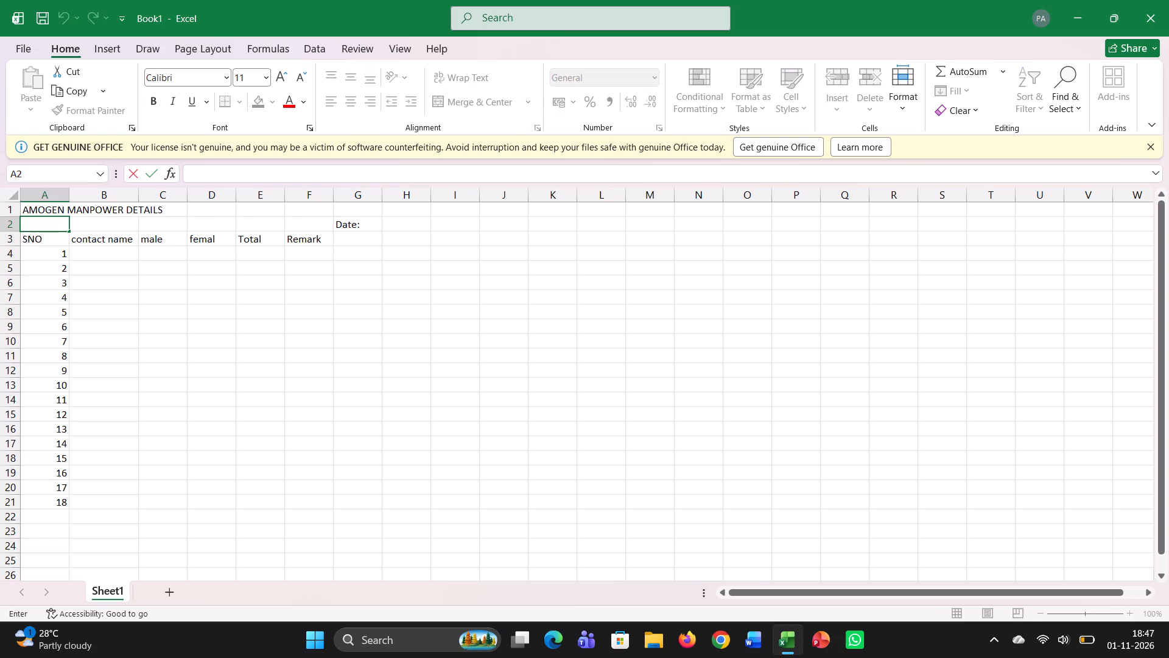
pyautogui.moveTo(86, 231); pyautogui.dragTo(42, 228)
pyautogui.click(42, 228)
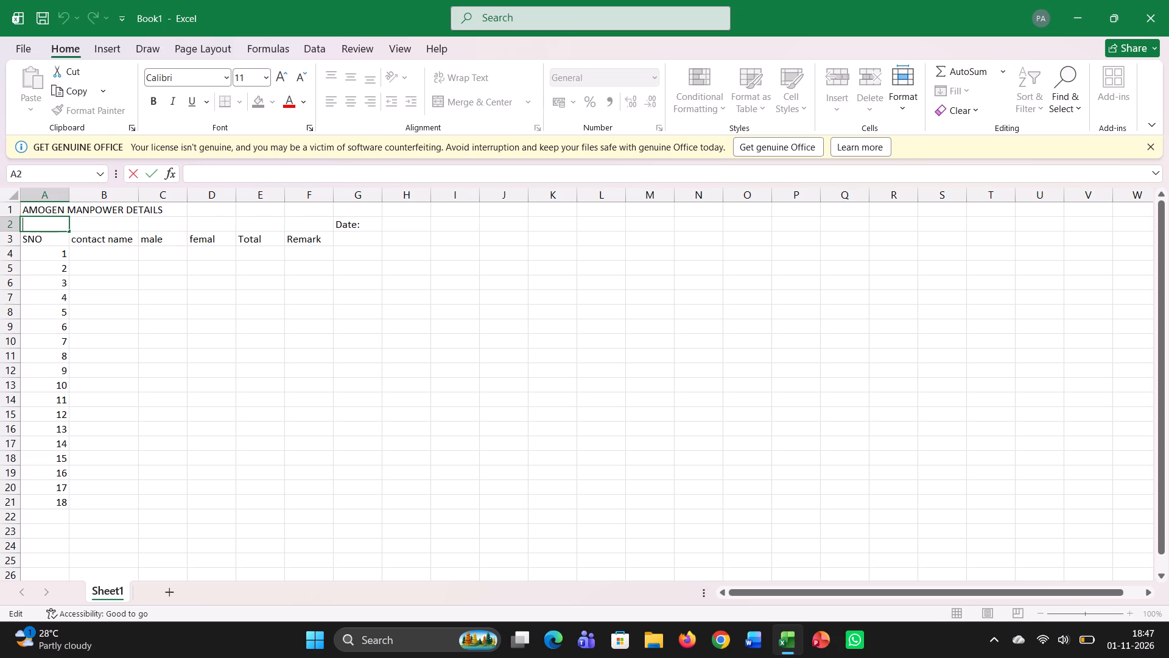
pyautogui.doubleClick(48, 232)
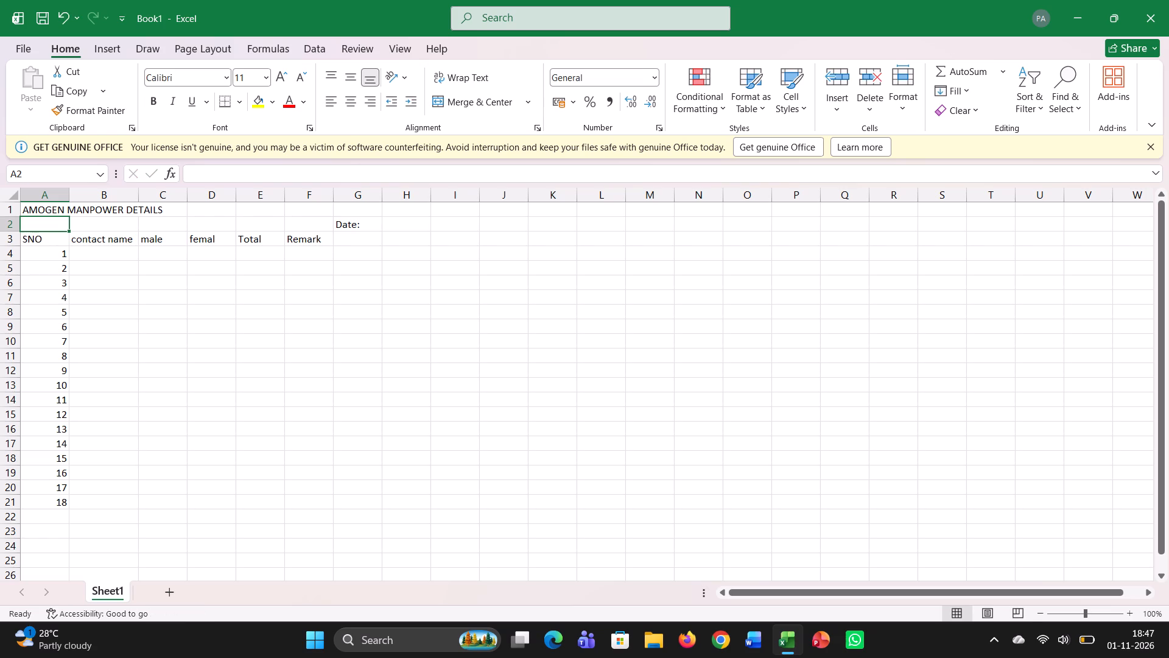
pyautogui.click(43, 221)
pyautogui.moveTo(38, 225); pyautogui.dragTo(97, 226)
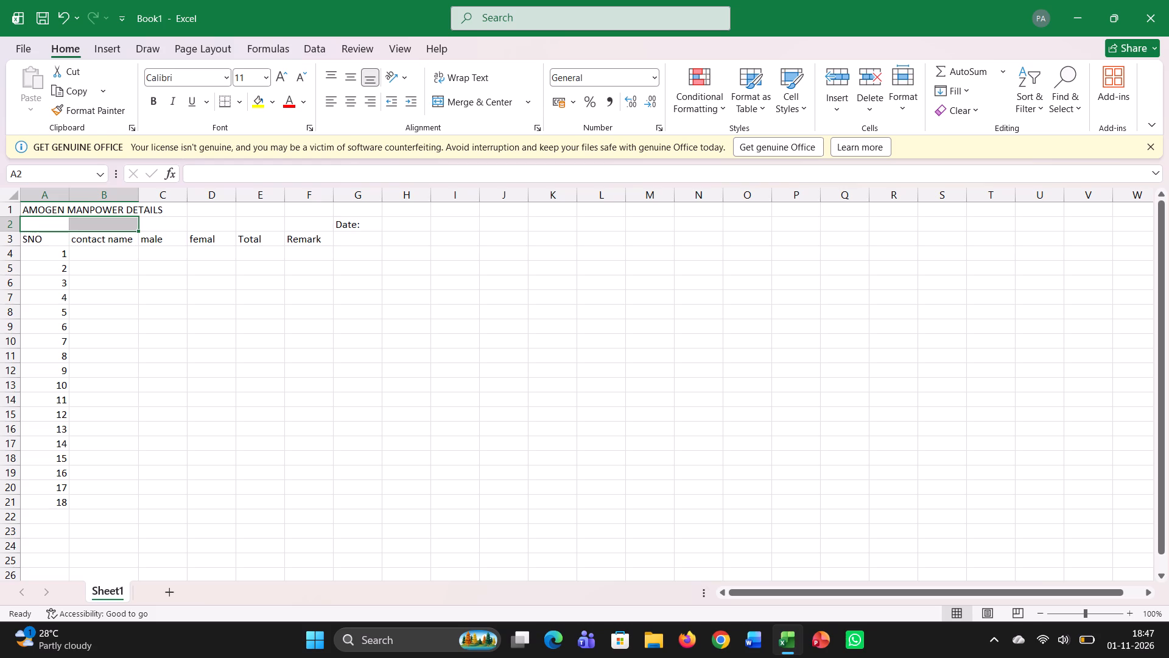
pyautogui.moveTo(97, 226); pyautogui.dragTo(289, 222)
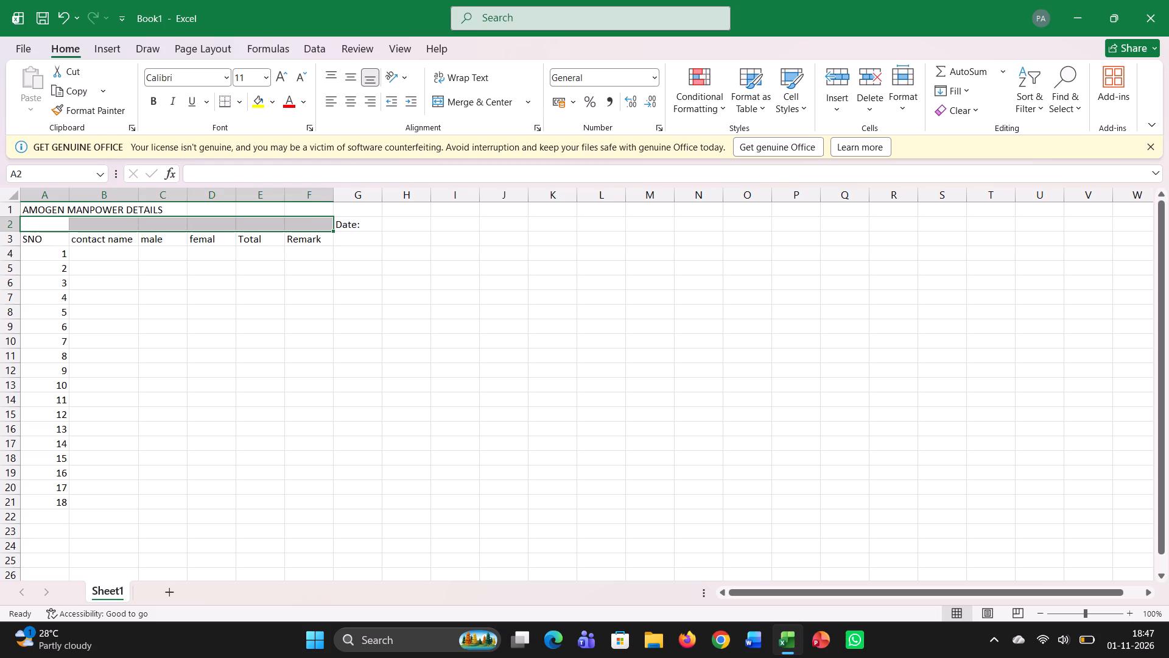
pyautogui.click(473, 106)
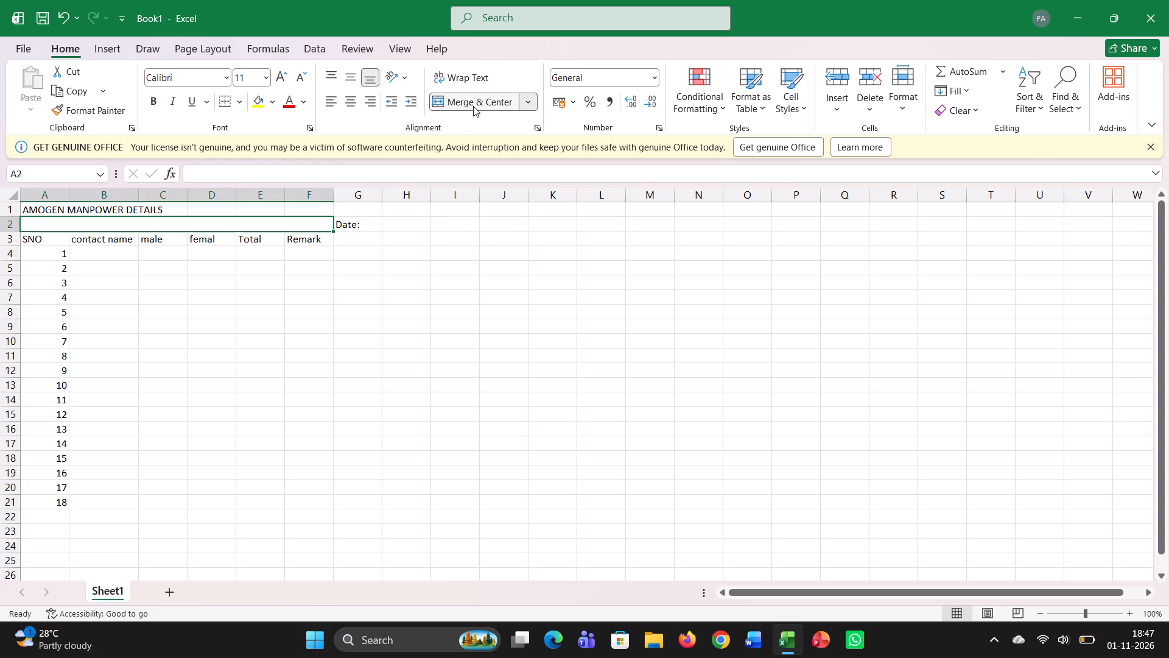
# Apply all borders to the merged empty cell A2 to F2 below the title.
pyautogui.click(231, 98)
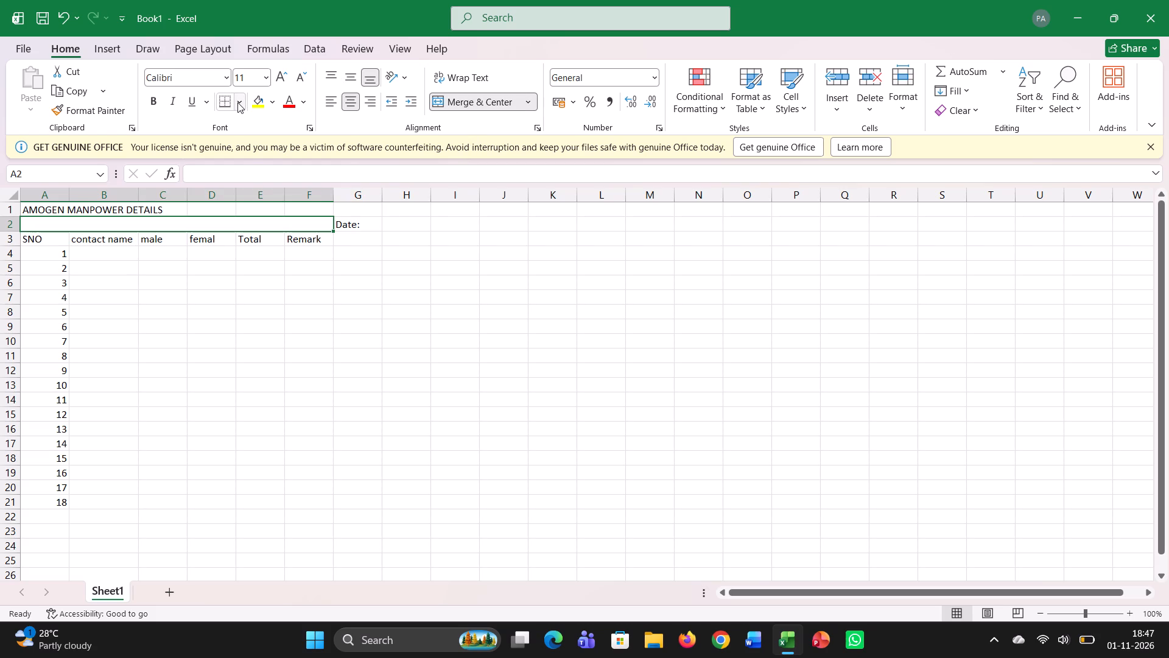
pyautogui.click(237, 102)
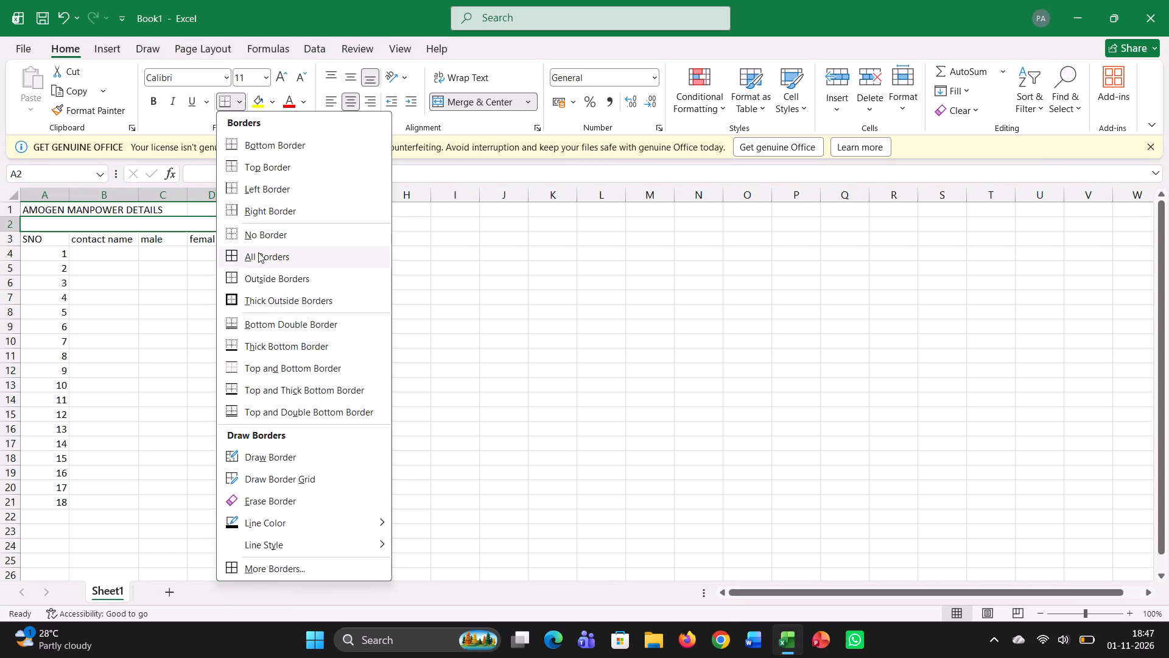
pyautogui.click(258, 252)
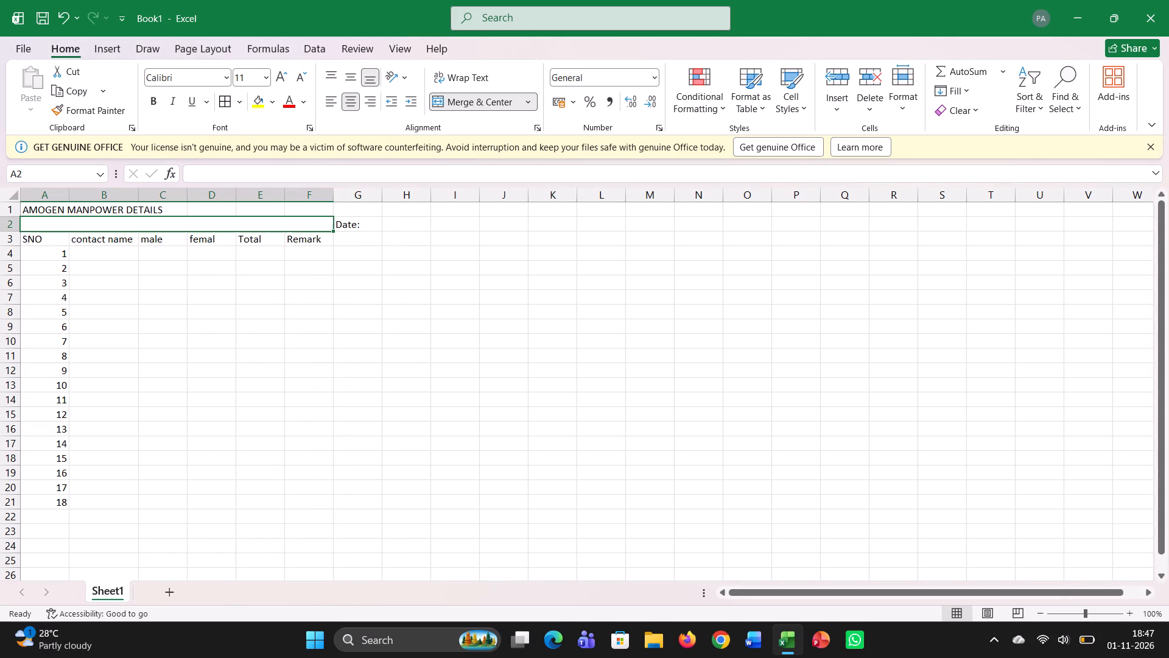
pyautogui.click(213, 265)
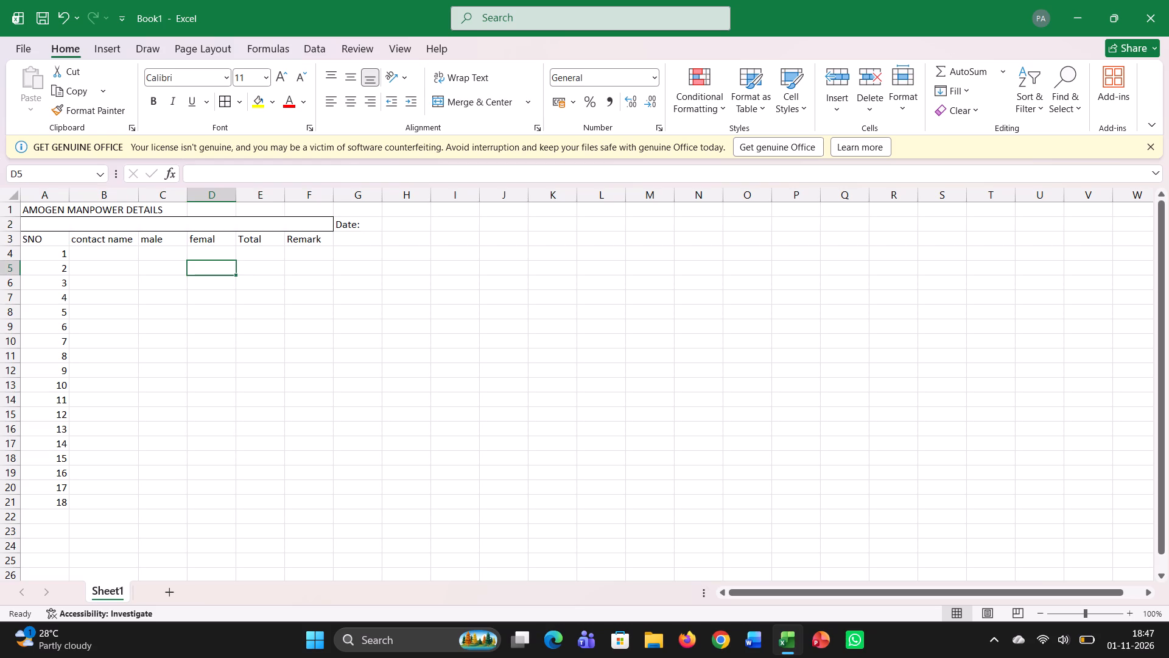
# Merge and center the title AMOGEN MANPOWER DETAILS across cells A1 to G1.
pyautogui.click(53, 207)
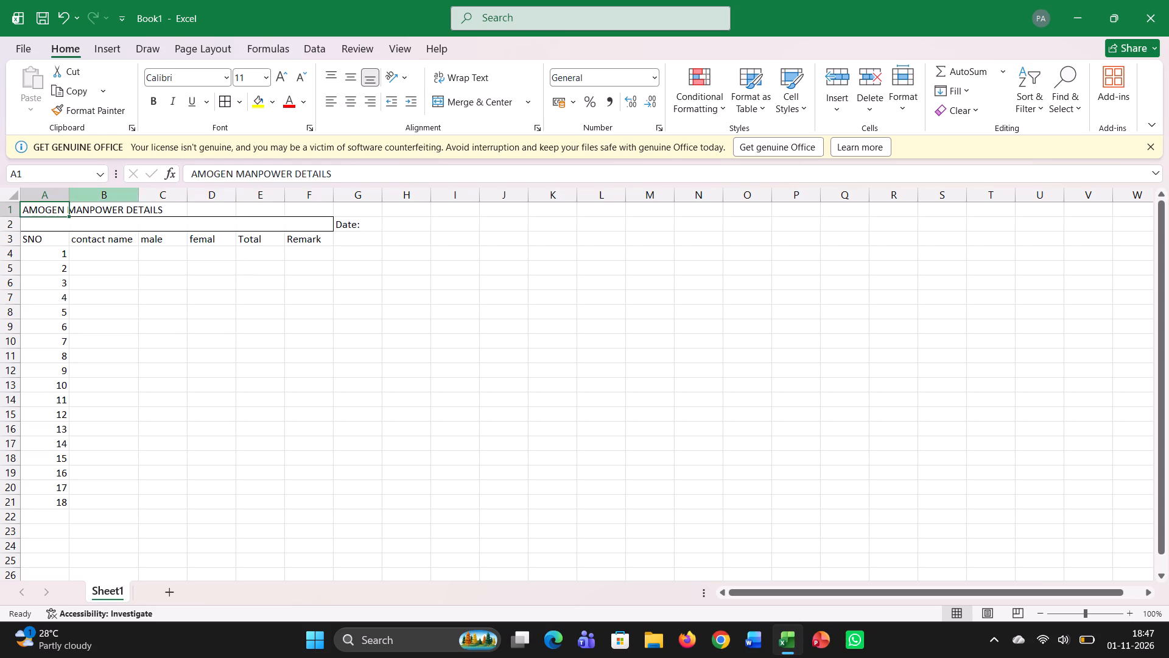
pyautogui.moveTo(61, 211); pyautogui.dragTo(190, 210)
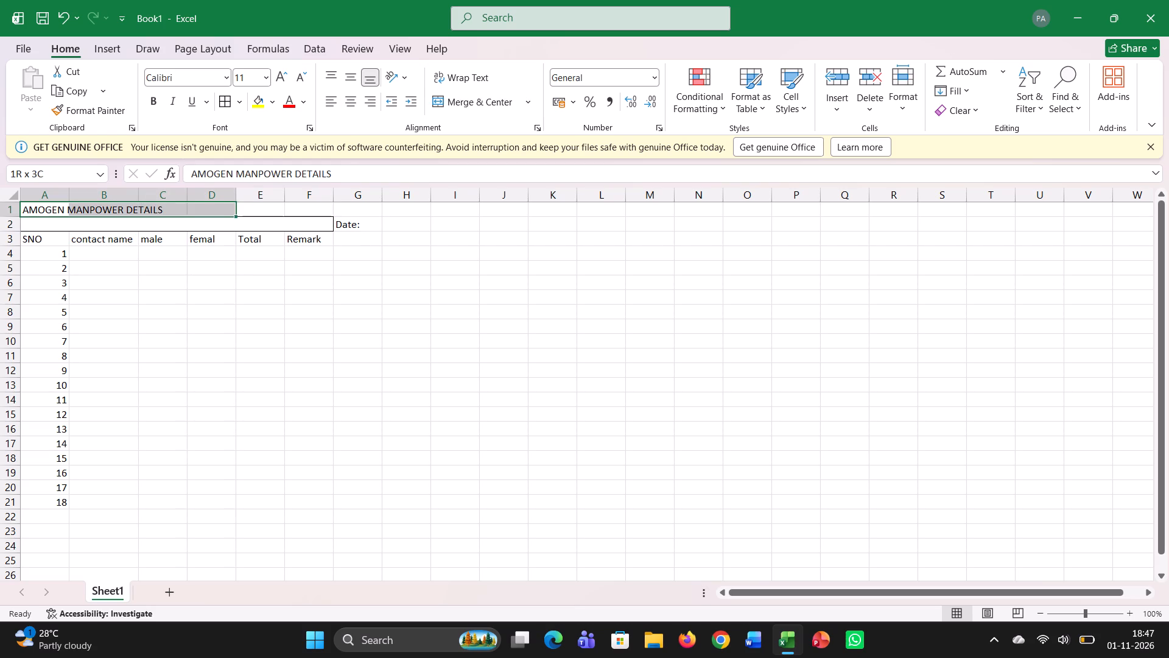
pyautogui.moveTo(190, 210); pyautogui.dragTo(375, 206)
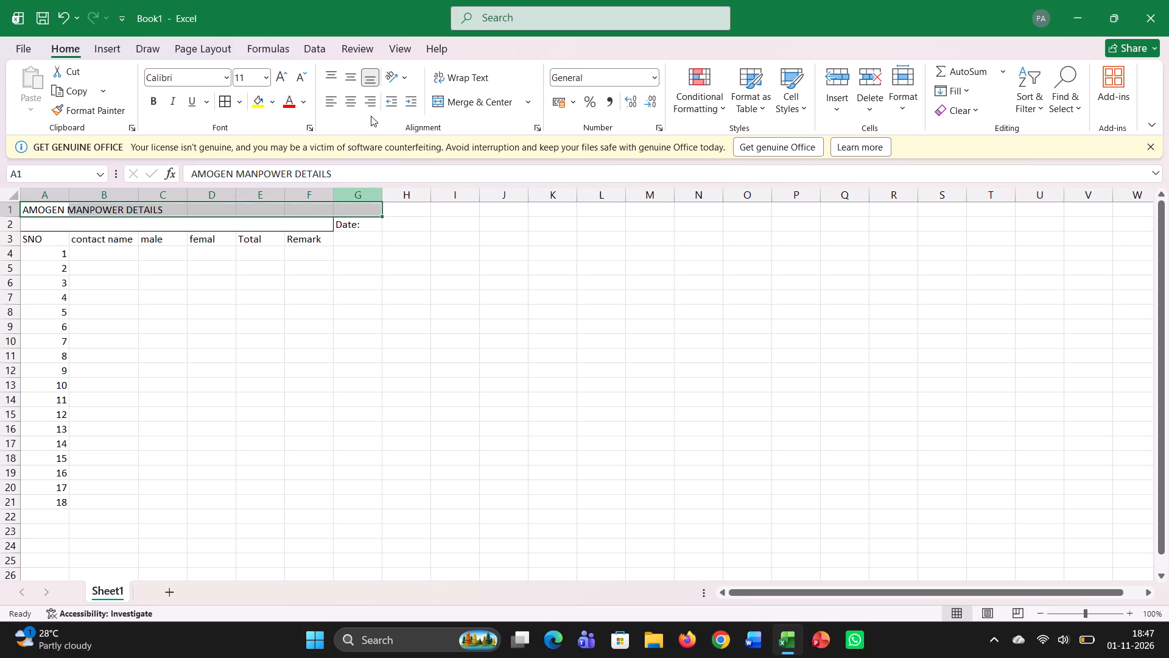
pyautogui.click(488, 109)
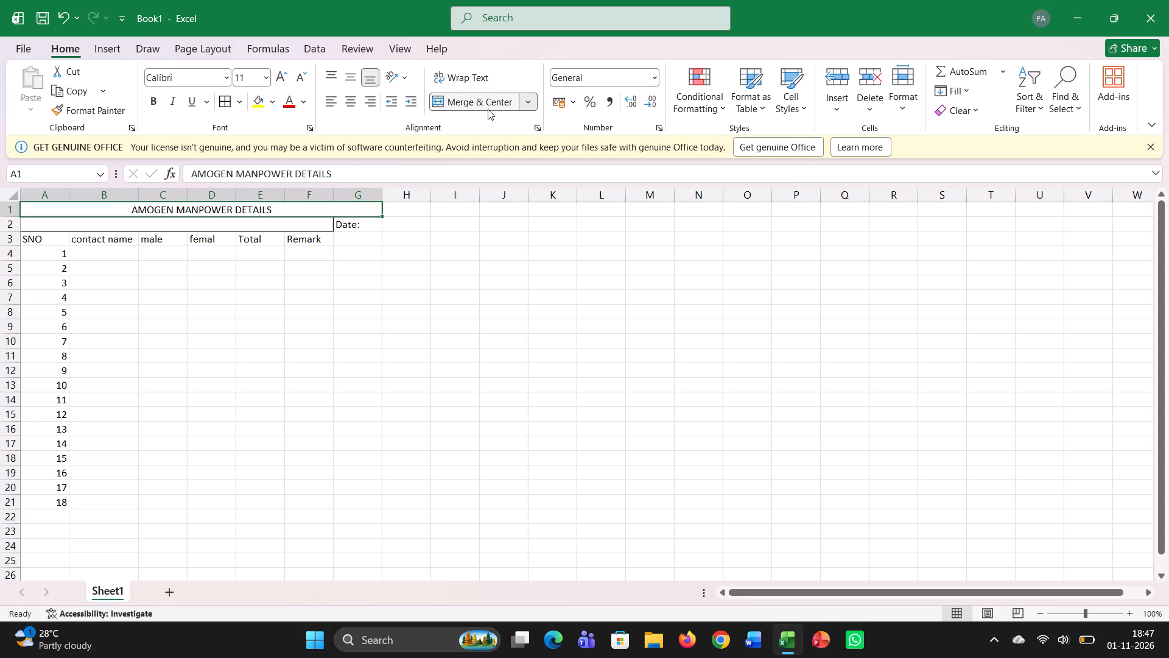
pyautogui.click(402, 326)
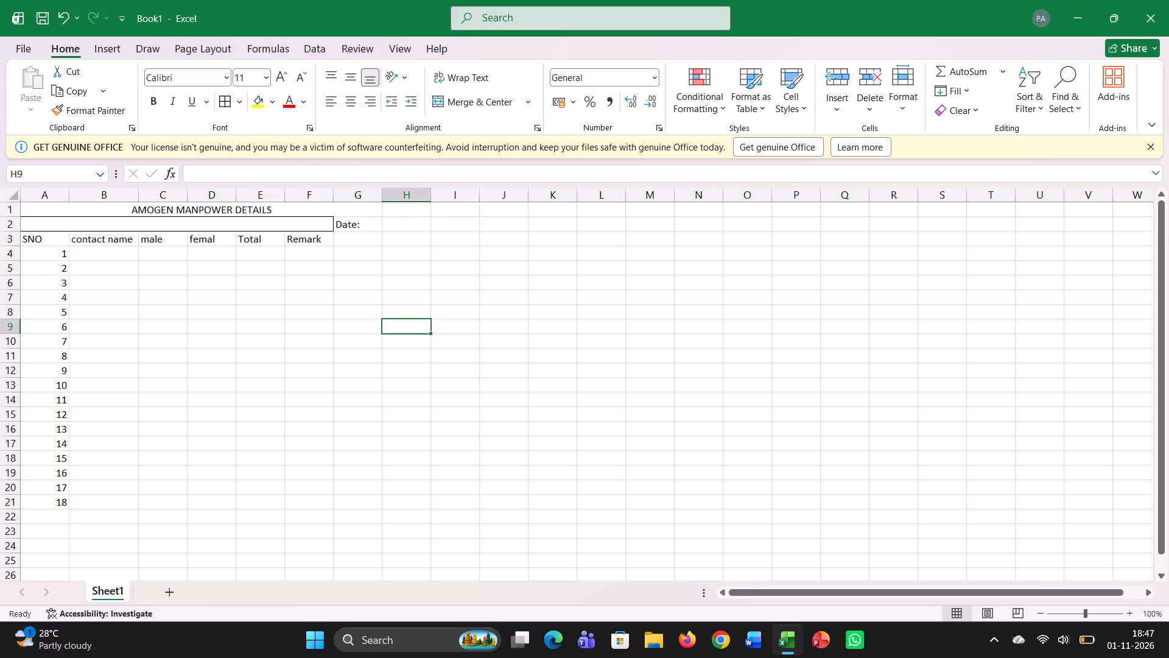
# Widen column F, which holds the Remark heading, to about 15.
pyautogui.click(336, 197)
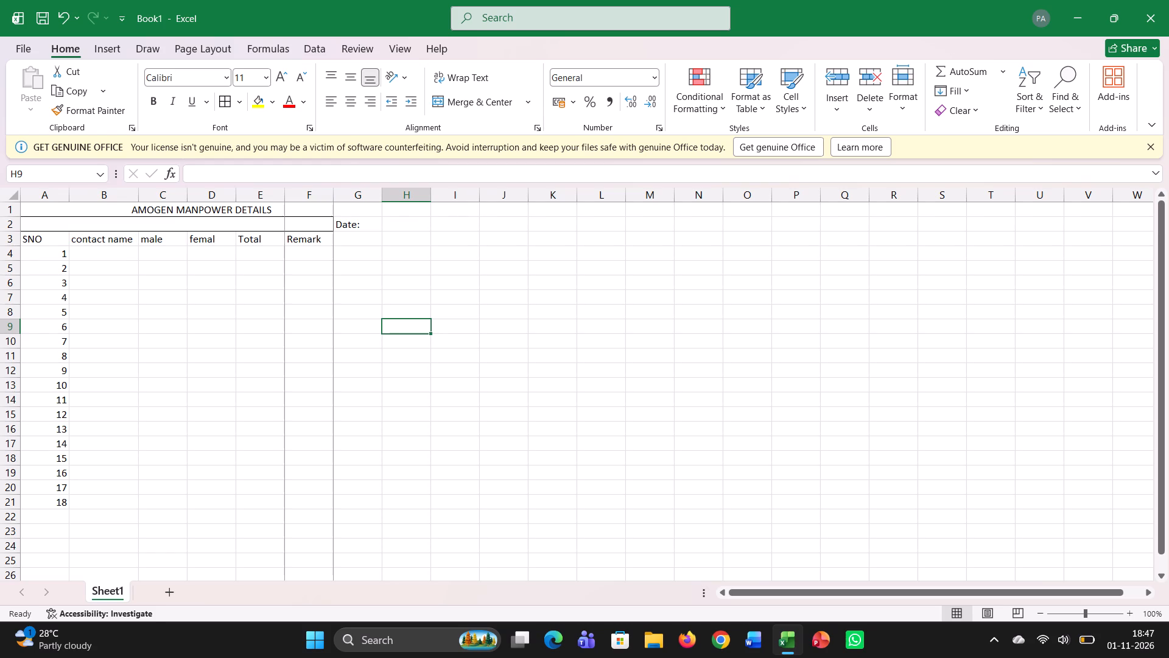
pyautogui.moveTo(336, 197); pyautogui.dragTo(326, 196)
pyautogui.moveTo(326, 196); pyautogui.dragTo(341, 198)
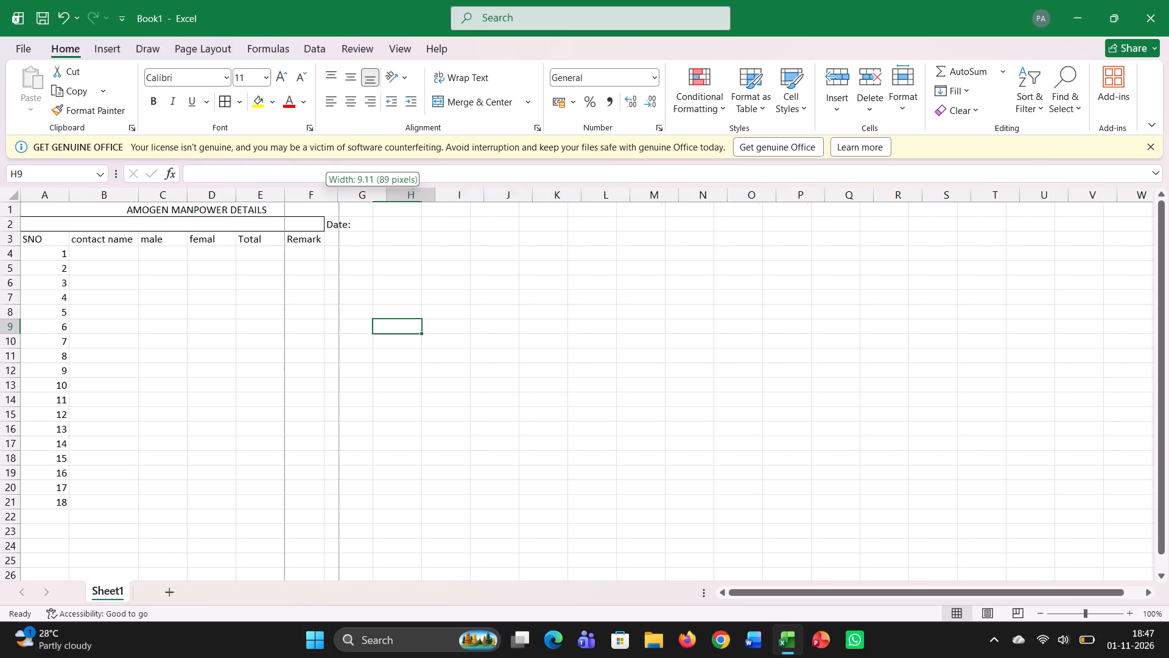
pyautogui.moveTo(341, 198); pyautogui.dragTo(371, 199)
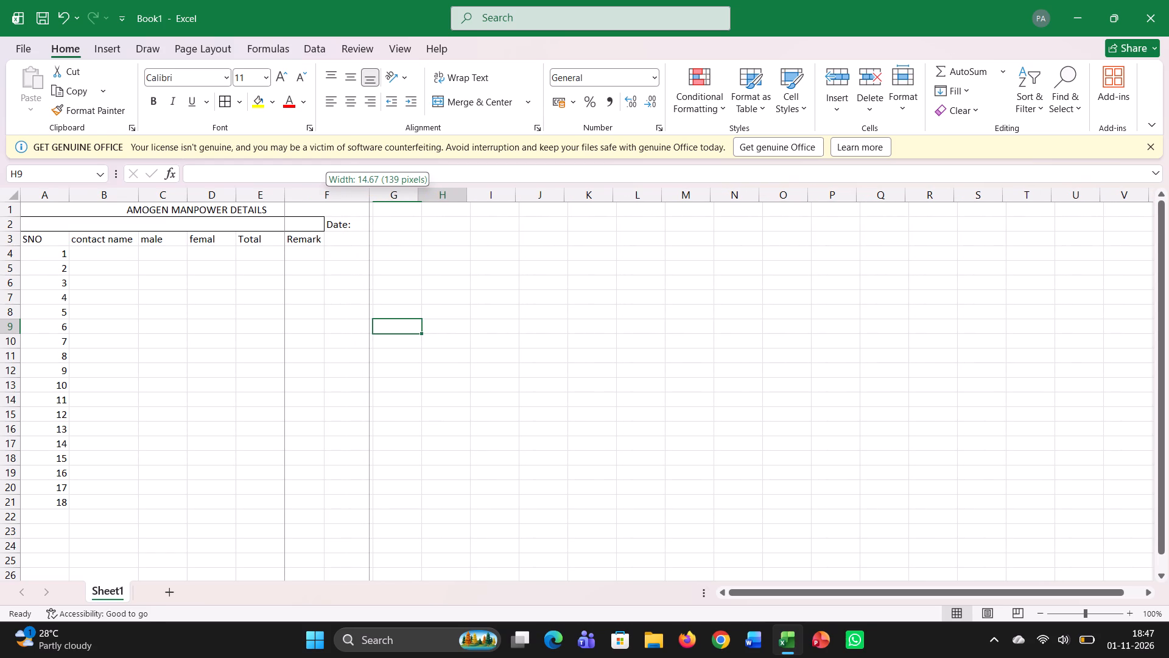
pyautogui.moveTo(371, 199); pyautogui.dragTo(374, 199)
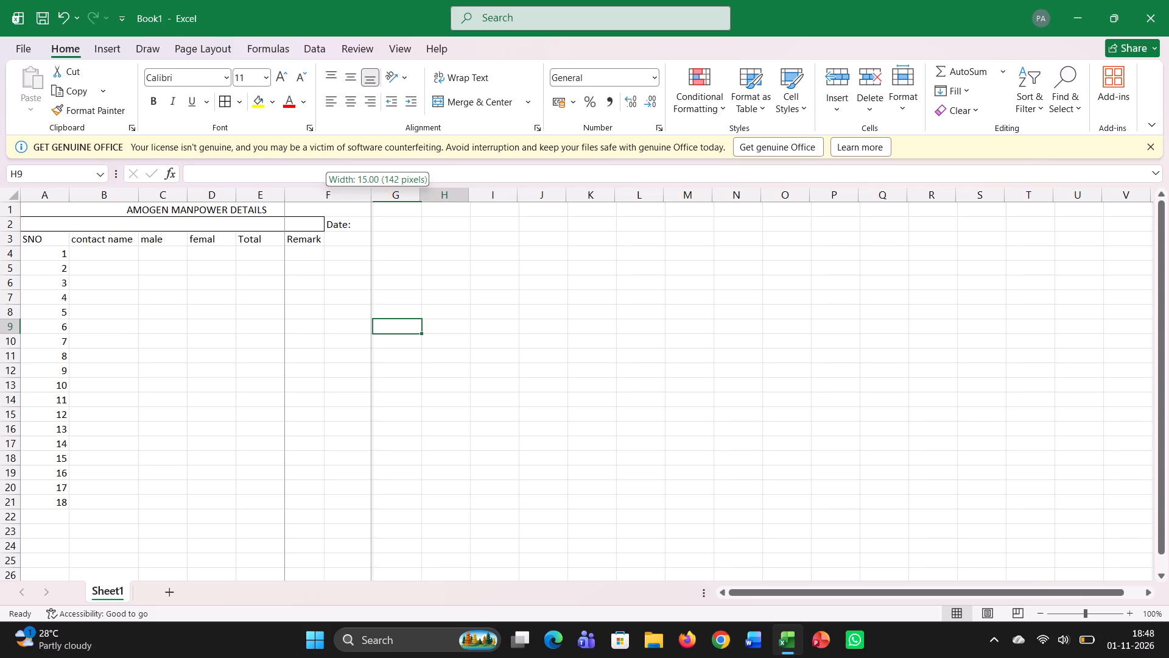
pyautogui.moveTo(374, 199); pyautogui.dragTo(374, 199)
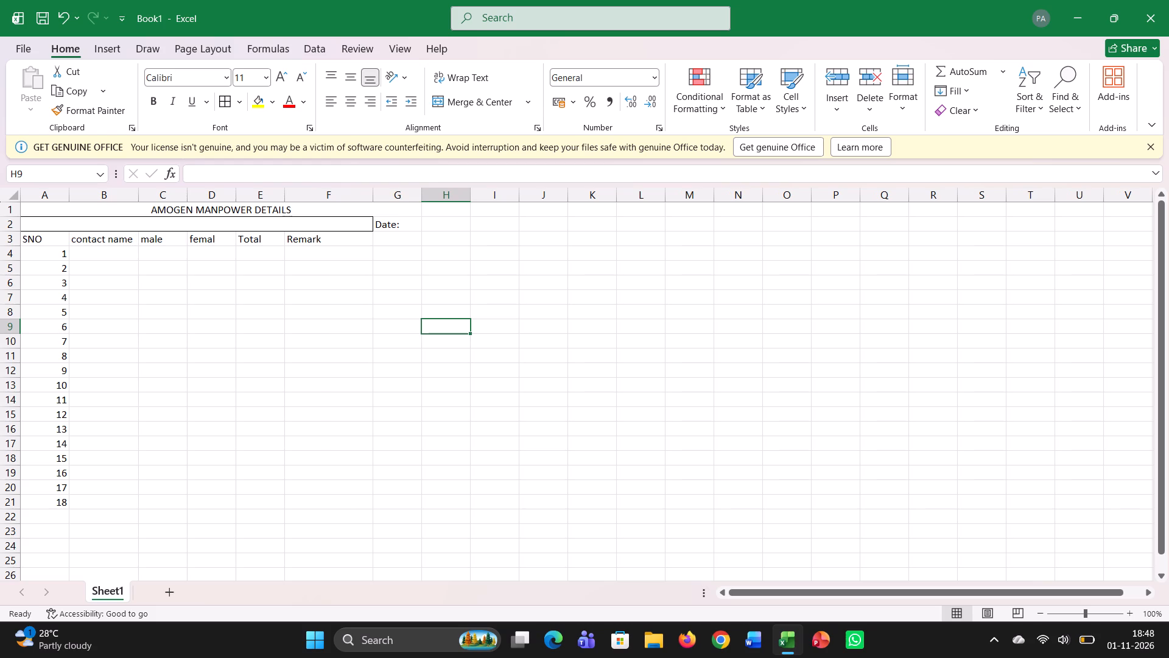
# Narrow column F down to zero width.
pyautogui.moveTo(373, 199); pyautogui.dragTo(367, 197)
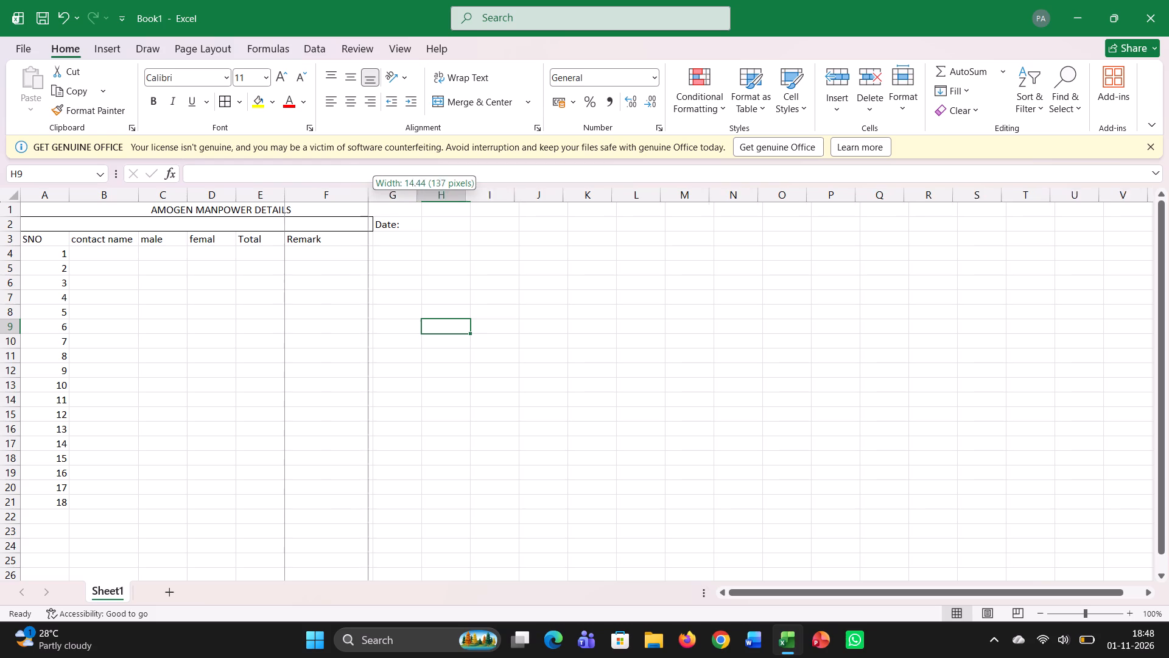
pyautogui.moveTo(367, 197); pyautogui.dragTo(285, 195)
# Widen column G, which holds the Date: label, to about twice its width.
pyautogui.click(296, 216)
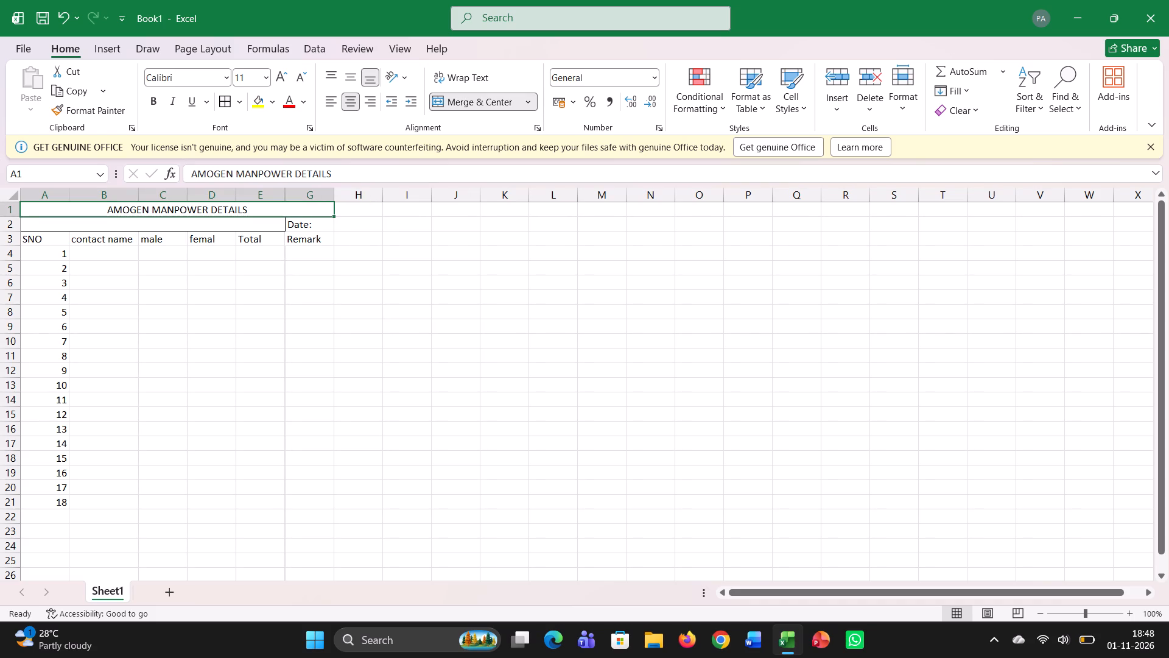
pyautogui.moveTo(334, 191); pyautogui.dragTo(378, 189)
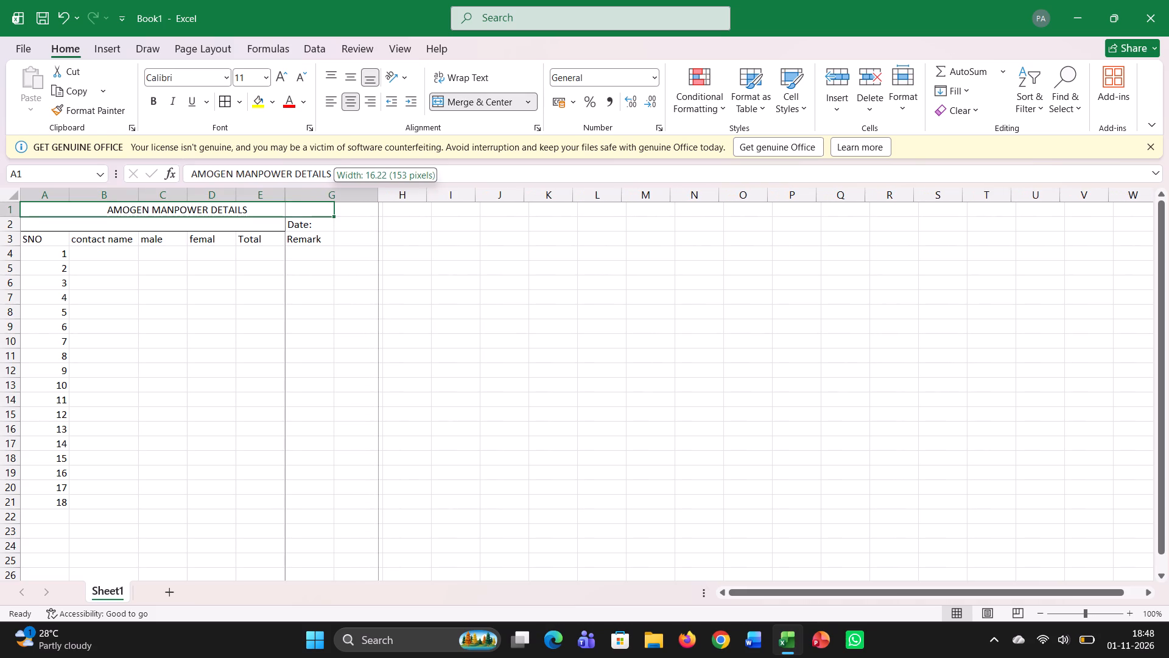
pyautogui.moveTo(378, 189); pyautogui.dragTo(382, 189)
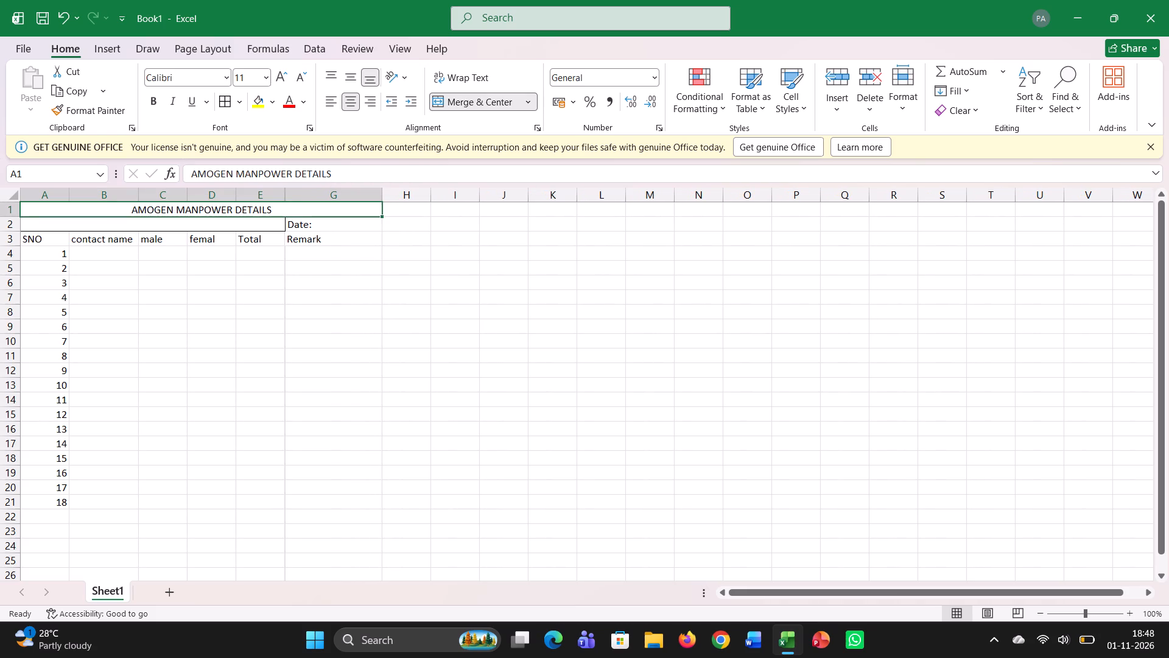
pyautogui.click(402, 294)
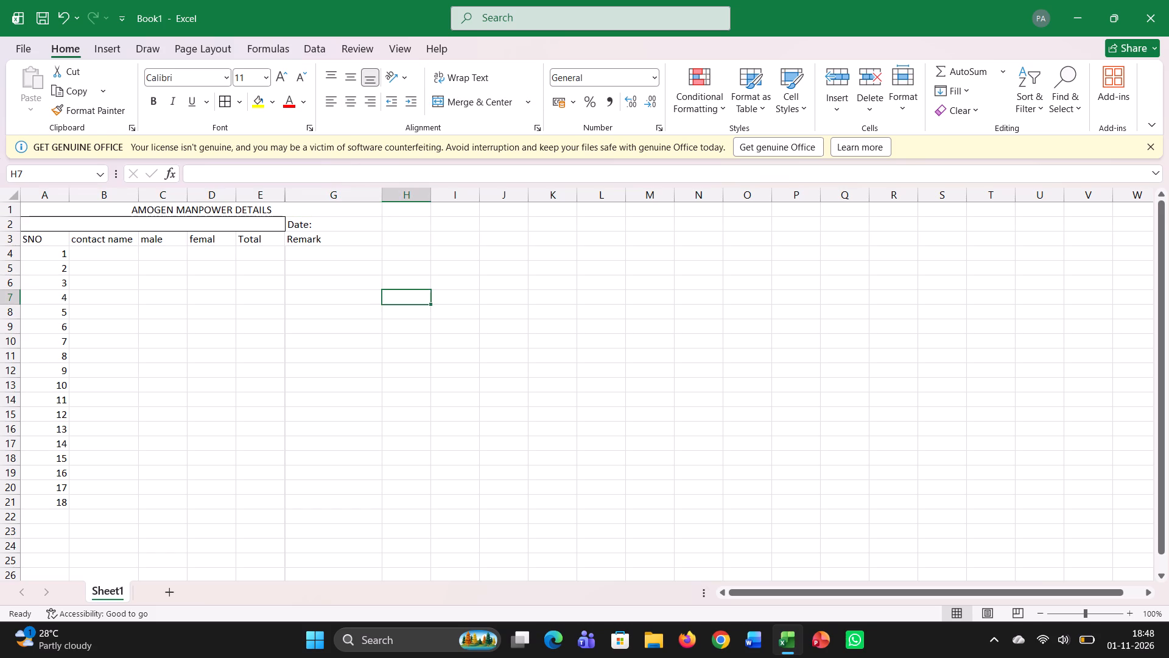
# Try to center the Remark heading in cell G3, using center alignment and Merge & Center.
pyautogui.click(339, 239)
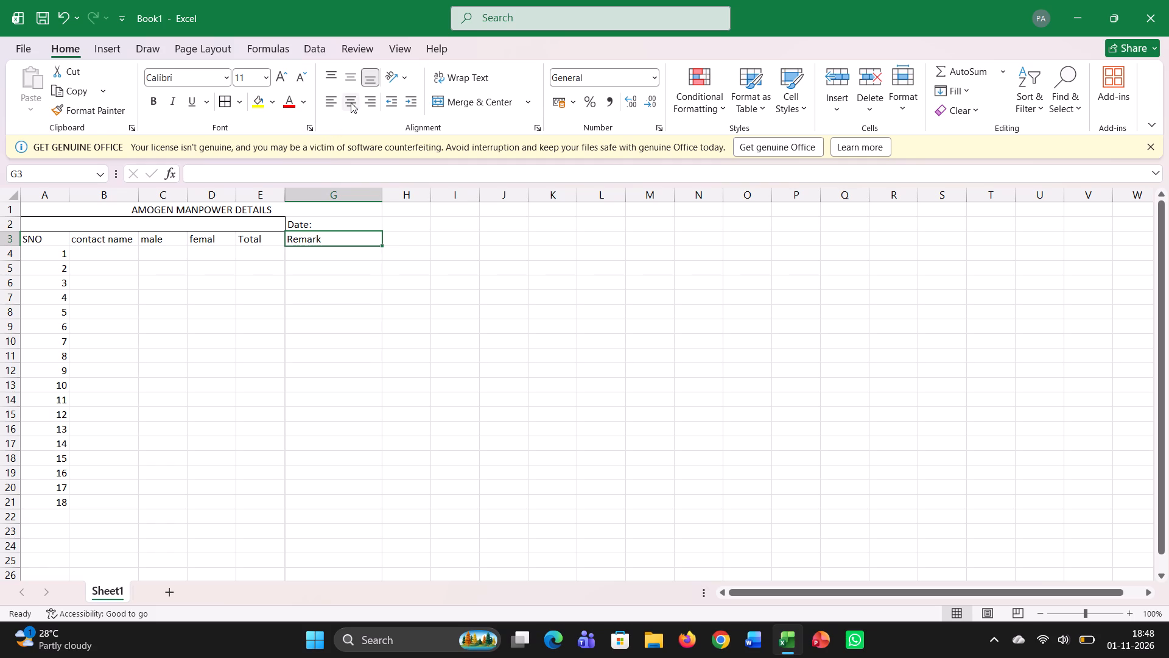
pyautogui.click(351, 102)
pyautogui.click(351, 102)
pyautogui.click(367, 101)
pyautogui.click(472, 104)
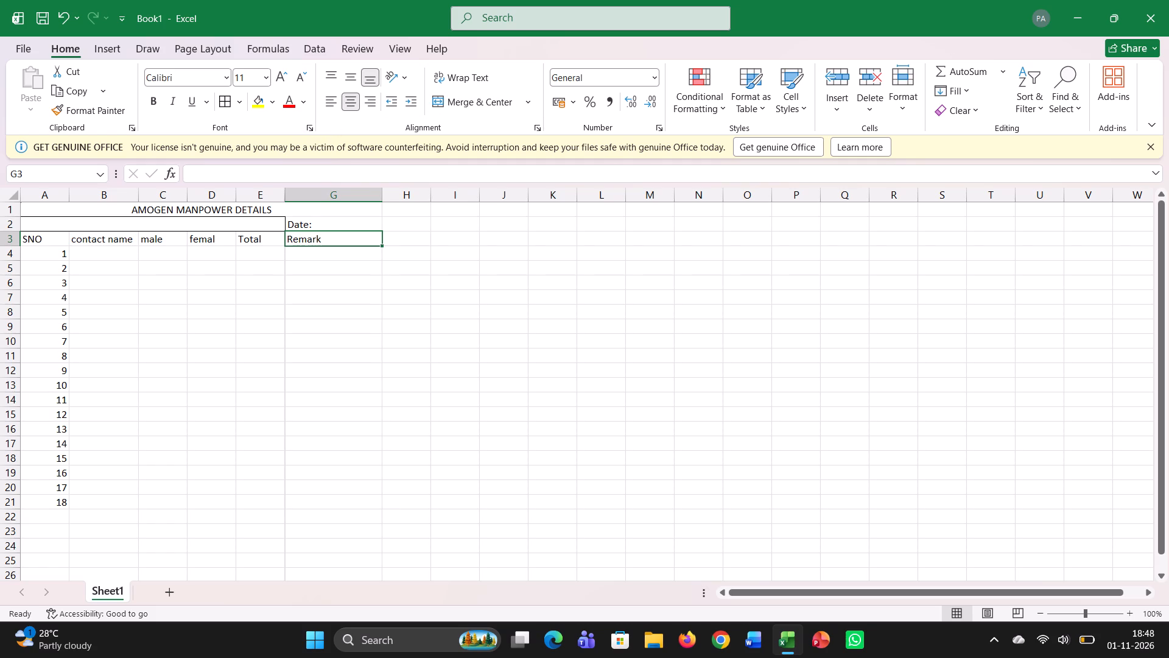
pyautogui.click(457, 340)
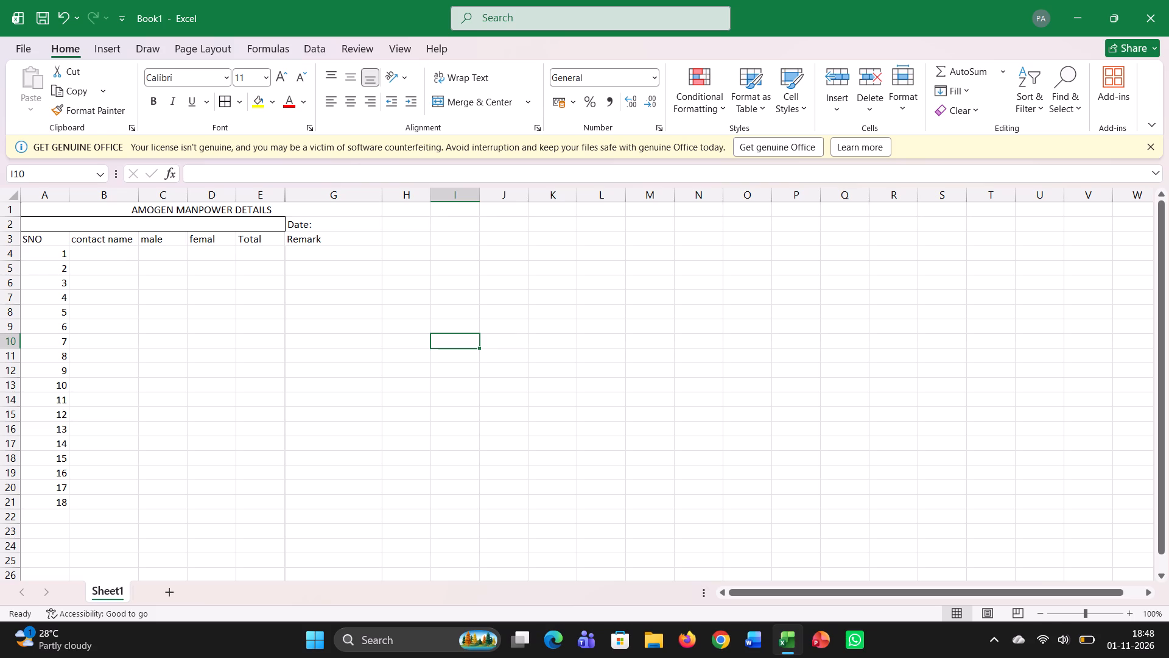
pyautogui.click(325, 241)
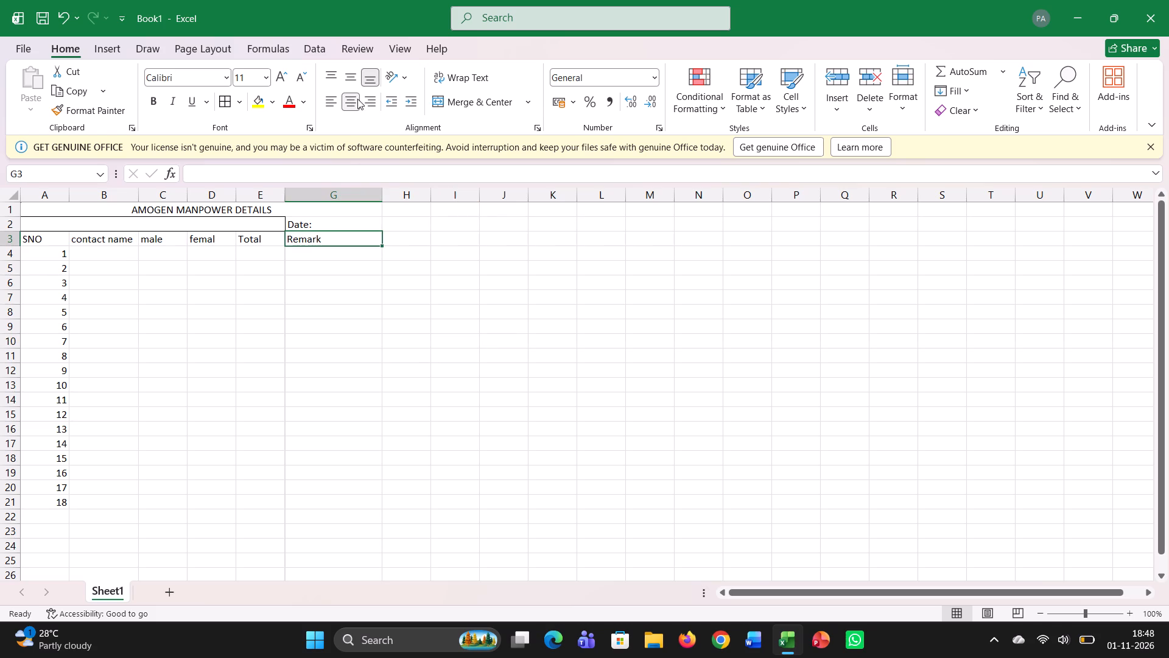
pyautogui.click(348, 101)
pyautogui.click(482, 98)
pyautogui.click(376, 386)
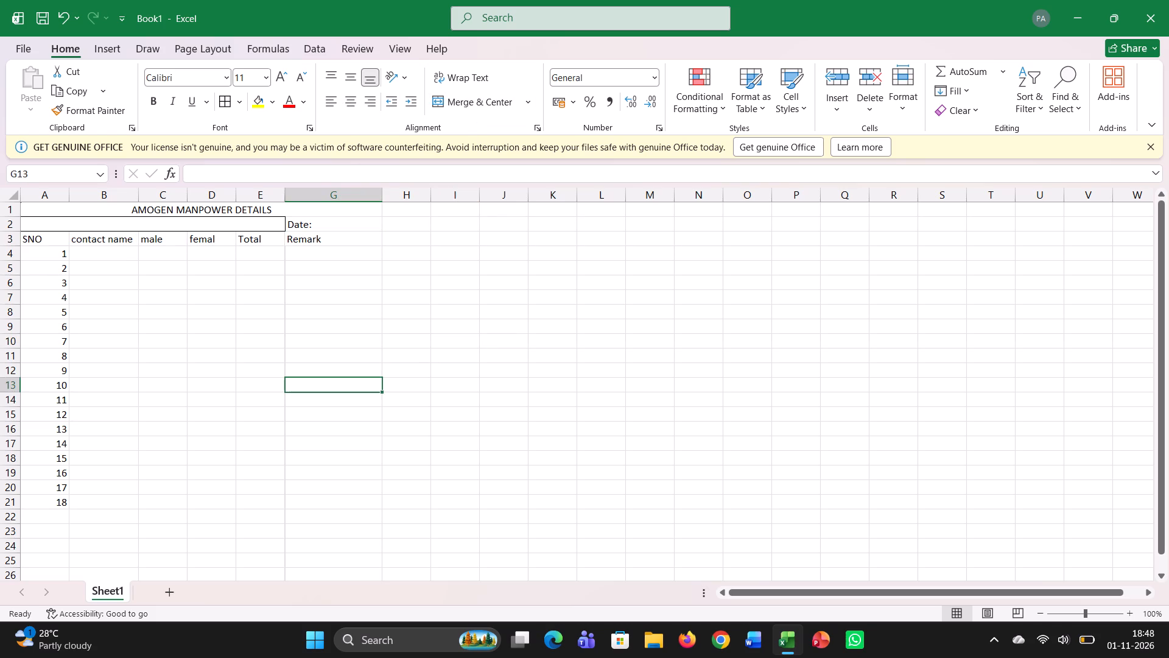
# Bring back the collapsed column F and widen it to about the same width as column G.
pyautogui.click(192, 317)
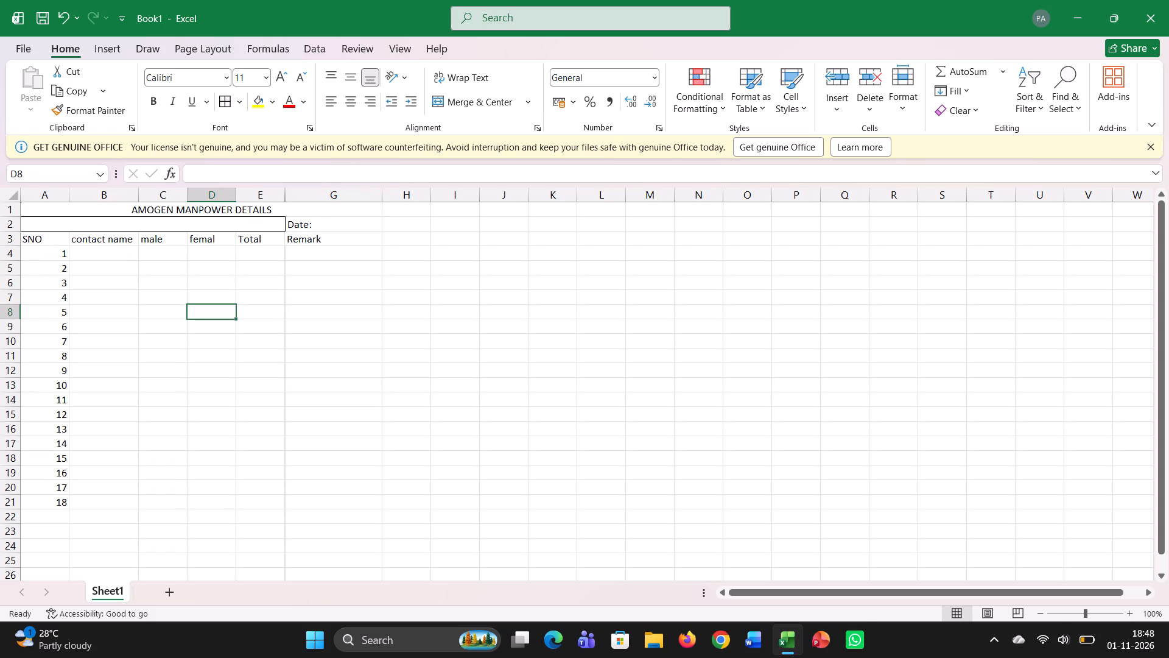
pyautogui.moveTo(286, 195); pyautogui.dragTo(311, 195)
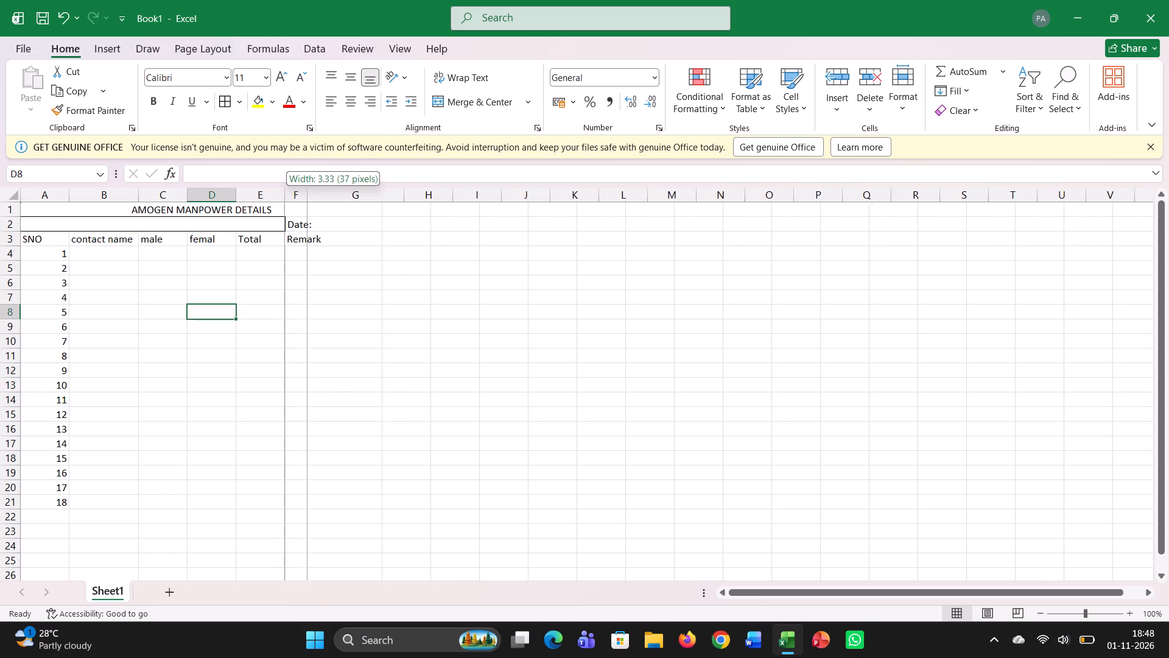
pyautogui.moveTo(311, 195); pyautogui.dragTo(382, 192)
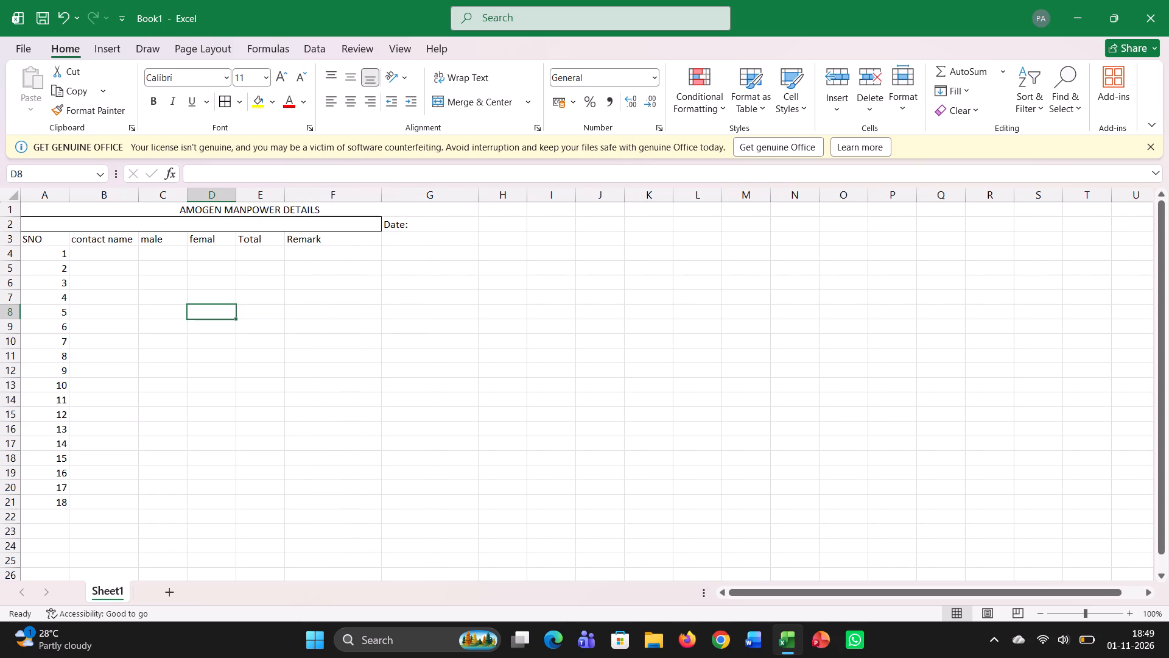
# Narrow column F again to almost zero width so that column G sits directly beside the Total column.
pyautogui.moveTo(382, 191); pyautogui.dragTo(292, 186)
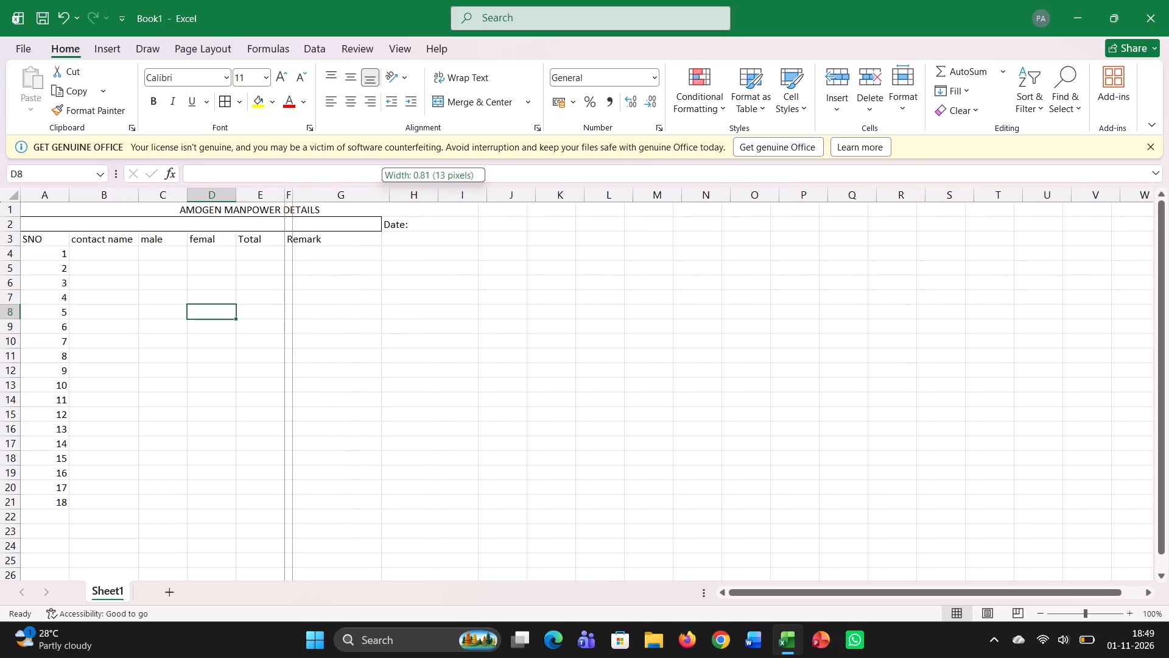
pyautogui.moveTo(292, 186); pyautogui.dragTo(286, 188)
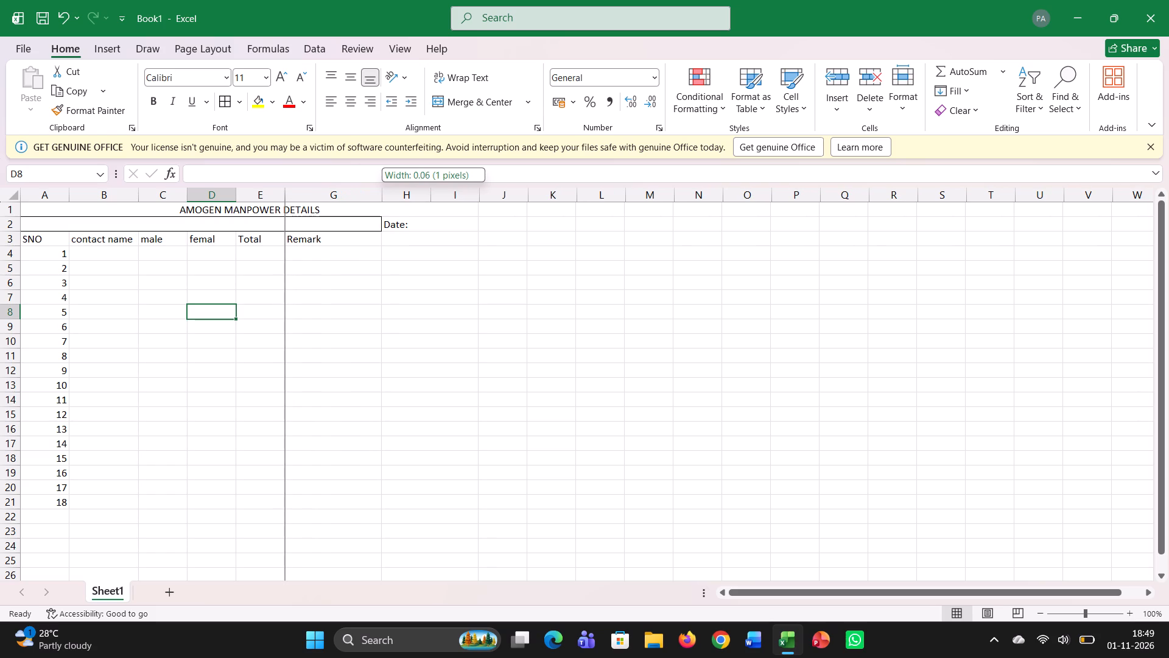
pyautogui.moveTo(286, 188); pyautogui.dragTo(286, 188)
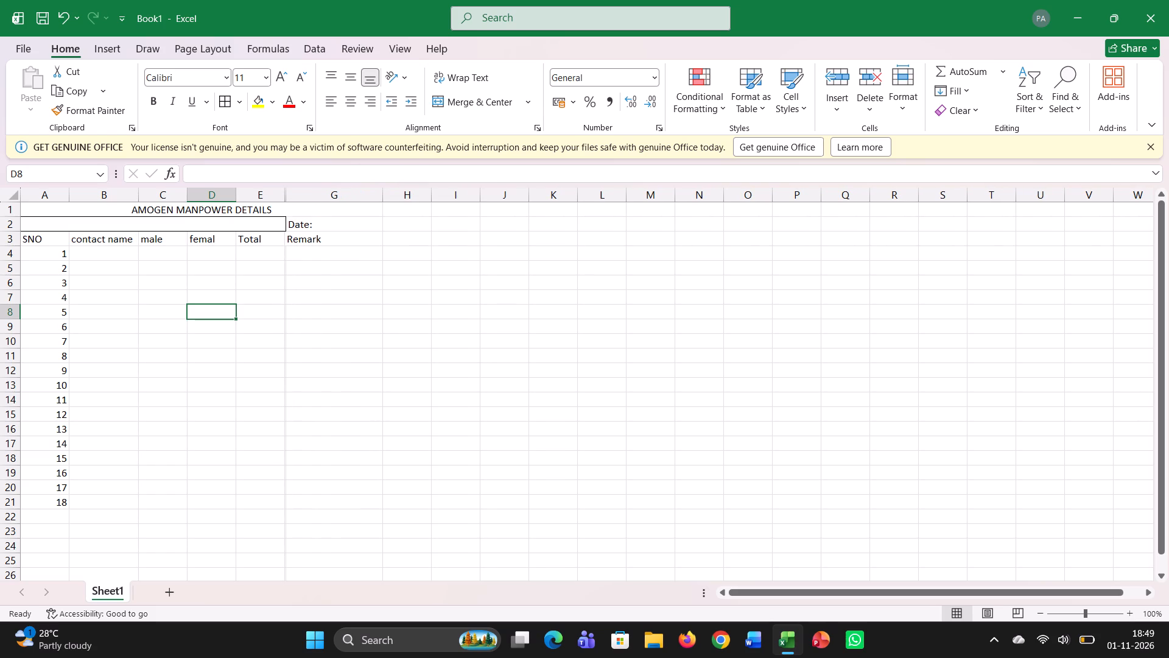
pyautogui.click(287, 194)
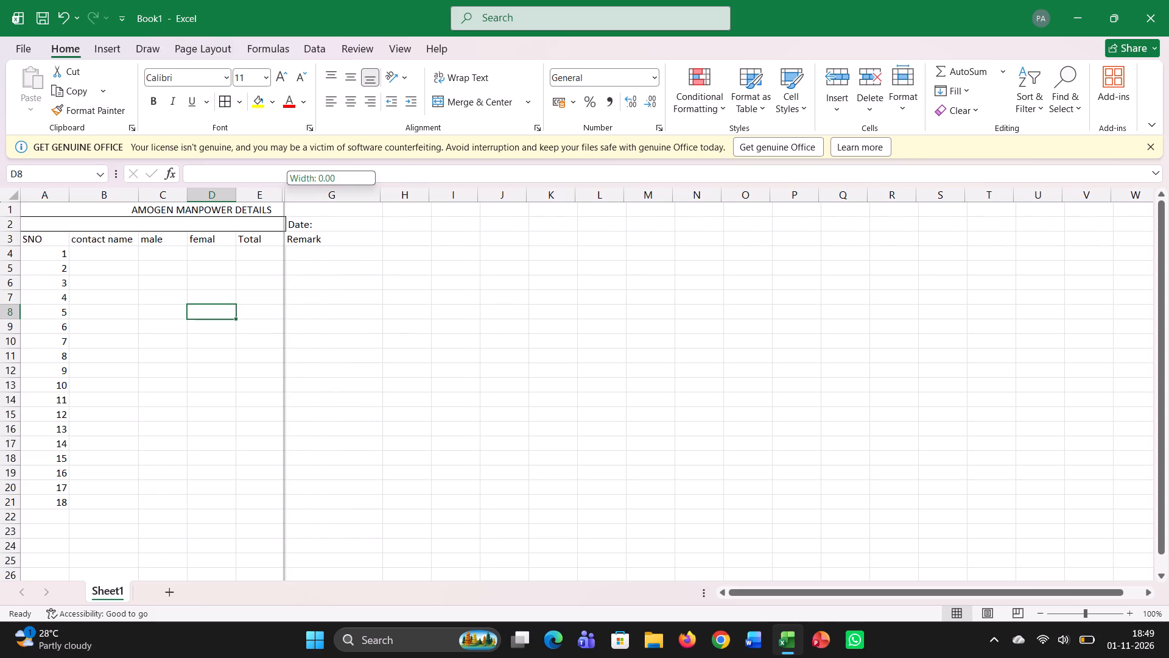
pyautogui.click(393, 234)
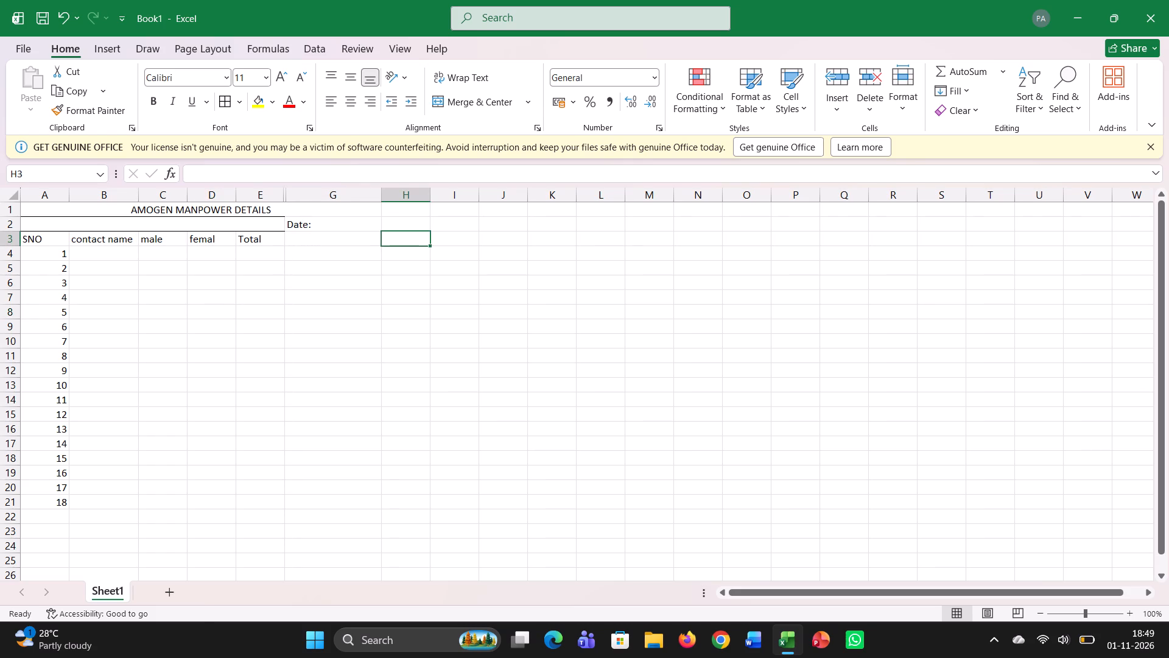
# Enter the heading REMARK in cell G3, beside the Total heading.
pyautogui.click(391, 246)
pyautogui.click(315, 236)
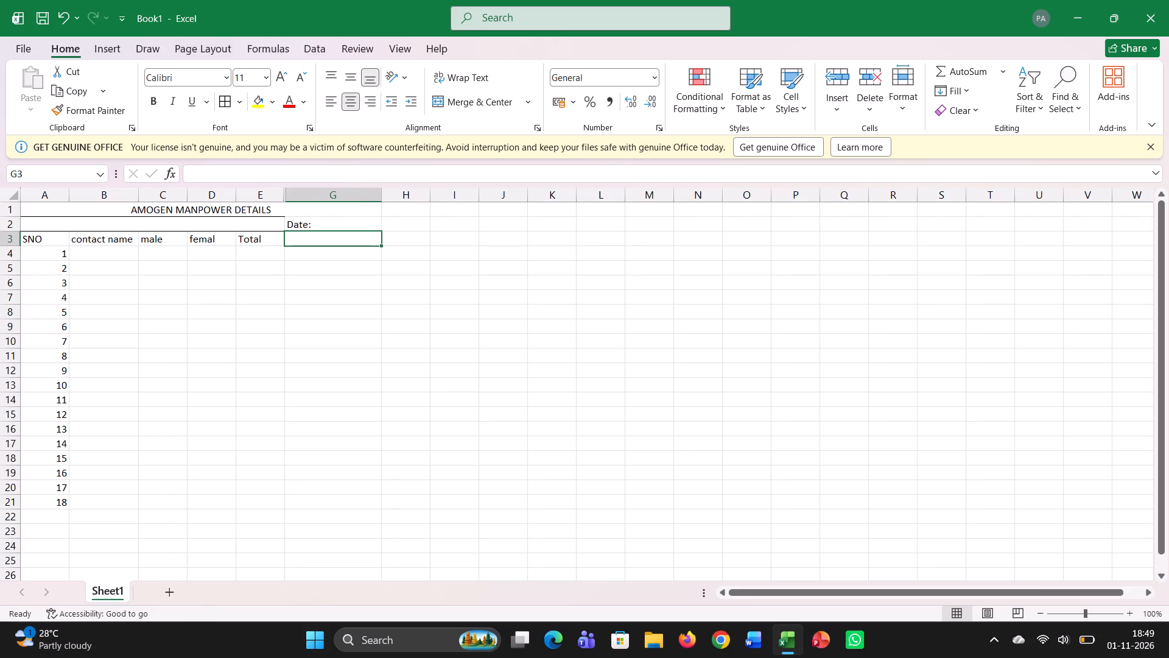
pyautogui.write('RE')
pyautogui.write('MARK')
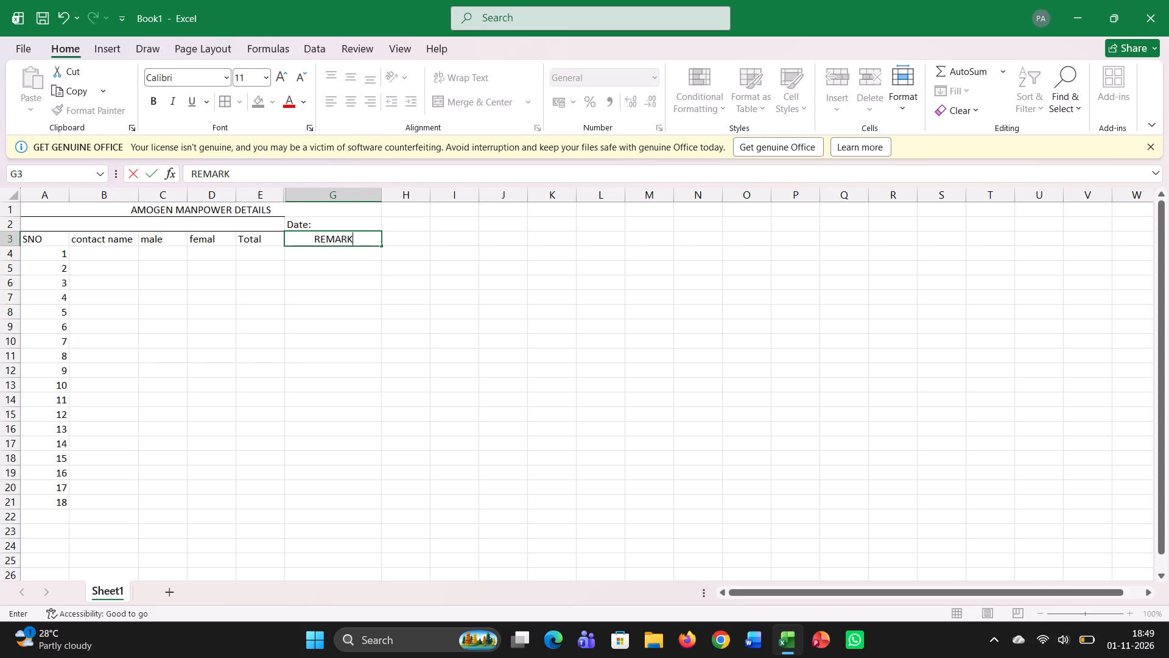
pyautogui.click(403, 271)
pyautogui.click(403, 271)
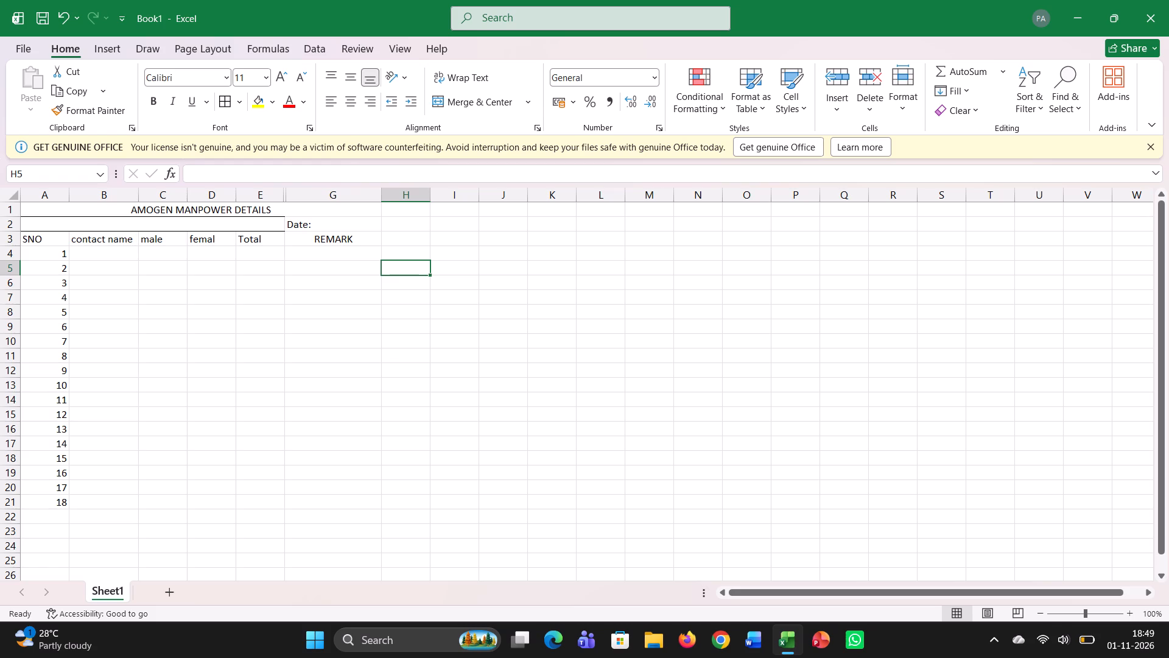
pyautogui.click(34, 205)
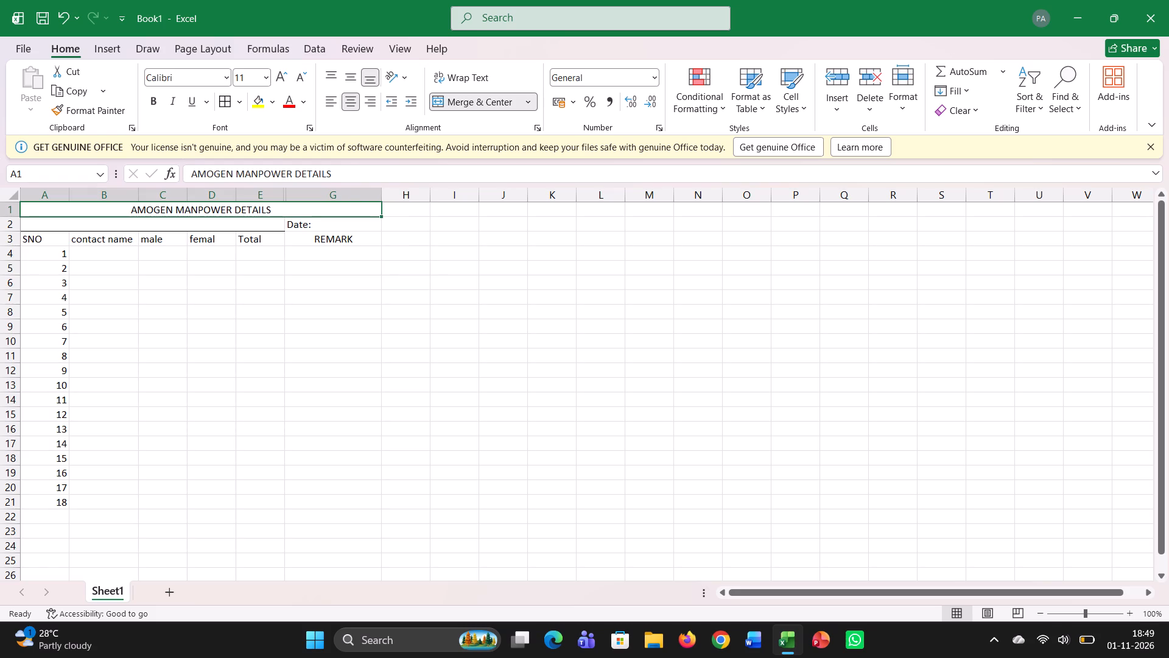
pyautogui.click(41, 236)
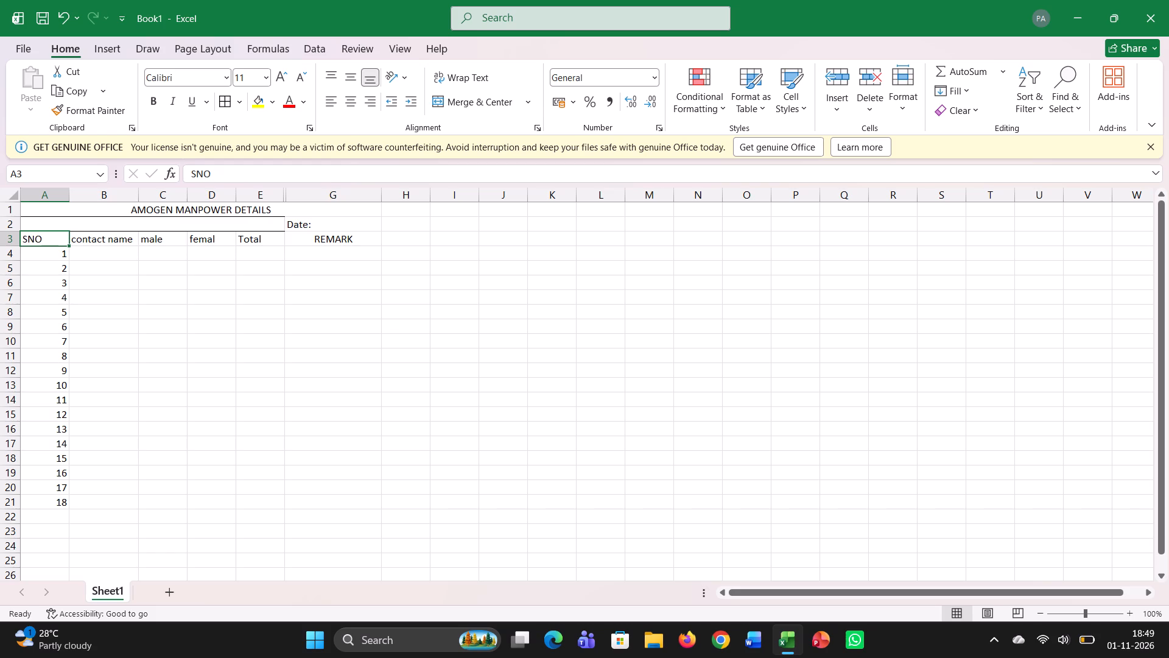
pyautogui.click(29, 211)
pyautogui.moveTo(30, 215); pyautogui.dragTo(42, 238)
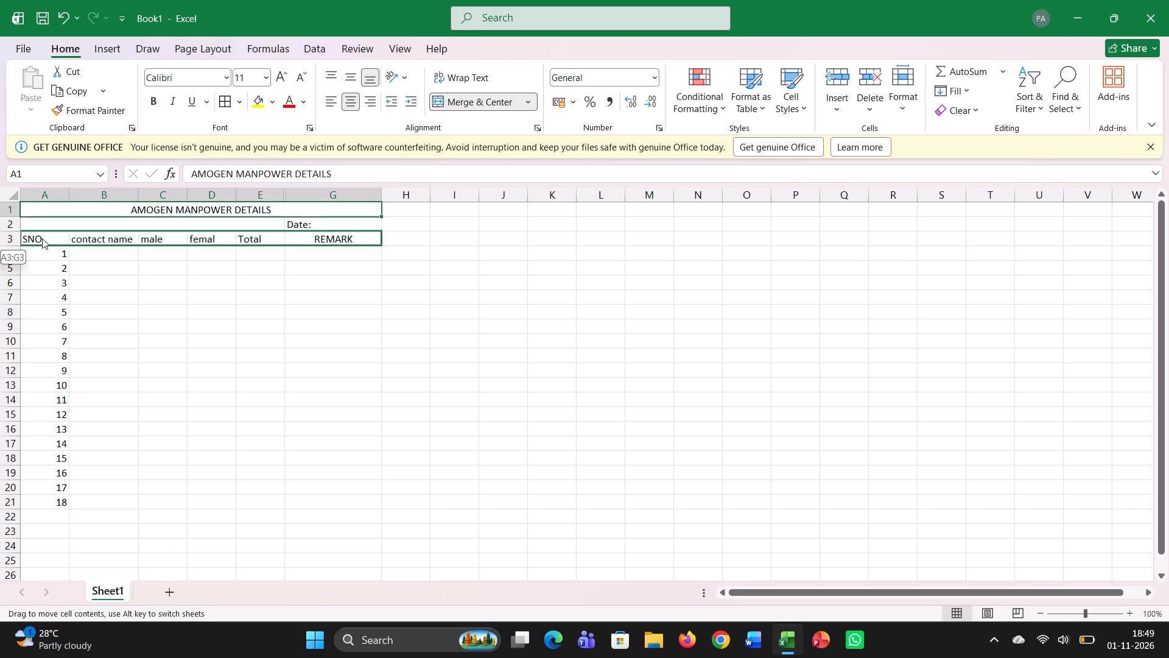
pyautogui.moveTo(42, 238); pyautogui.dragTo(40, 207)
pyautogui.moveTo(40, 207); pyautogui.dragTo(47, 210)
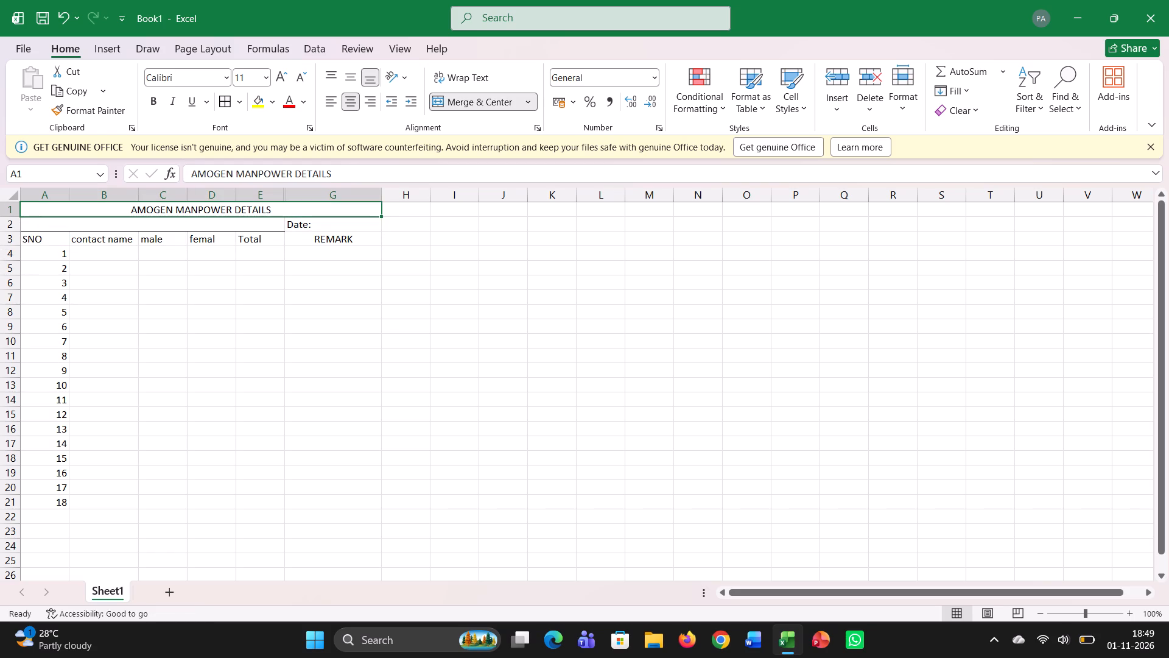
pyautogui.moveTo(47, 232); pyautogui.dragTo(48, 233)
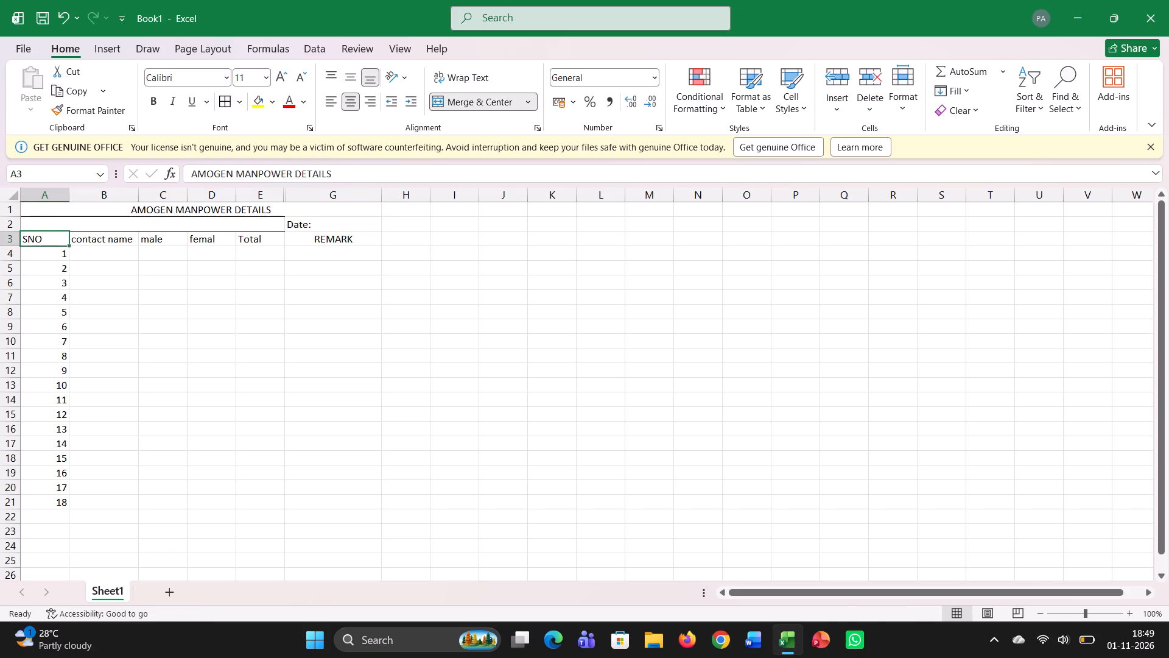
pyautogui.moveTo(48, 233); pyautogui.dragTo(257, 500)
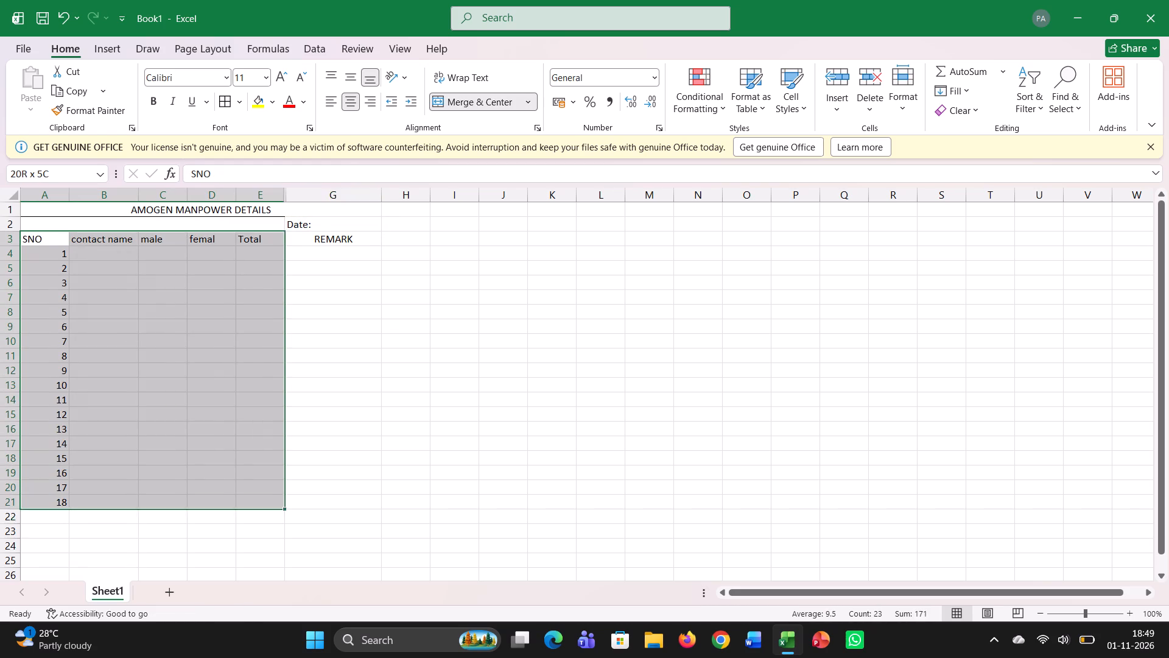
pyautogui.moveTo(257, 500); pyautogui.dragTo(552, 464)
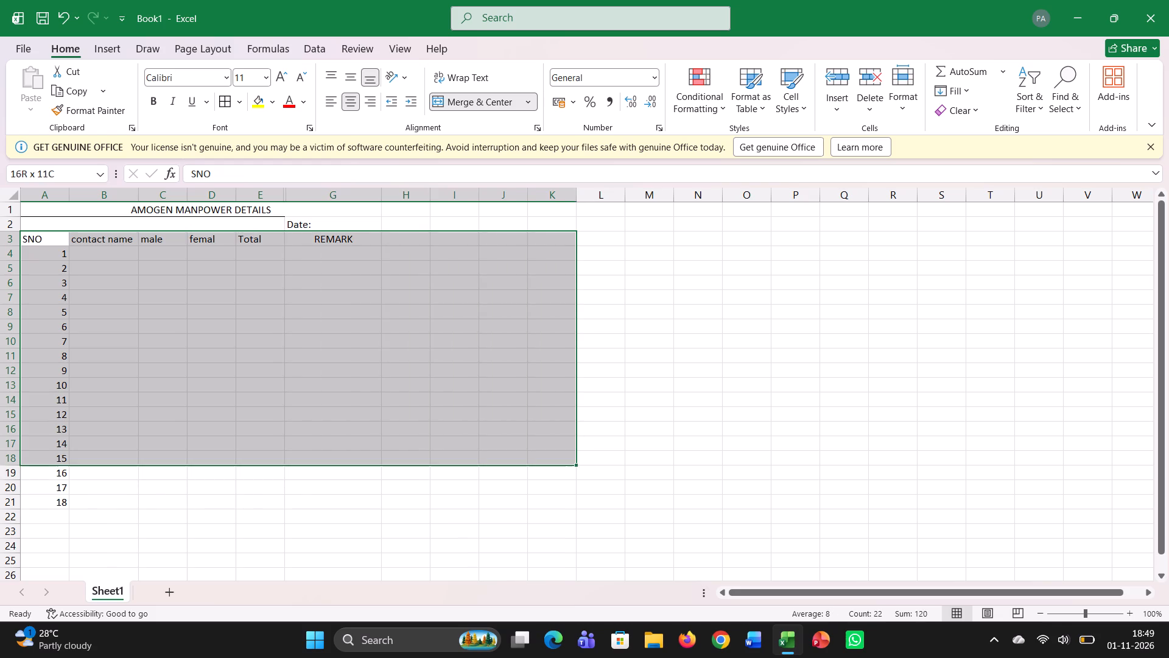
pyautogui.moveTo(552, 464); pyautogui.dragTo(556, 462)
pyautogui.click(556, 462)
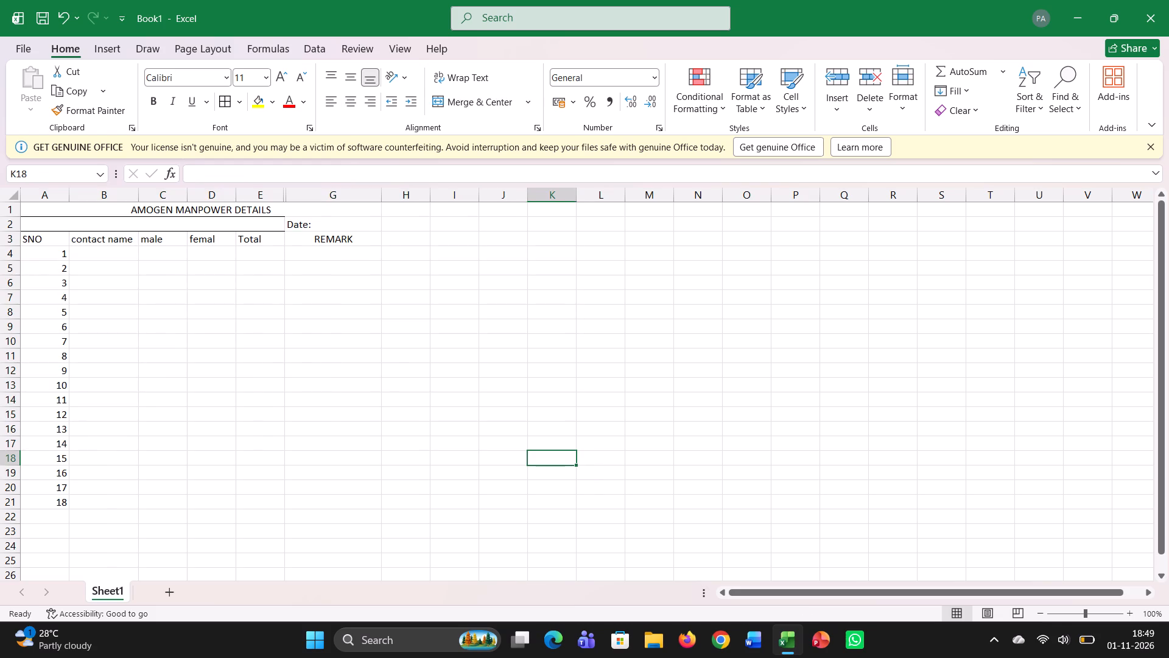
# Make the whole table, from the title down to row 21 (A1:G21), bold at font size 12.
pyautogui.moveTo(102, 203); pyautogui.dragTo(114, 454)
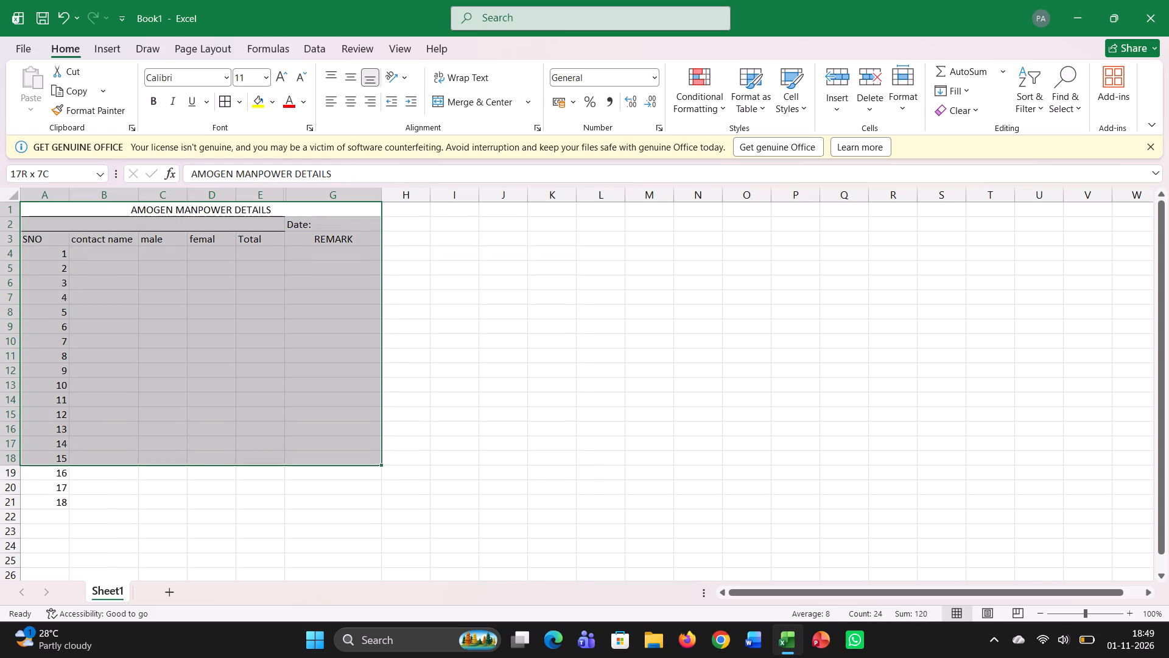
pyautogui.moveTo(114, 454); pyautogui.dragTo(116, 511)
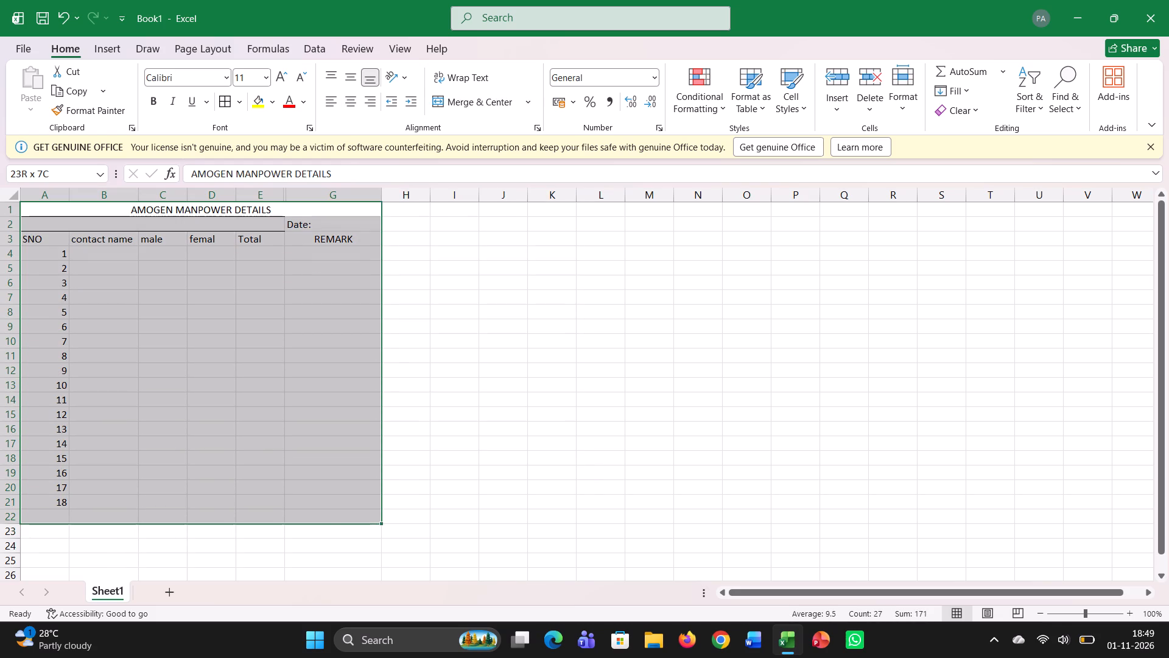
pyautogui.moveTo(116, 511); pyautogui.dragTo(114, 506)
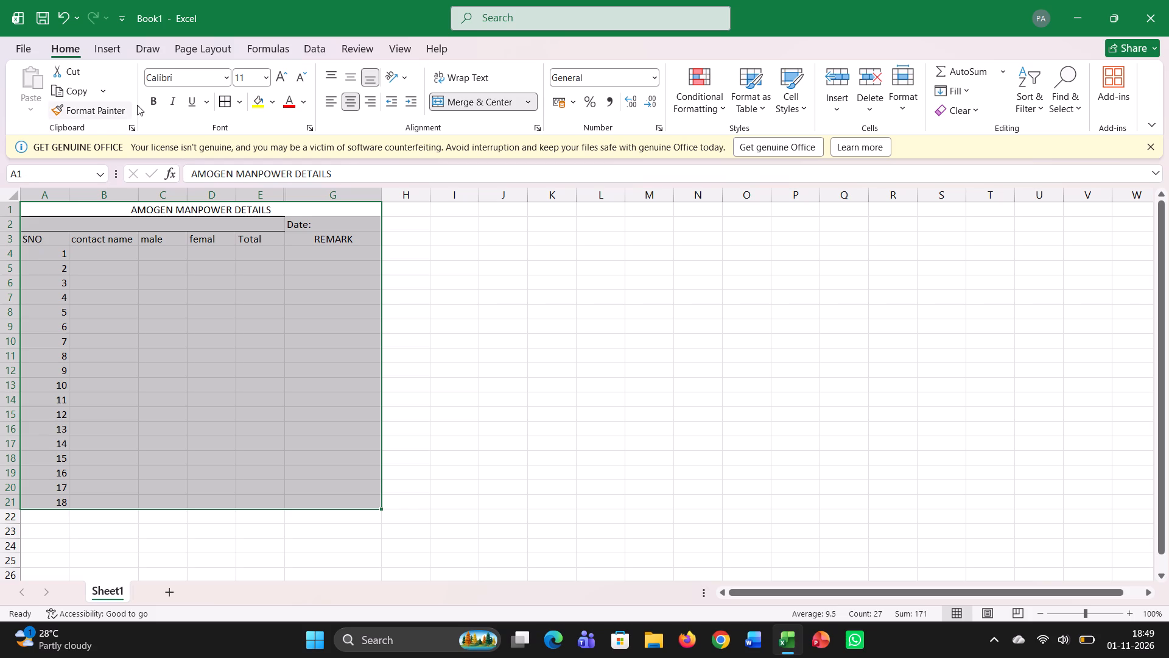
pyautogui.click(151, 102)
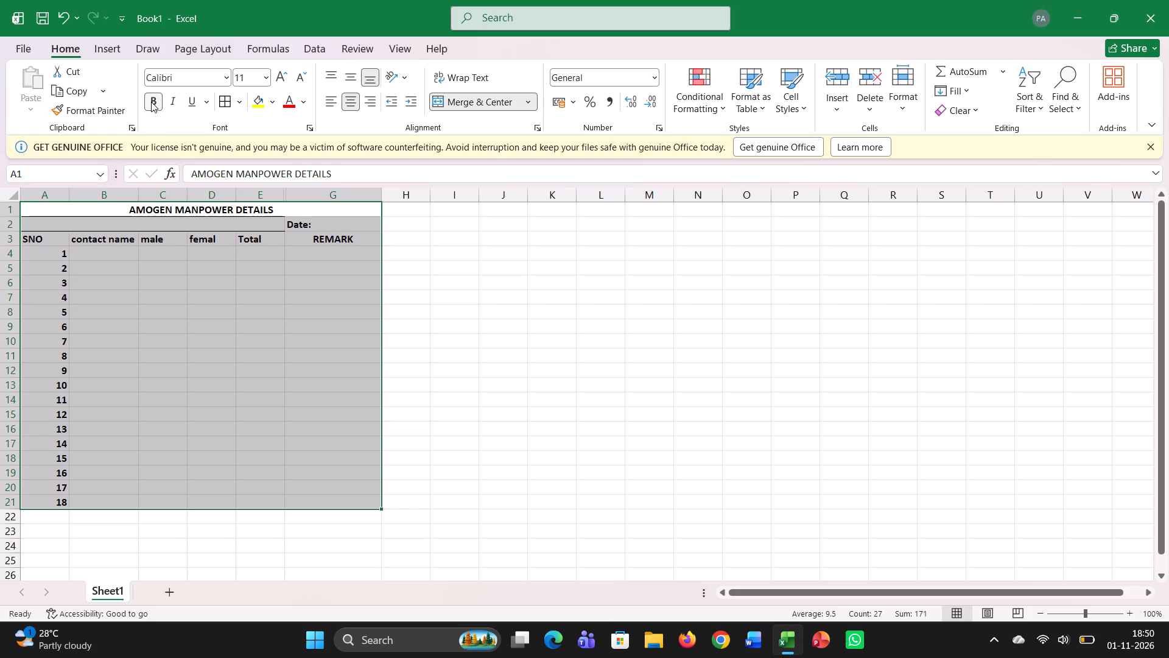
pyautogui.click(265, 80)
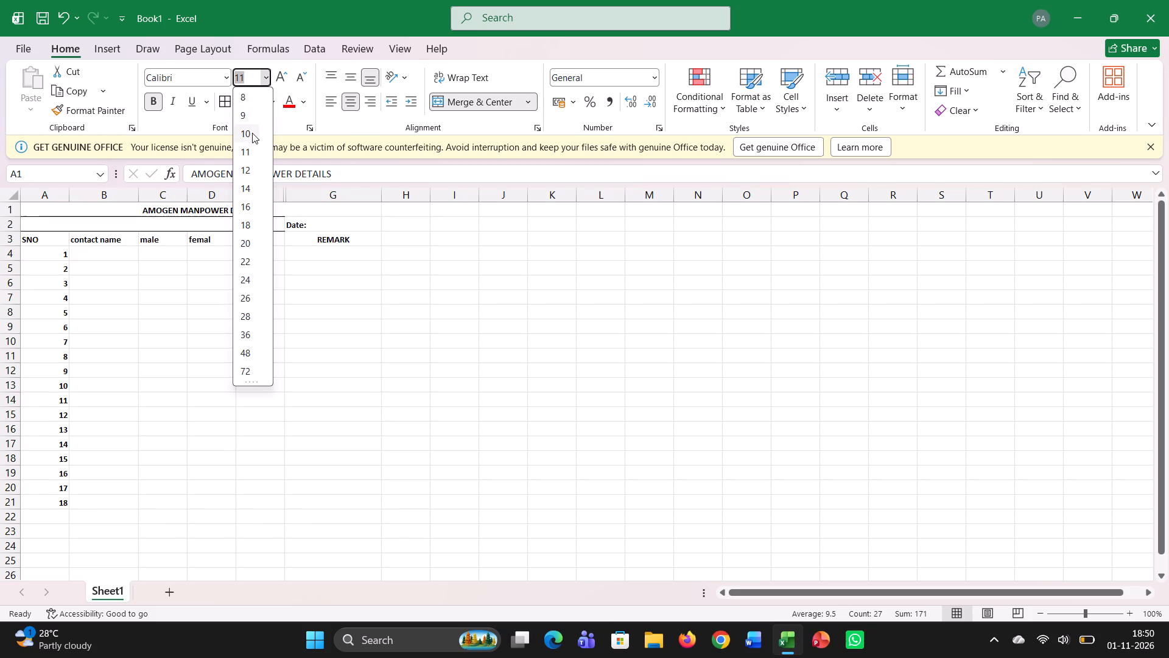
pyautogui.click(244, 172)
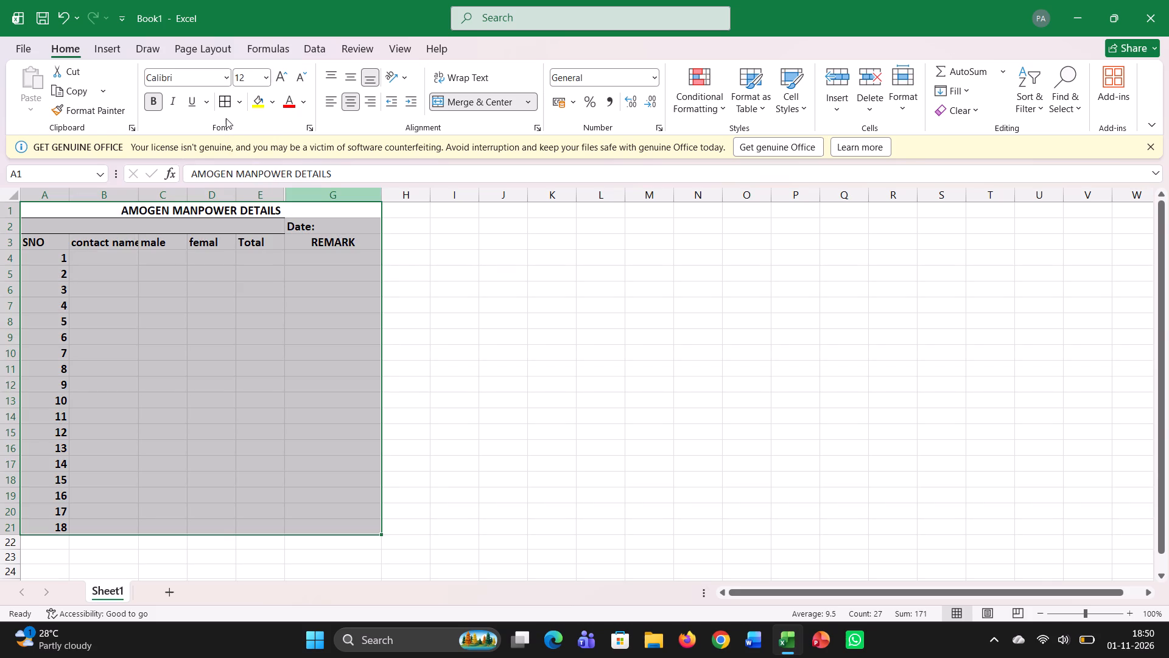
# Apply All Borders to the whole table range A1:G21.
pyautogui.click(234, 99)
pyautogui.click(251, 253)
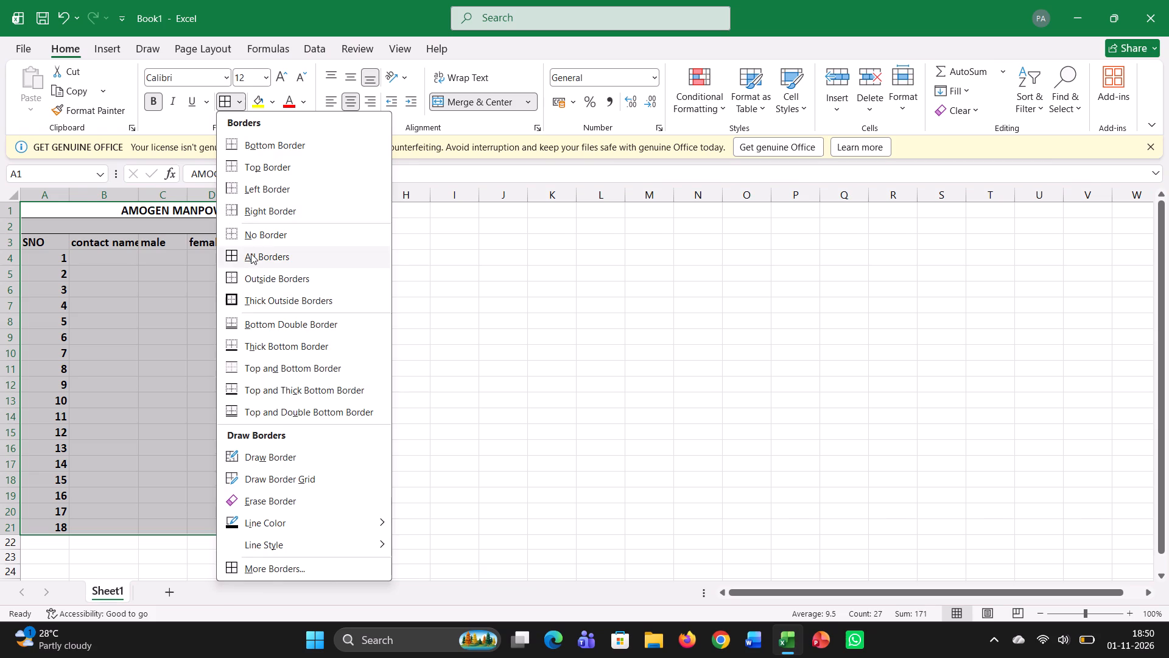
pyautogui.click(532, 310)
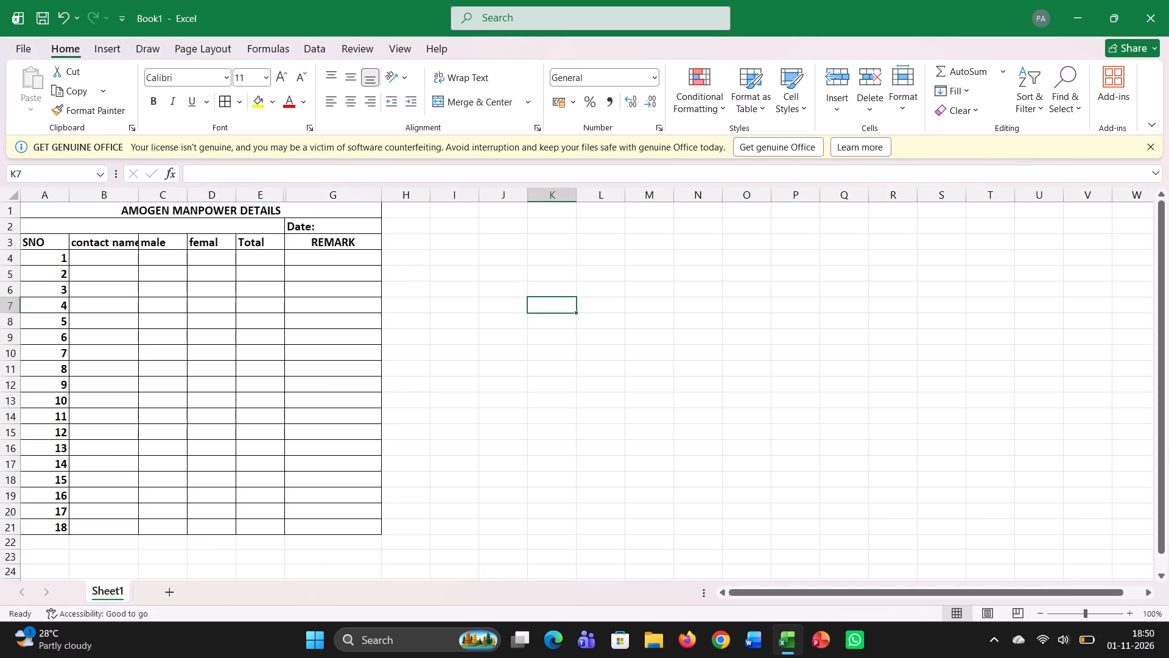
pyautogui.click(532, 310)
# Widen column B slightly so that it fits the contact name heading.
pyautogui.click(138, 190)
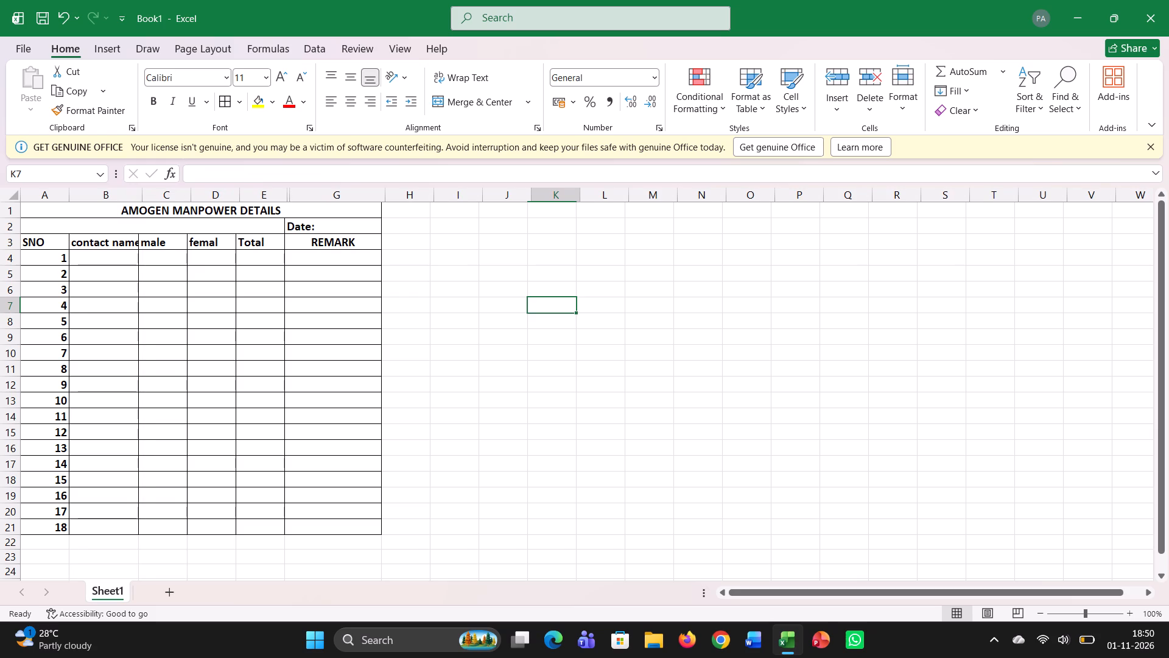
# Center the headings, serial numbers and empty cells horizontally in A3:G21.
pyautogui.moveTo(31, 242); pyautogui.dragTo(72, 273)
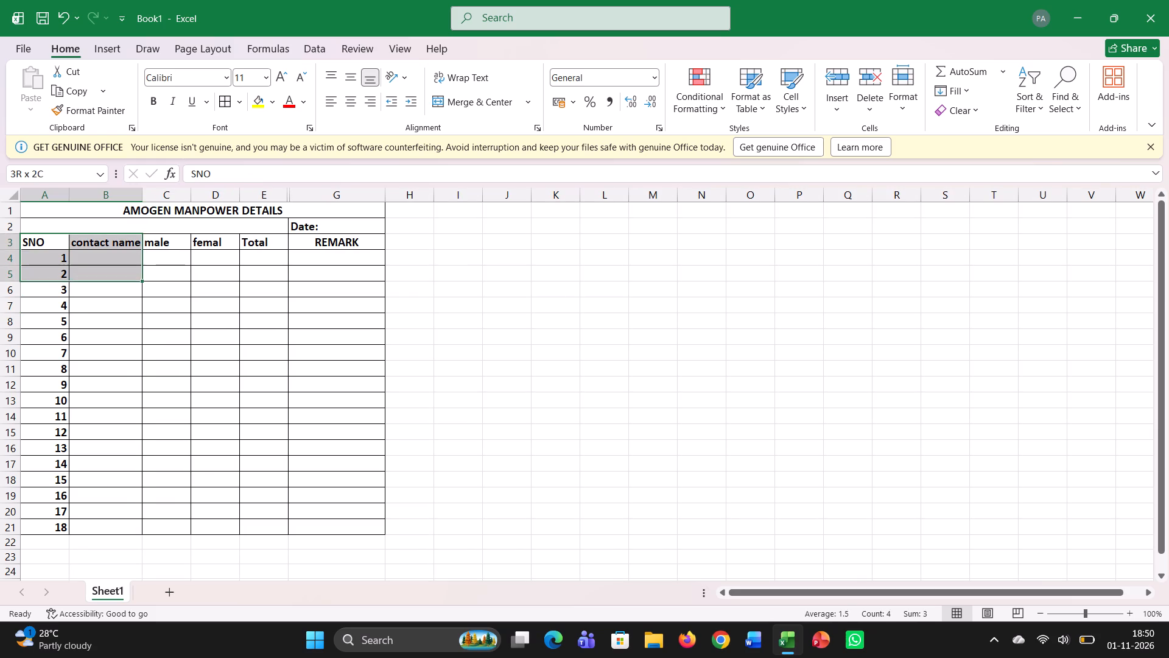
pyautogui.moveTo(72, 273); pyautogui.dragTo(257, 472)
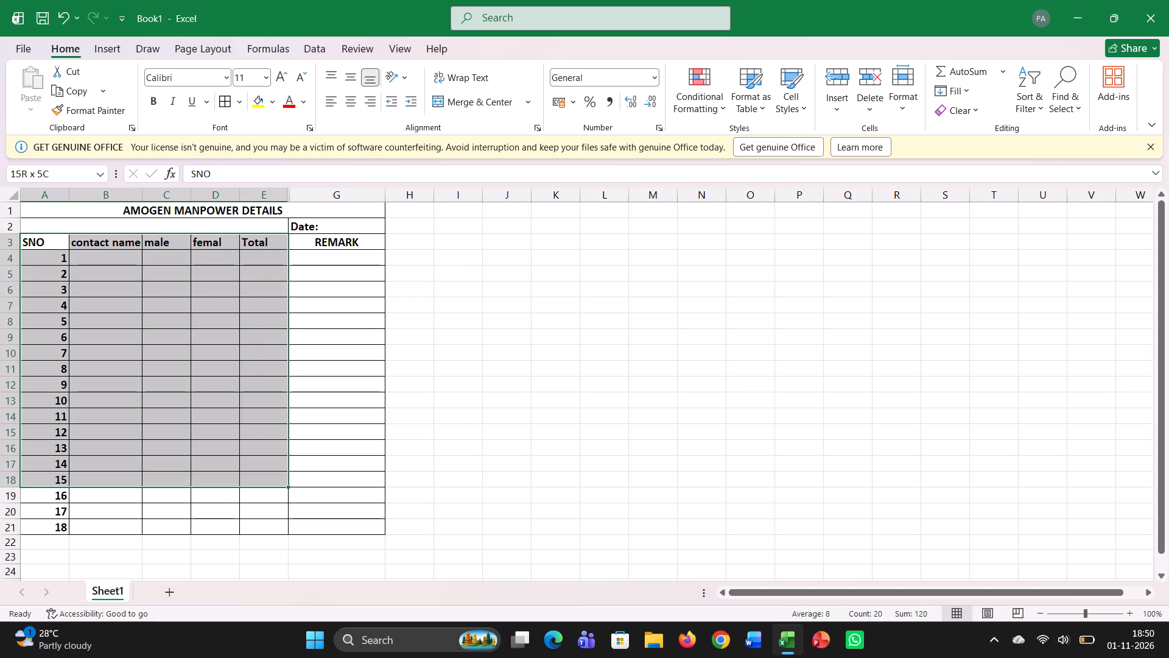
pyautogui.moveTo(257, 472); pyautogui.dragTo(299, 529)
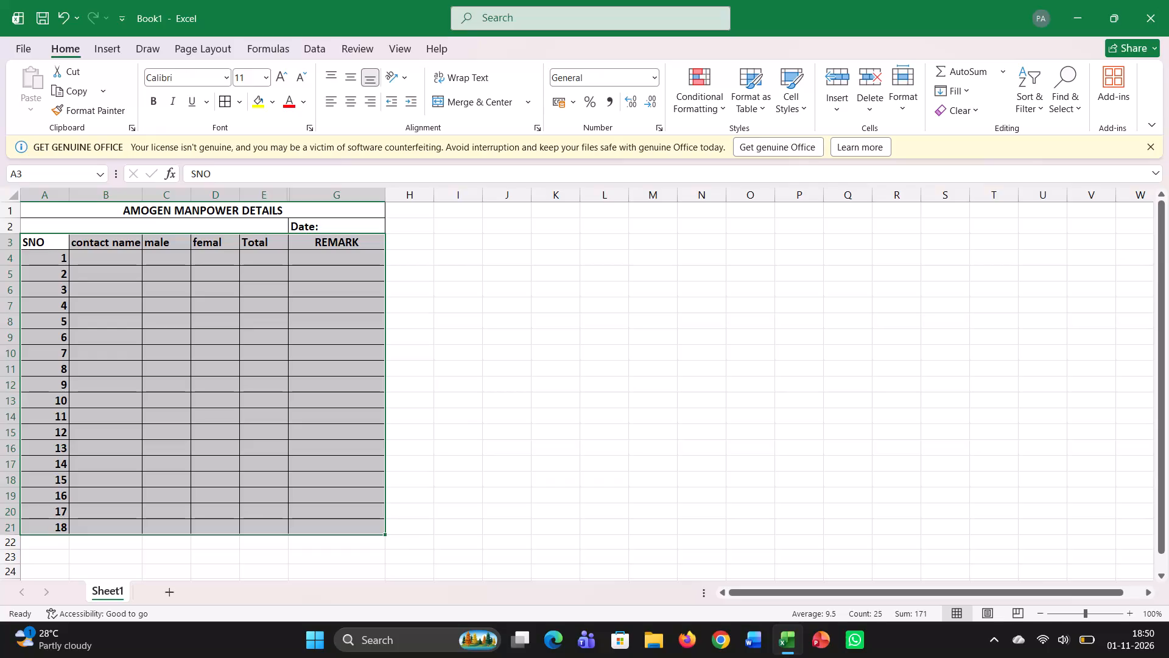
pyautogui.click(353, 97)
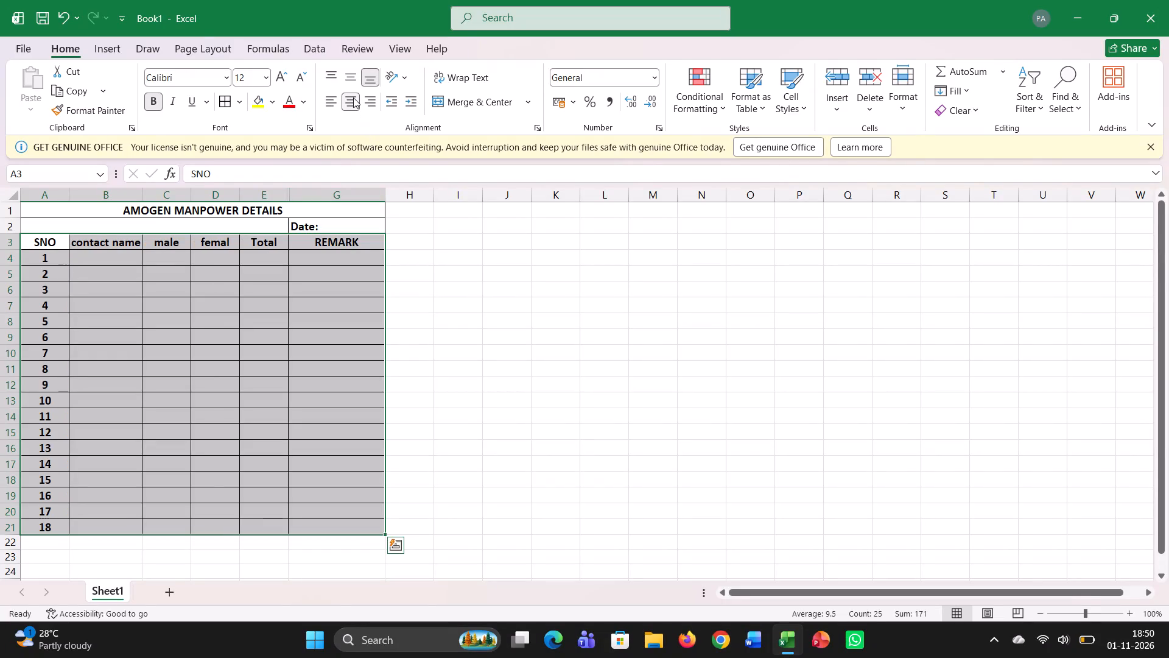
pyautogui.click(521, 287)
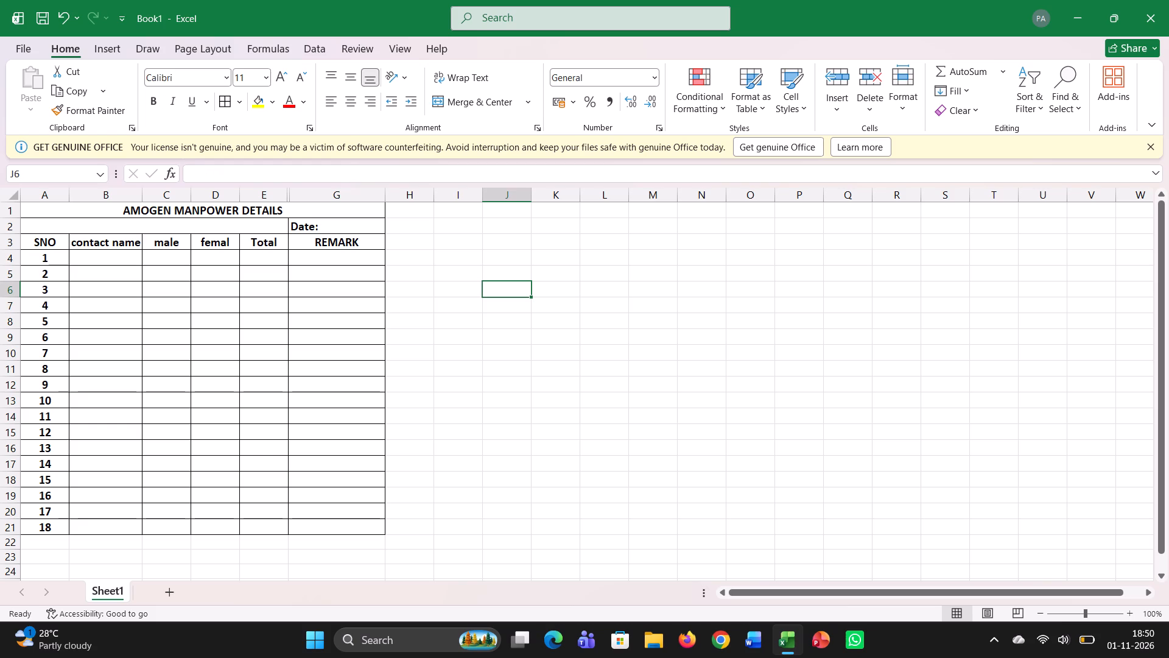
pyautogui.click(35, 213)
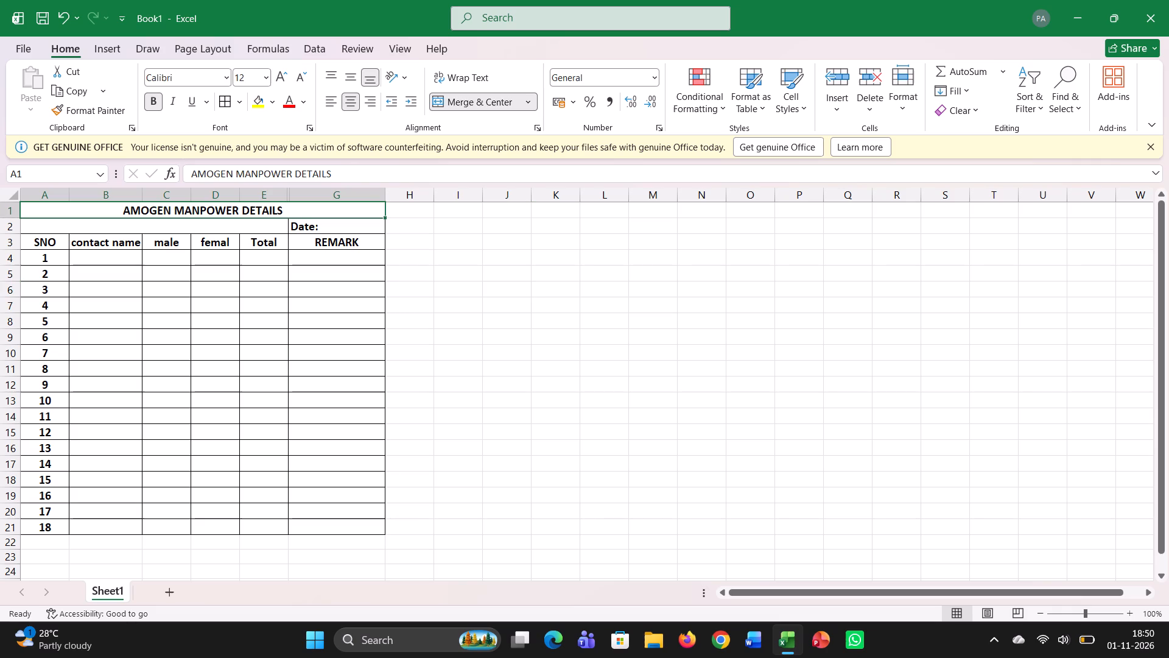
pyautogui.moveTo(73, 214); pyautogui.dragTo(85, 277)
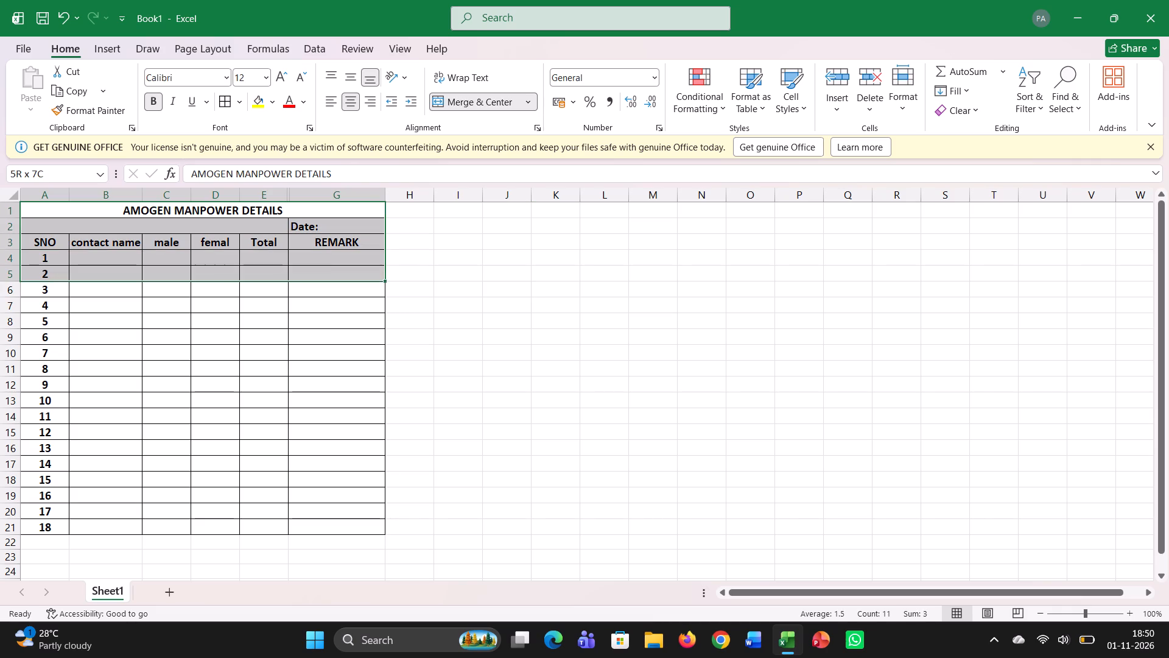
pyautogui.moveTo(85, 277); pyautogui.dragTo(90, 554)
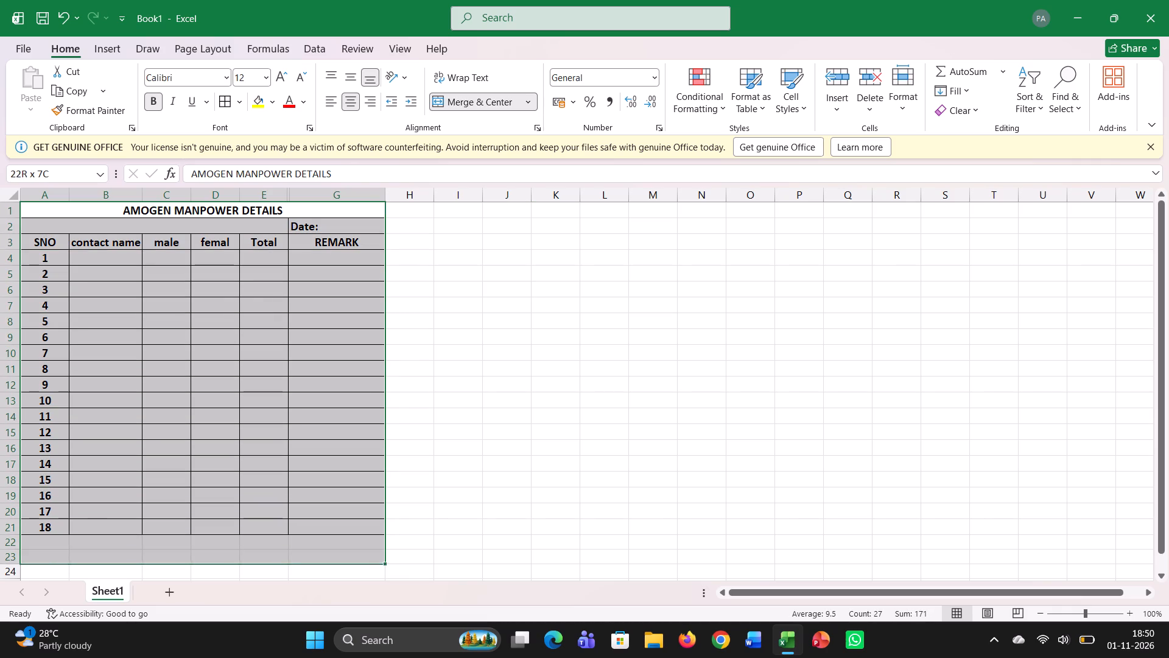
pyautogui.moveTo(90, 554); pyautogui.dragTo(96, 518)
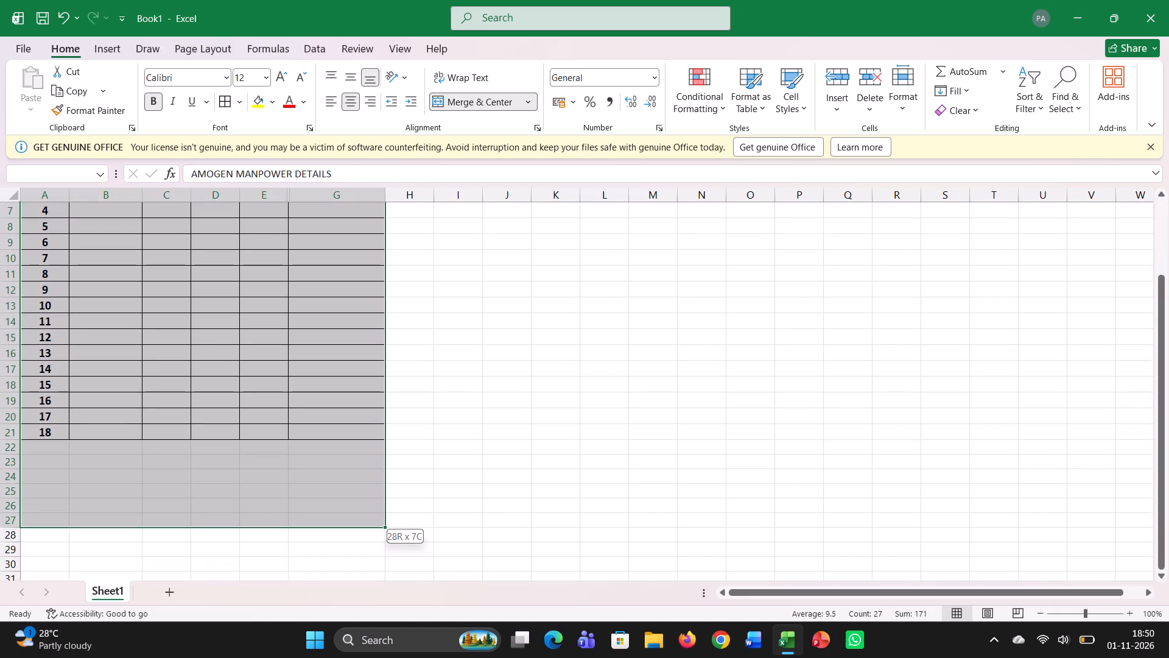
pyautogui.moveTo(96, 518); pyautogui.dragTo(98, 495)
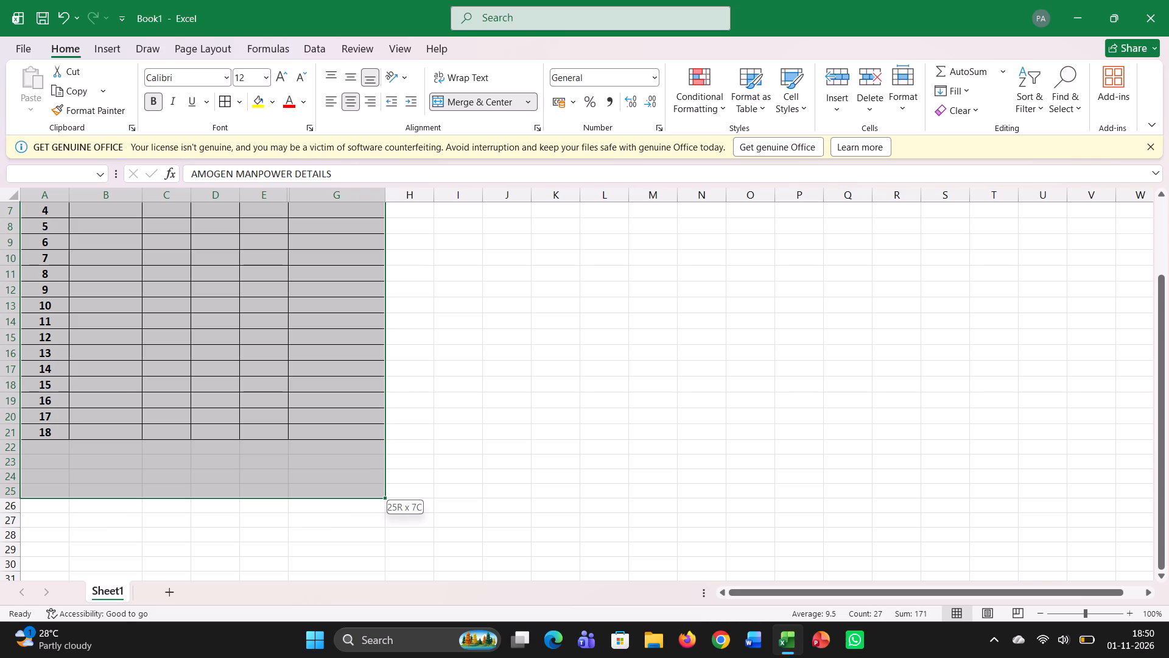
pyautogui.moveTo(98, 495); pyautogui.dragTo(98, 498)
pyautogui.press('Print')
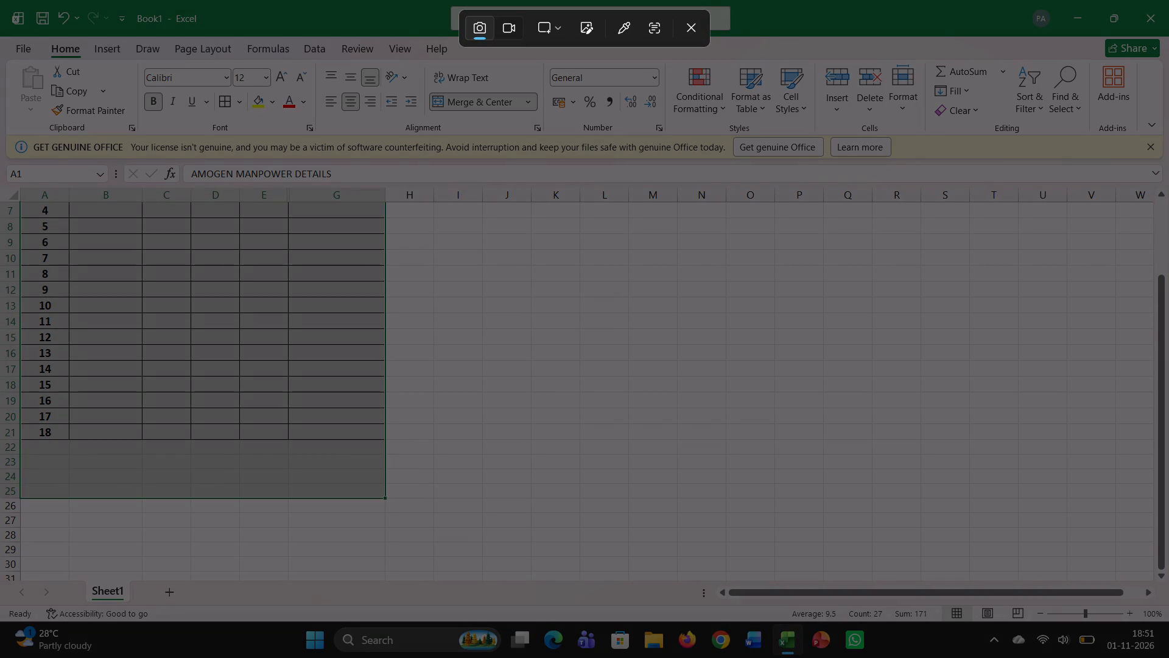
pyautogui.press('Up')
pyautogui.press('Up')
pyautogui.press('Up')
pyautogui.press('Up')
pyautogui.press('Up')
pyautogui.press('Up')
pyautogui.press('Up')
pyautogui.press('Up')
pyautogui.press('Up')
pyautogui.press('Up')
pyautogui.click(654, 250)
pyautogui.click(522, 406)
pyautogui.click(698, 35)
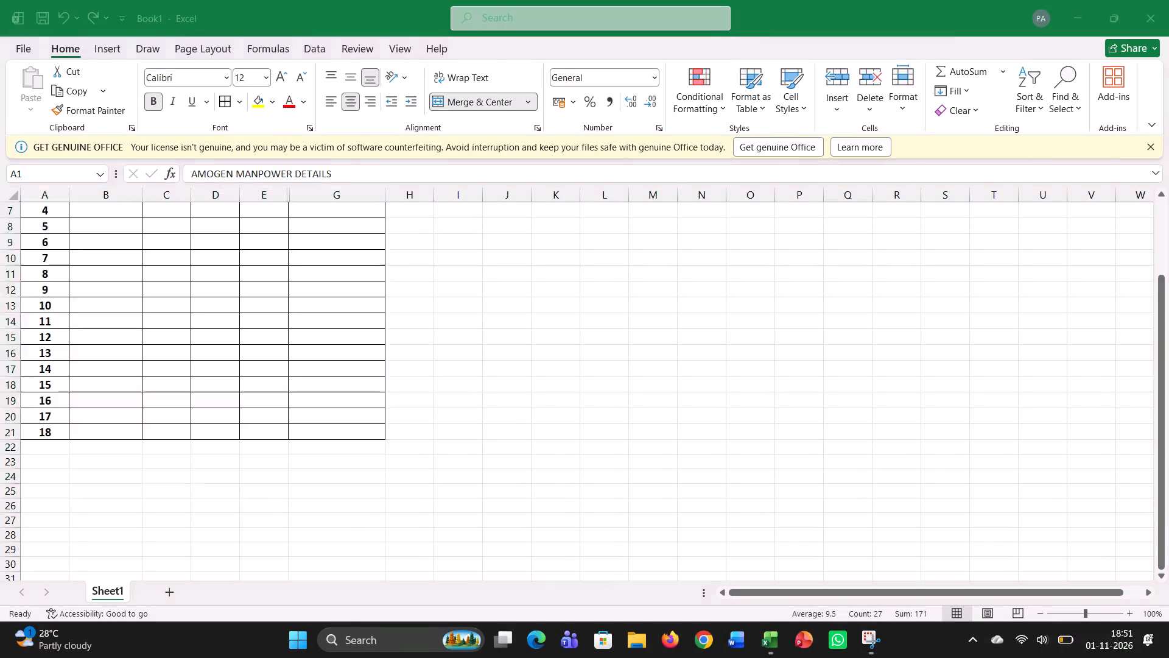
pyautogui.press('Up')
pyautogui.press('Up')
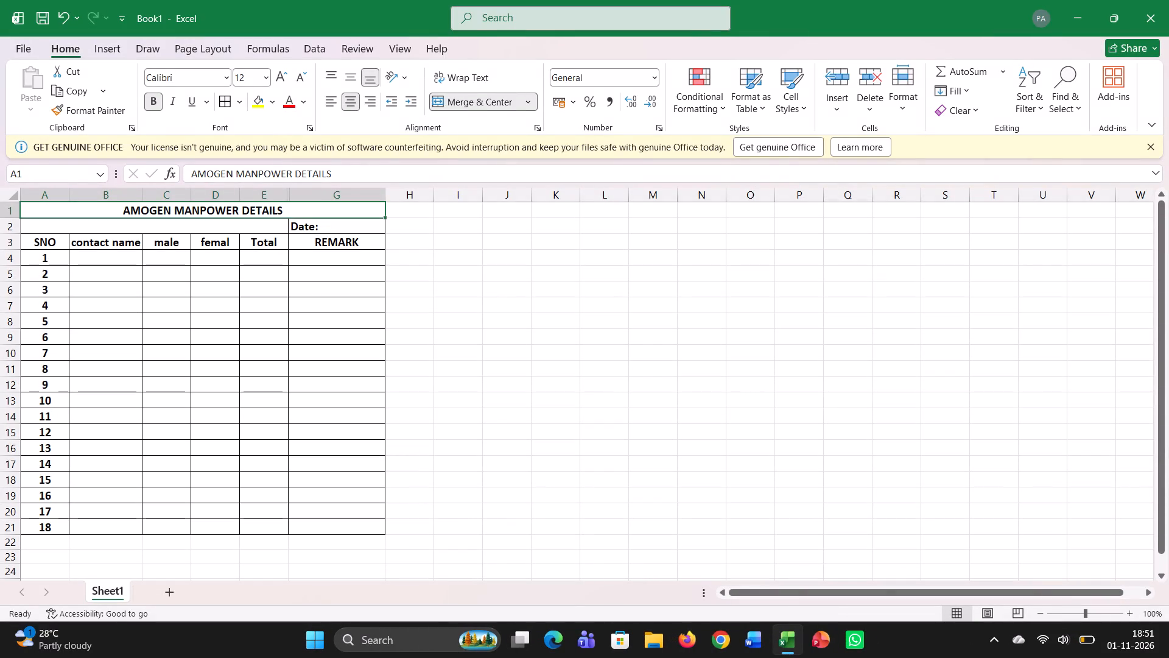
# Select the whole table A1:G21 and take a rectangular screenshot of the manpower table area.
pyautogui.click(57, 213)
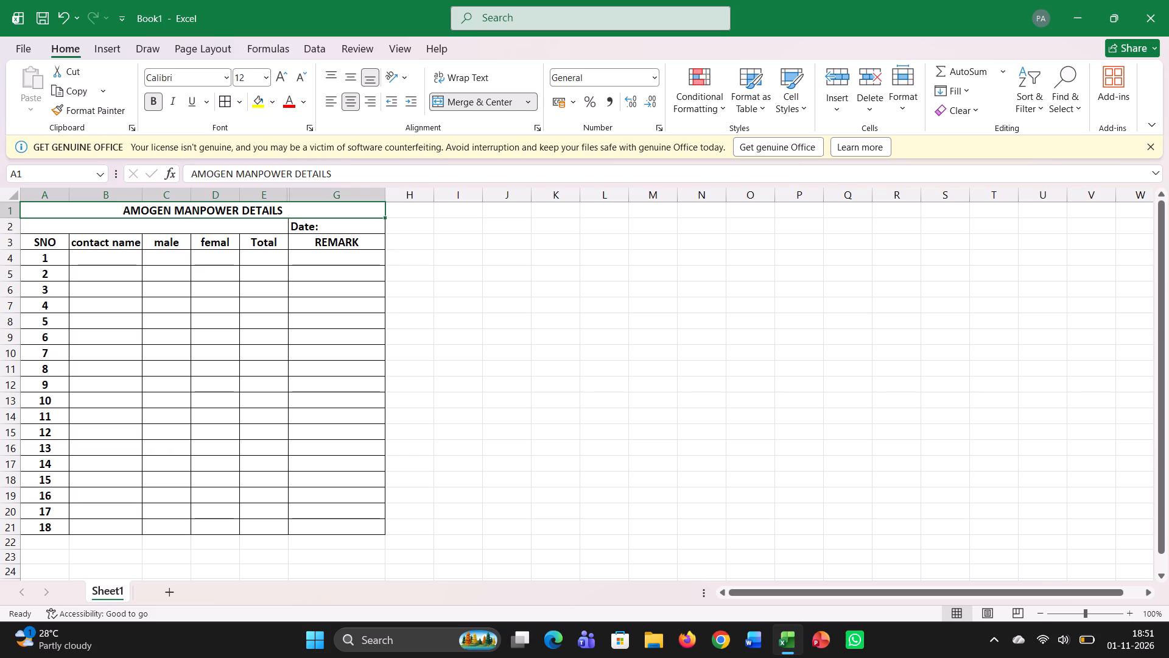
pyautogui.moveTo(48, 204); pyautogui.dragTo(51, 216)
pyautogui.moveTo(51, 216); pyautogui.dragTo(87, 483)
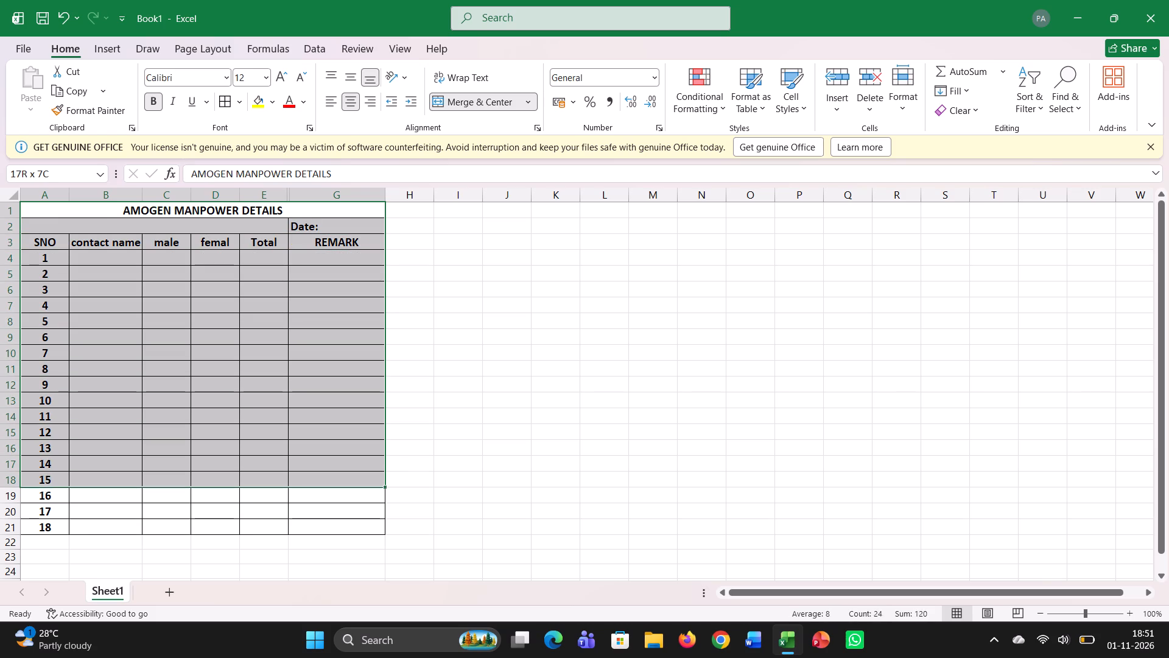
pyautogui.moveTo(87, 483); pyautogui.dragTo(82, 528)
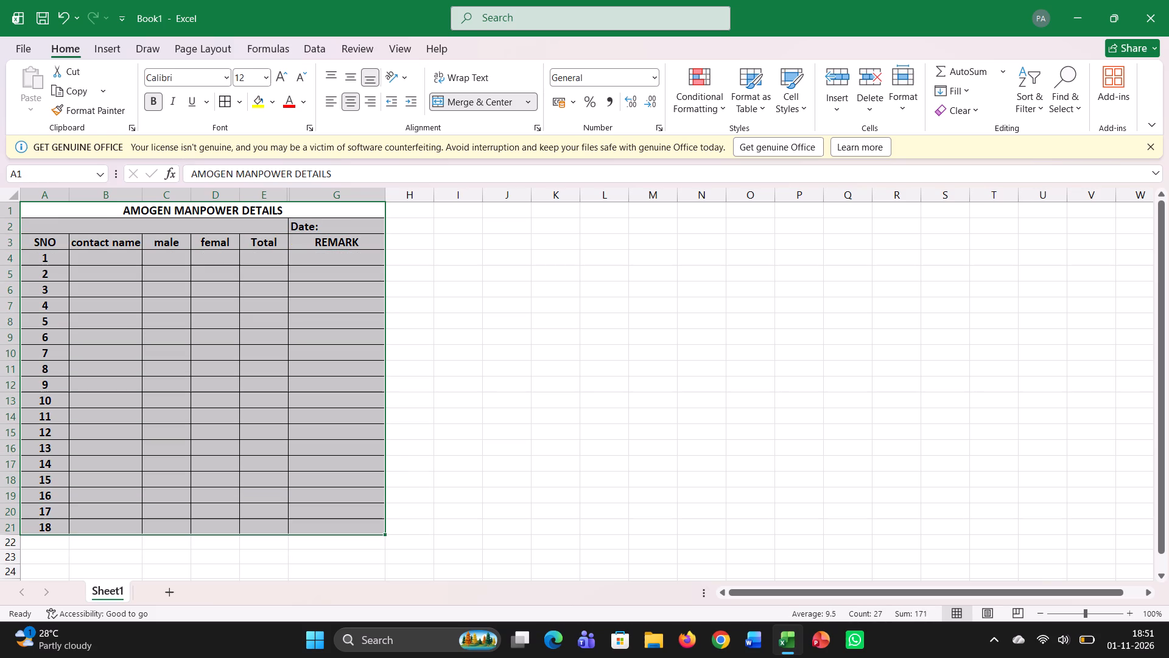
pyautogui.press('Print')
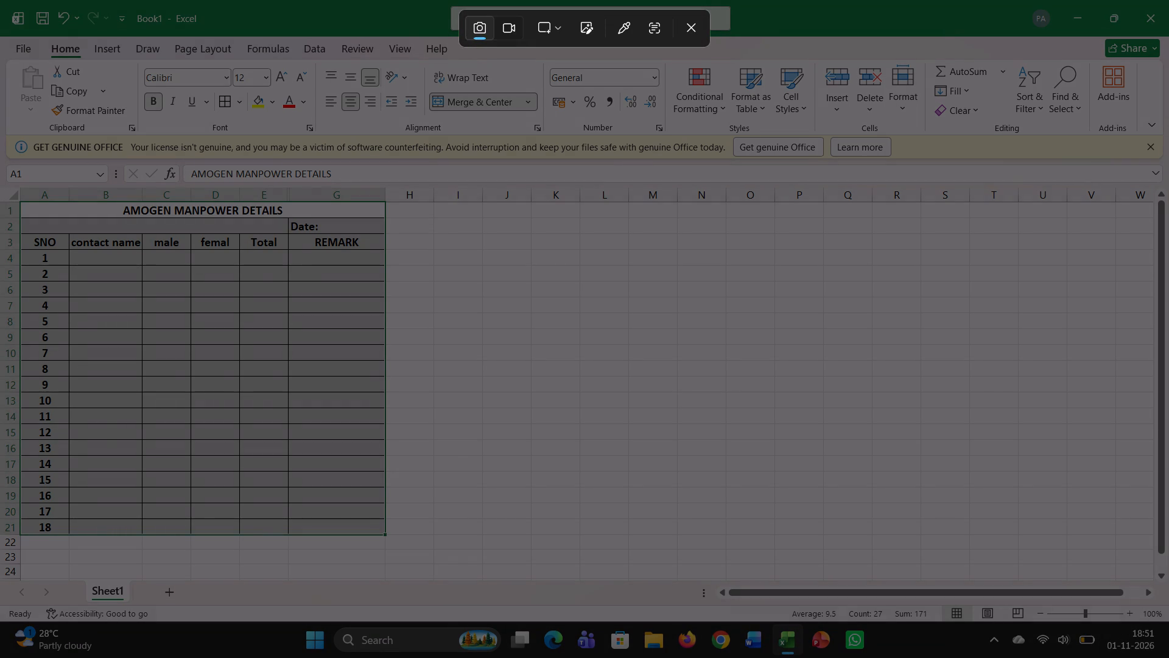
pyautogui.click(30, 201)
pyautogui.moveTo(35, 212); pyautogui.dragTo(107, 284)
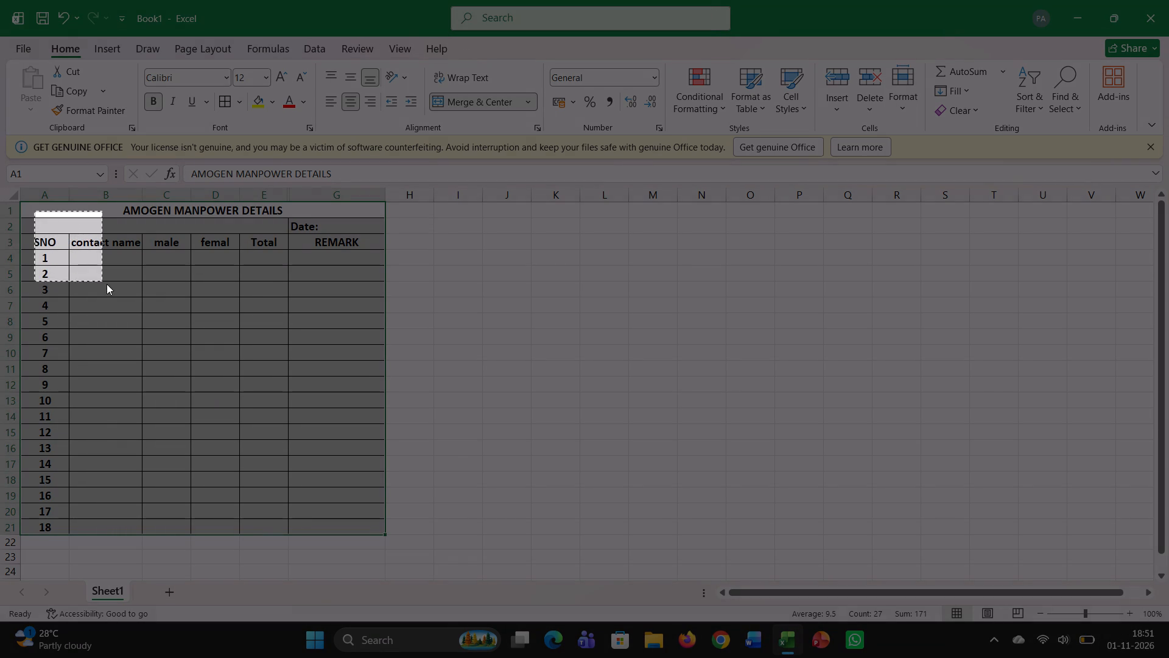
pyautogui.moveTo(107, 284); pyautogui.dragTo(225, 379)
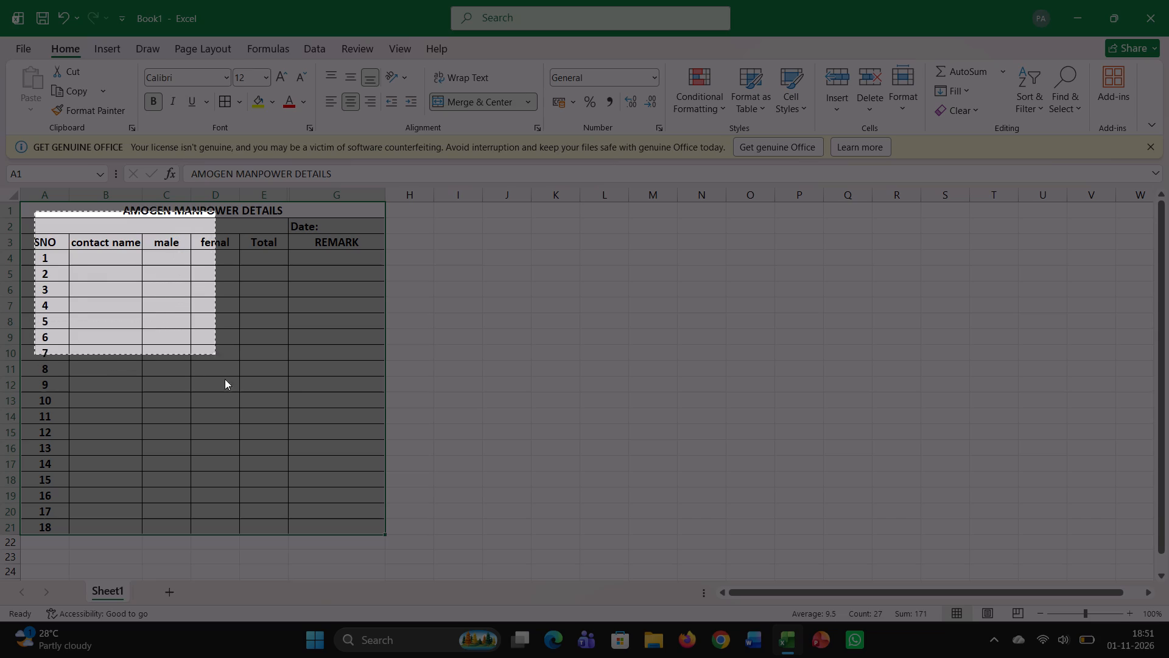
pyautogui.moveTo(225, 379); pyautogui.dragTo(403, 554)
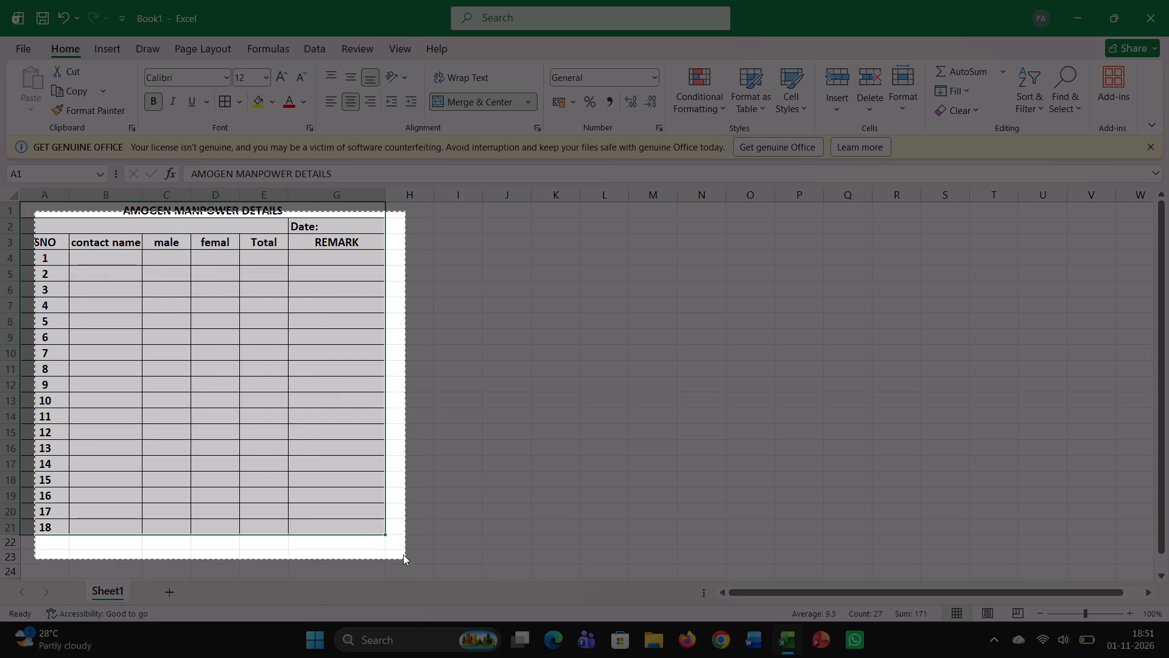
pyautogui.moveTo(403, 554); pyautogui.dragTo(388, 534)
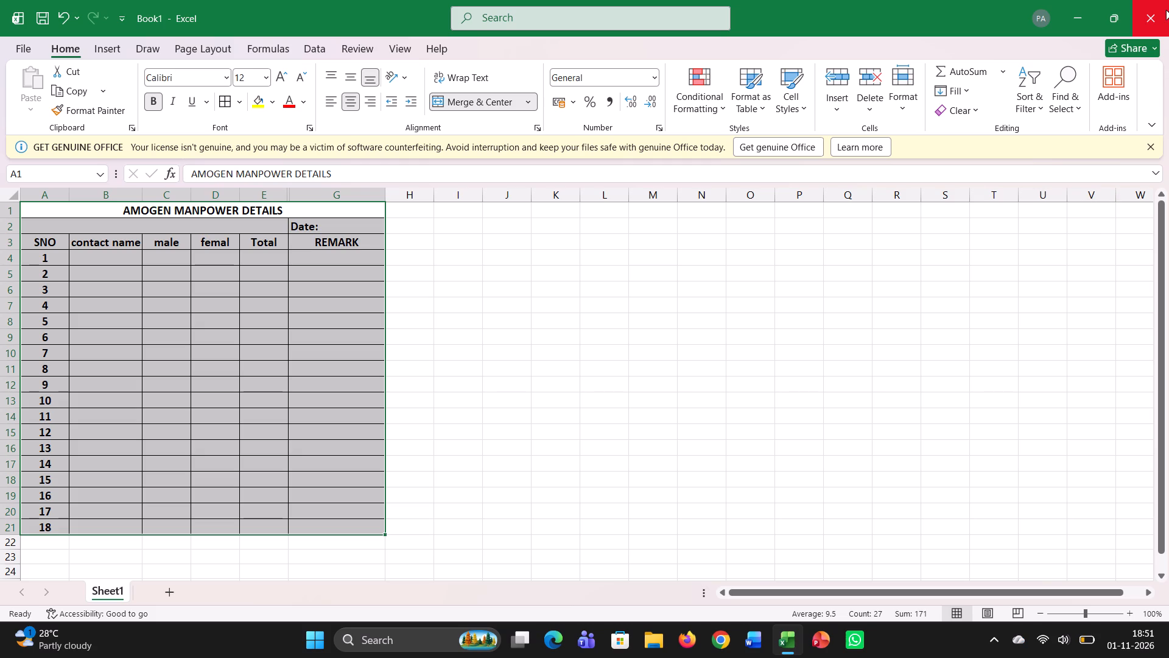
# Close the workbook, saving it as Book1 in the Documents location and replacing the existing file.
pyautogui.click(1148, 13)
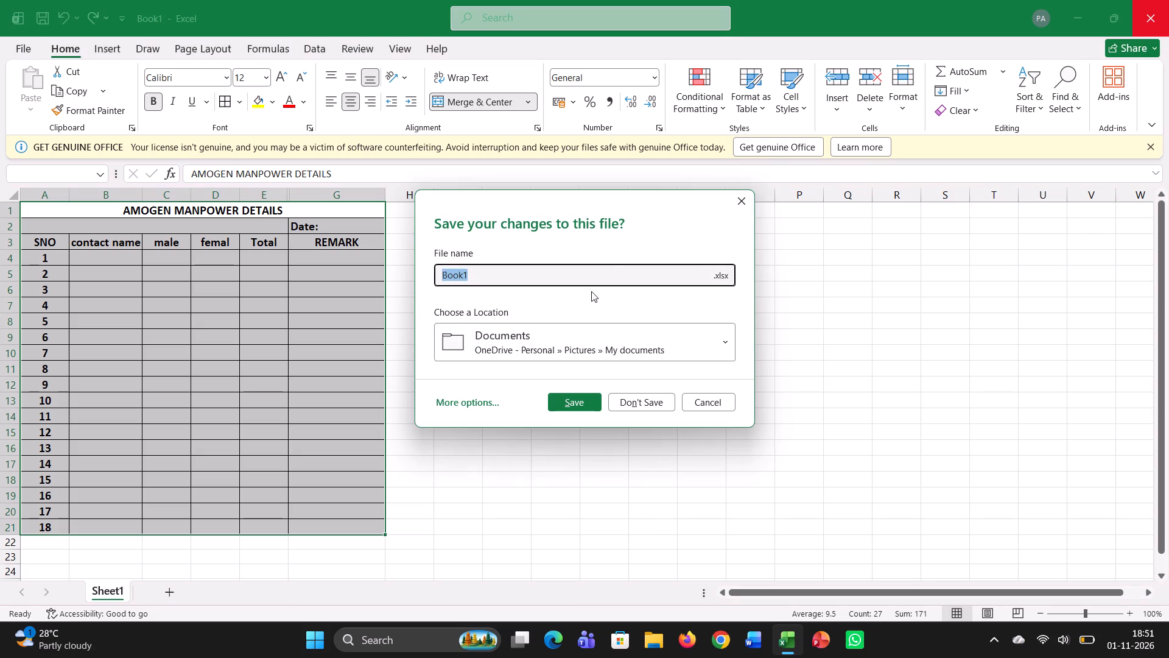
pyautogui.click(577, 403)
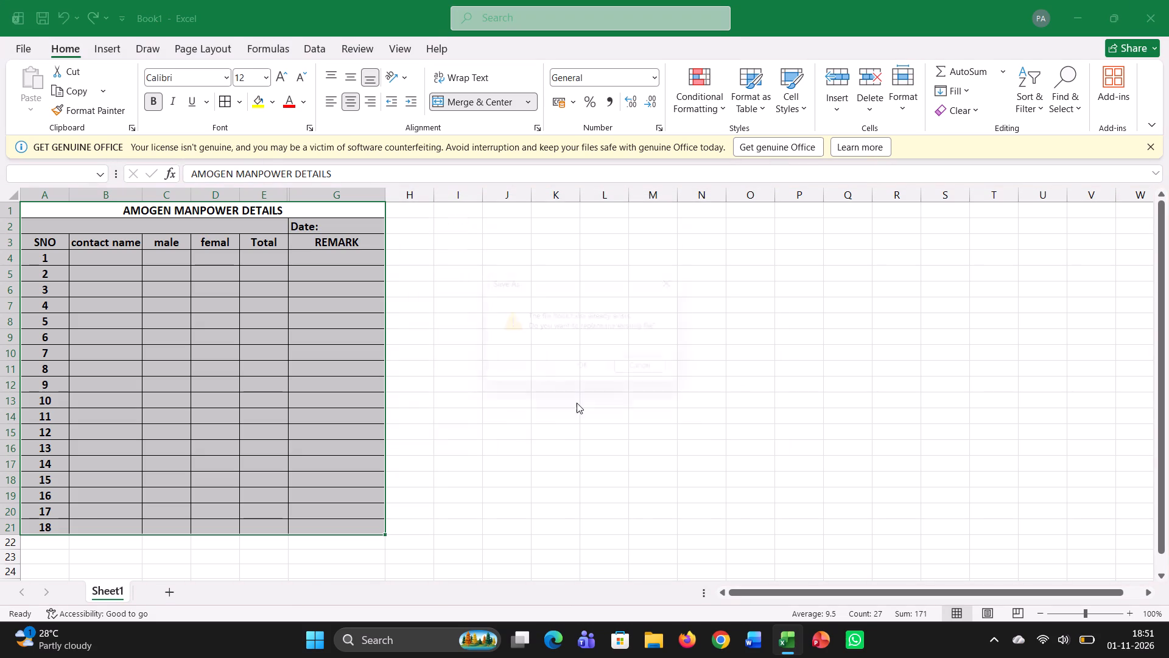
pyautogui.click(590, 375)
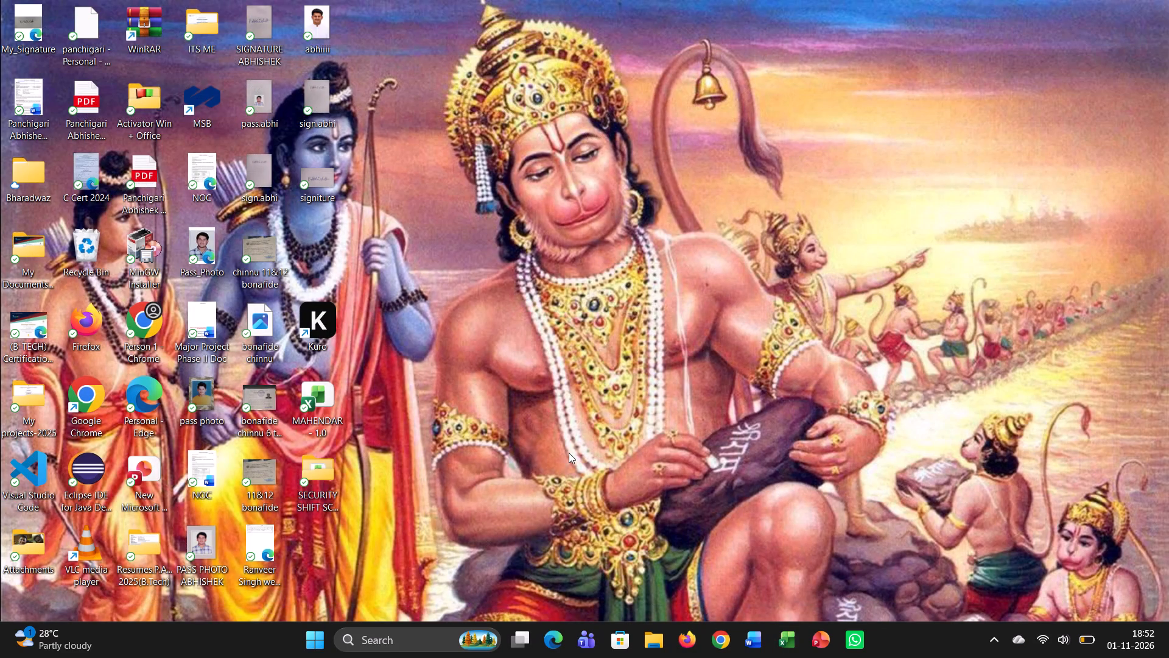
pyautogui.click(651, 638)
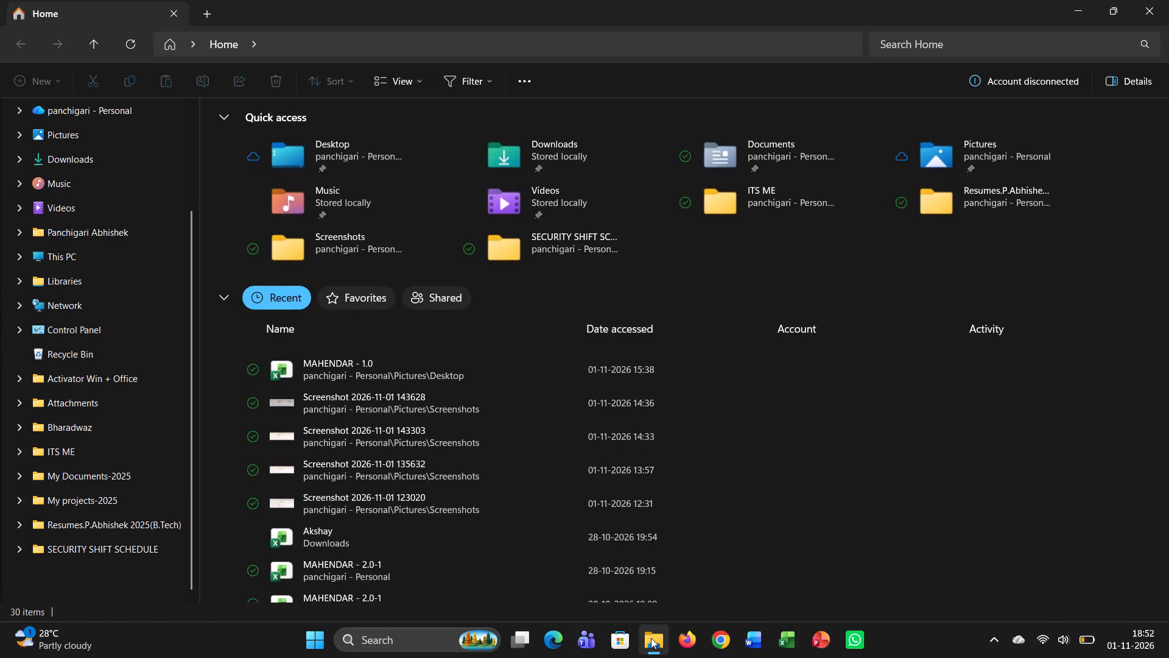
pyautogui.click(348, 246)
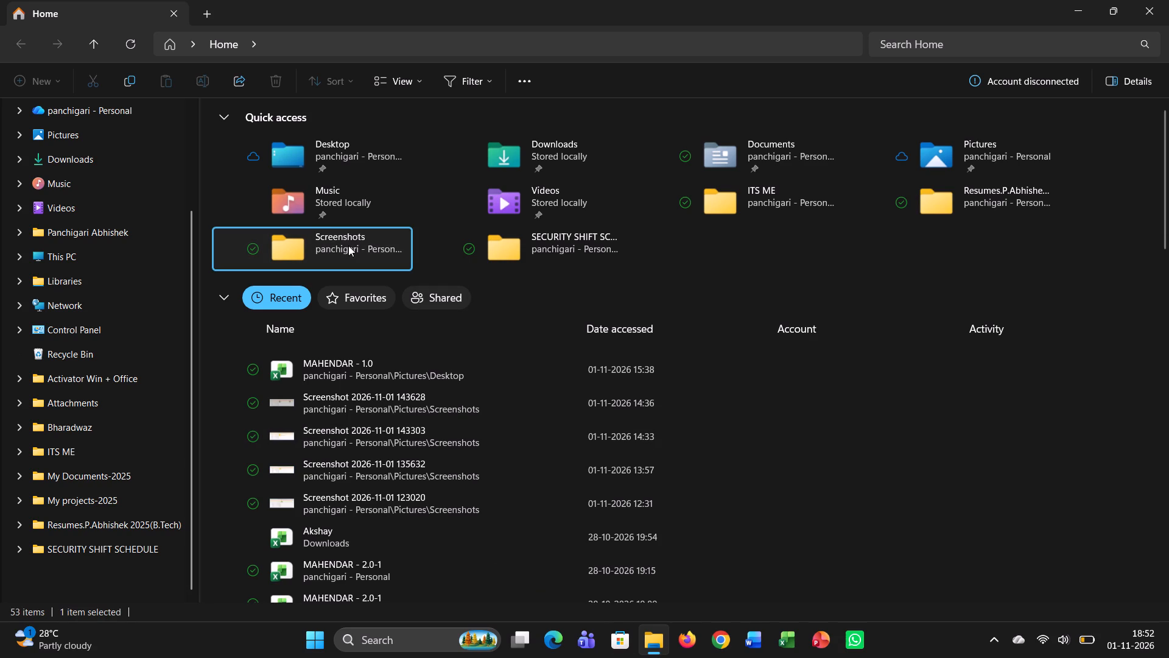
pyautogui.click(348, 246)
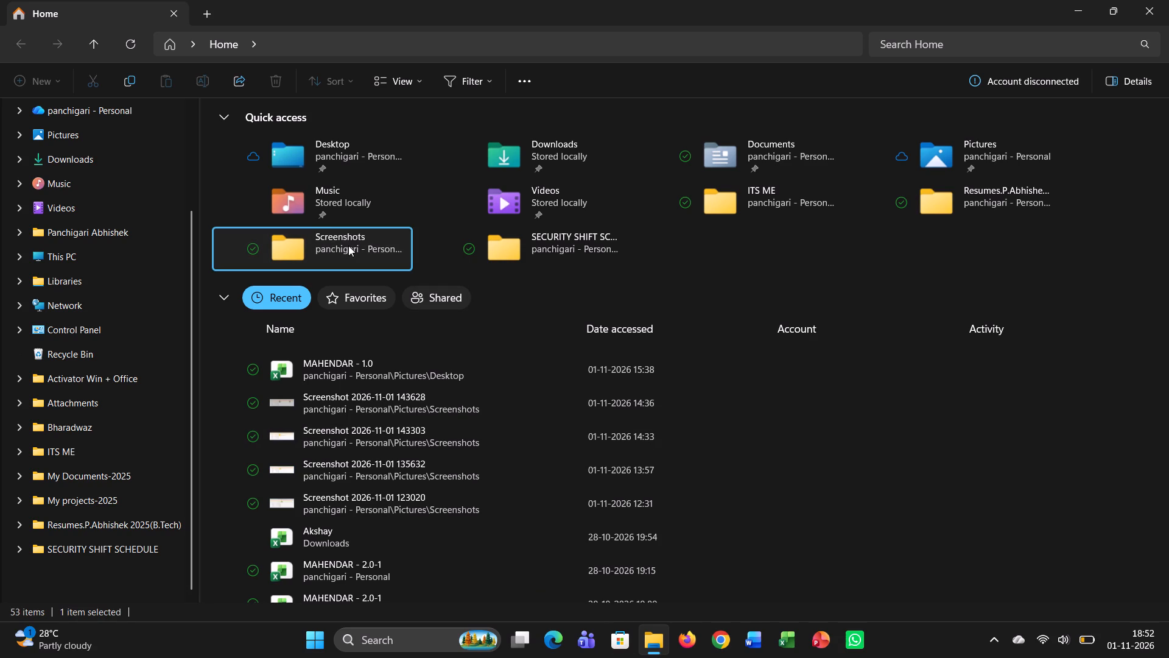
pyautogui.doubleClick(348, 246)
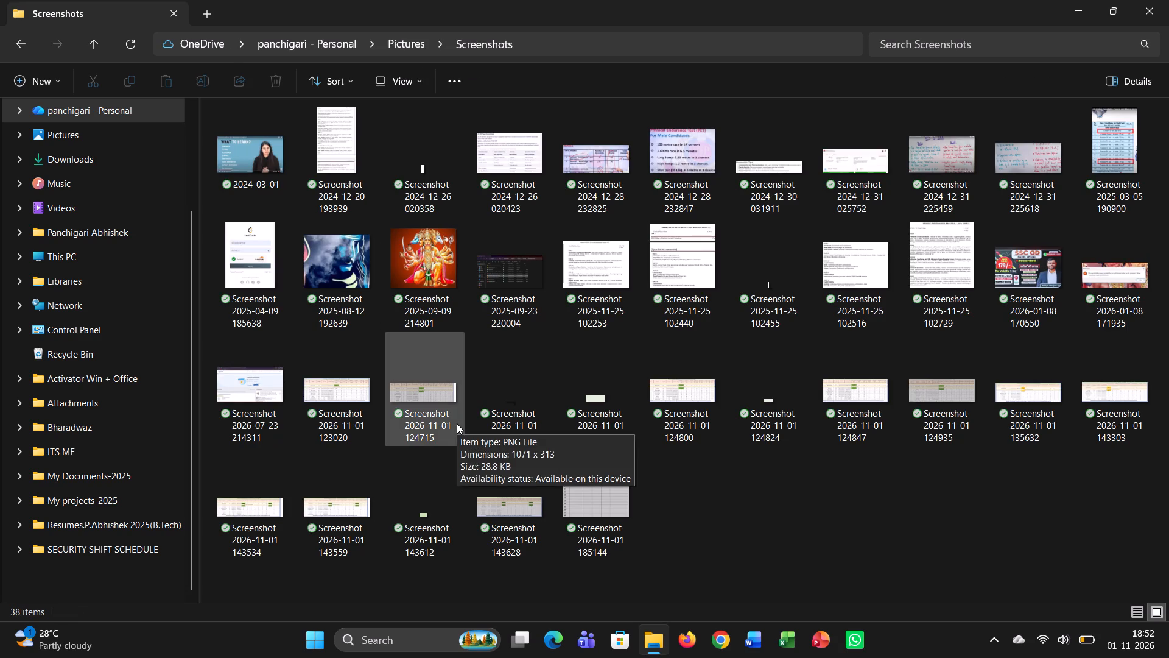
pyautogui.click(581, 495)
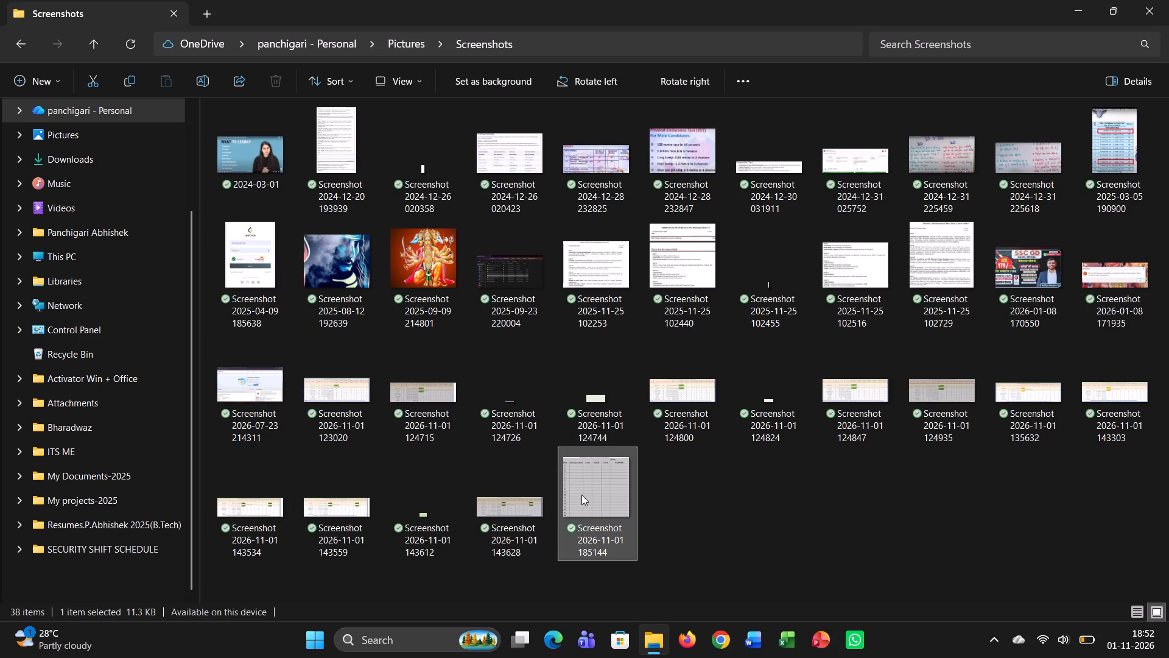
pyautogui.press('Return')
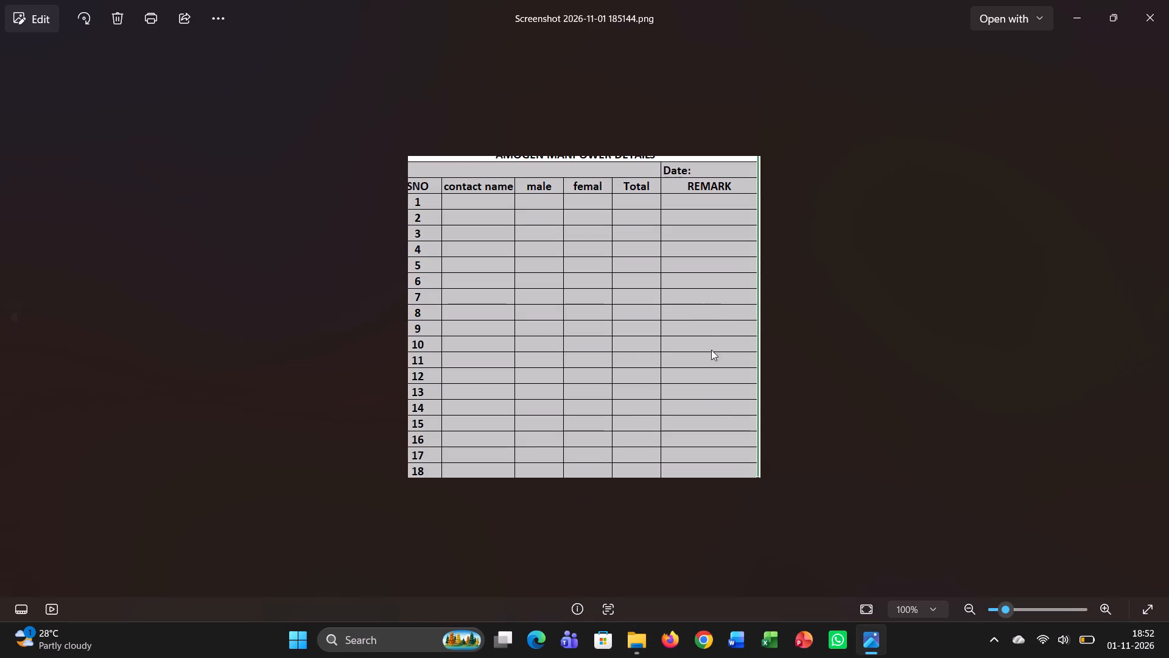
pyautogui.press('Up')
pyautogui.press('Up')
pyautogui.press('Up')
pyautogui.press('Up')
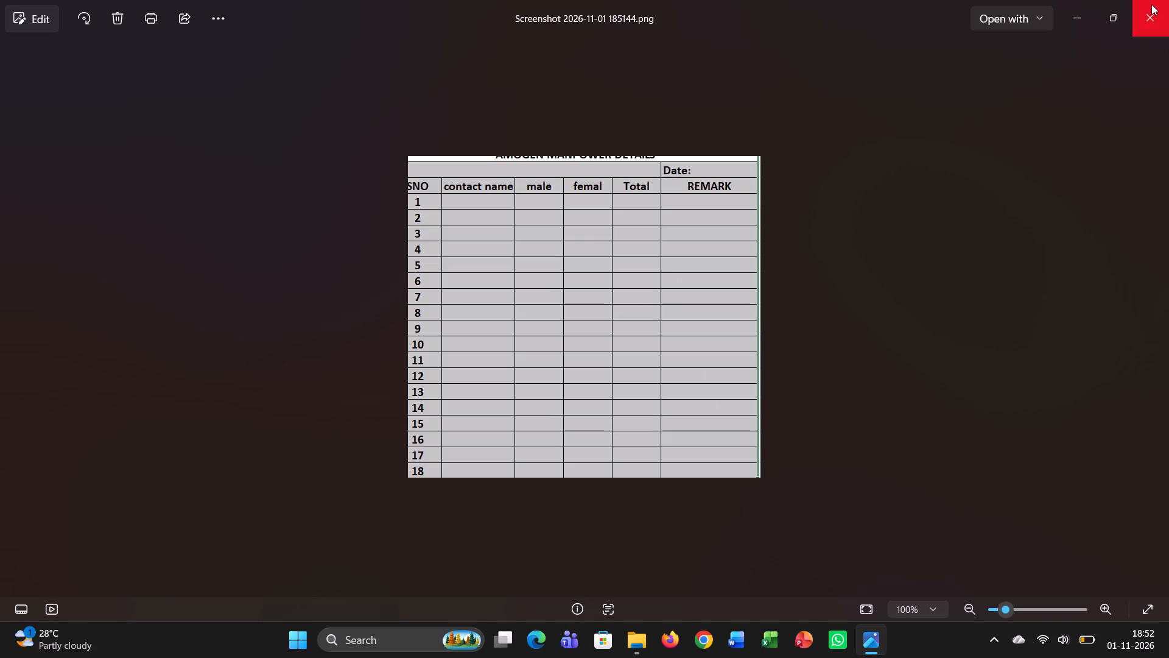
pyautogui.click(1151, 4)
pyautogui.click(1151, 4)
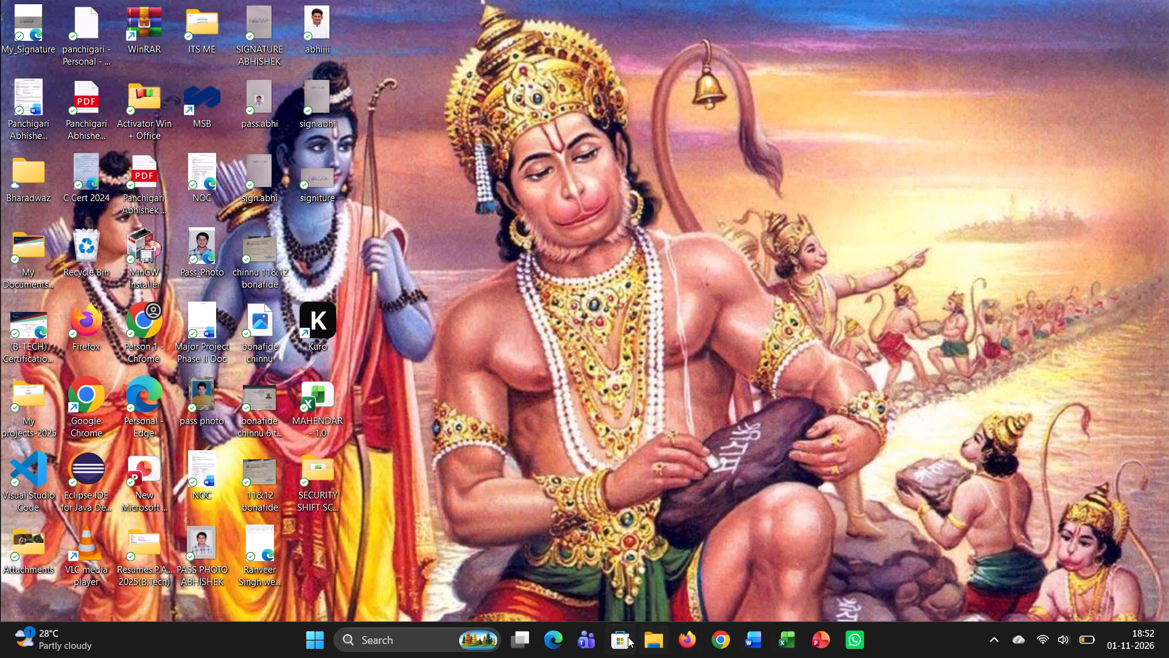
pyautogui.click(658, 640)
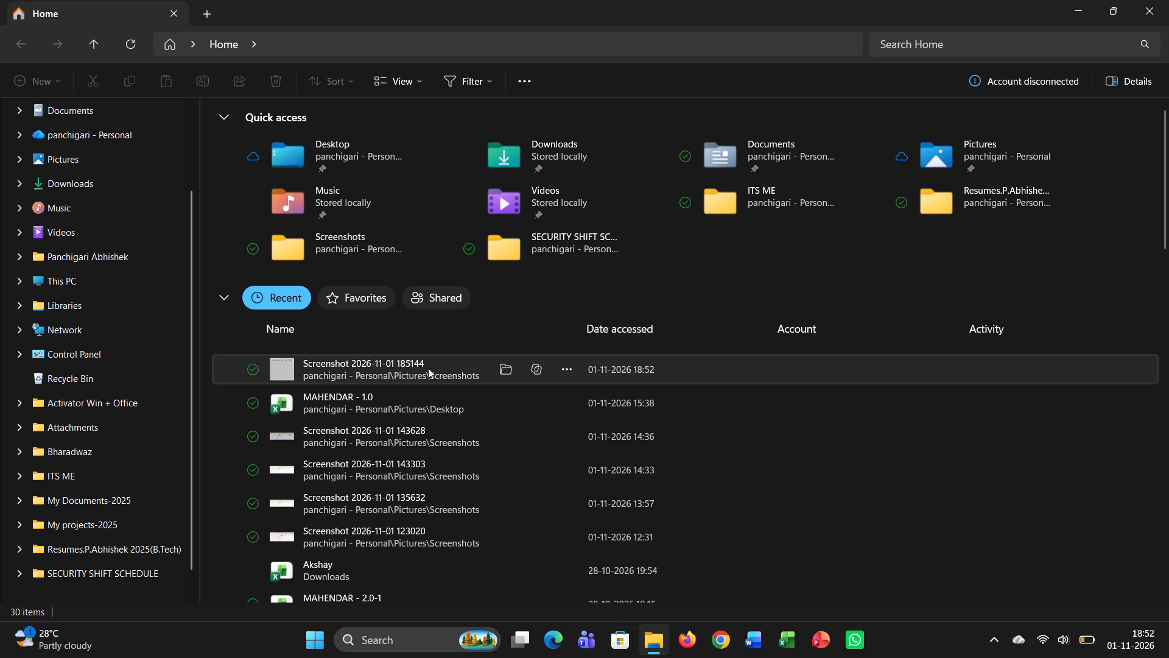
pyautogui.doubleClick(342, 239)
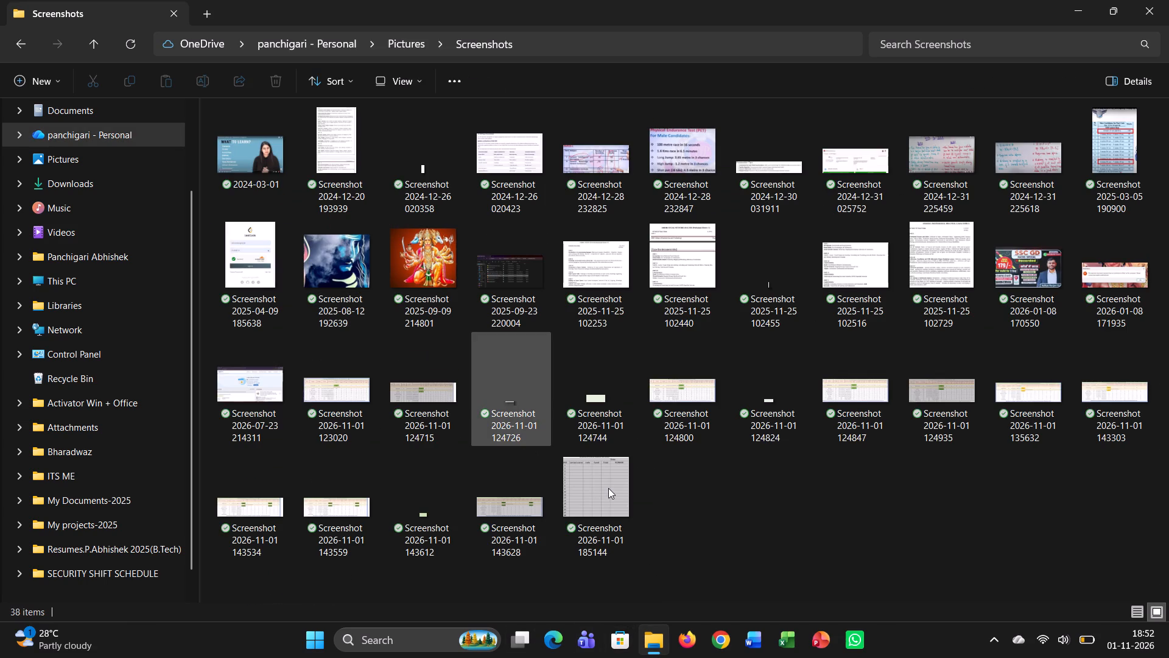
pyautogui.tripleClick(608, 488)
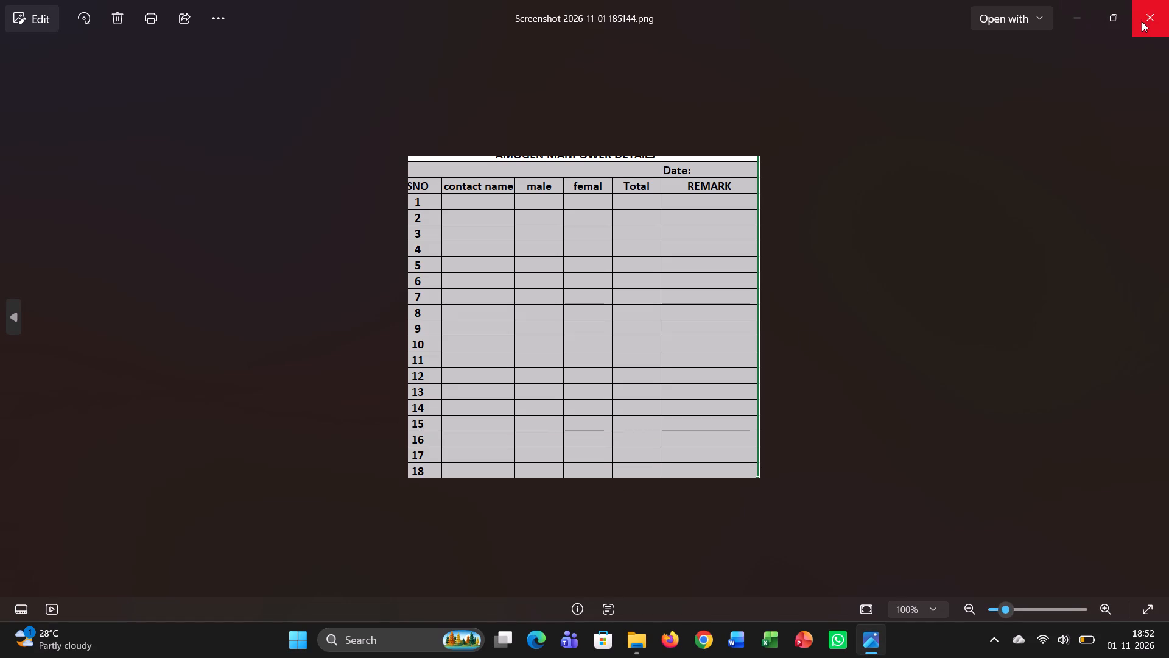
pyautogui.click(1142, 21)
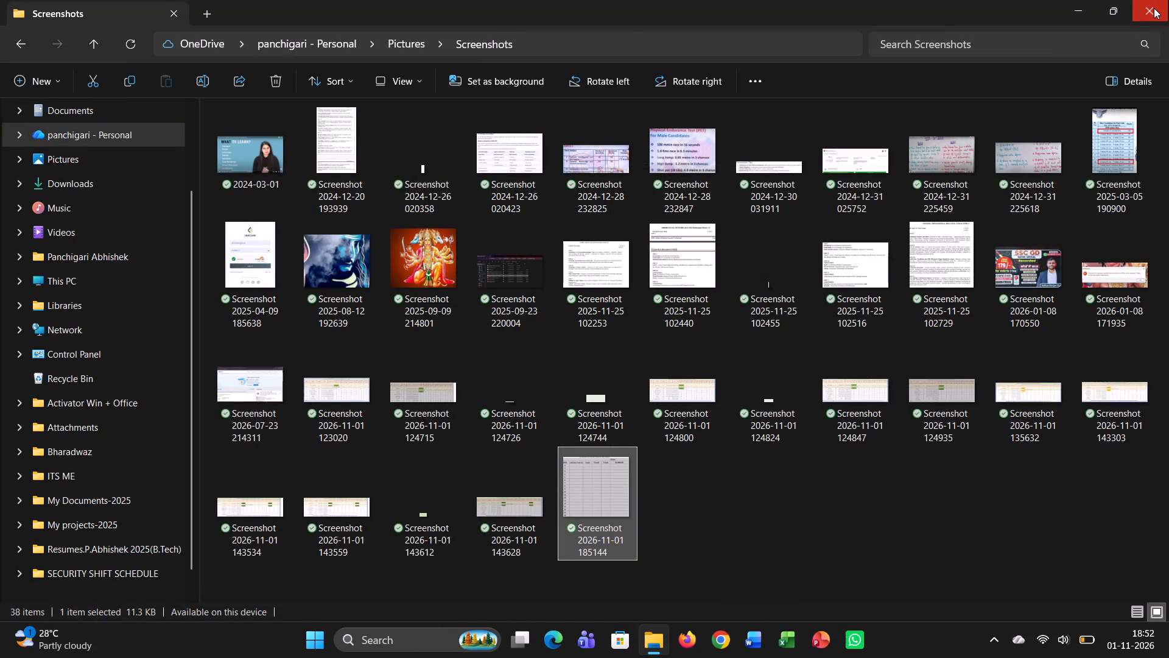
pyautogui.click(1154, 8)
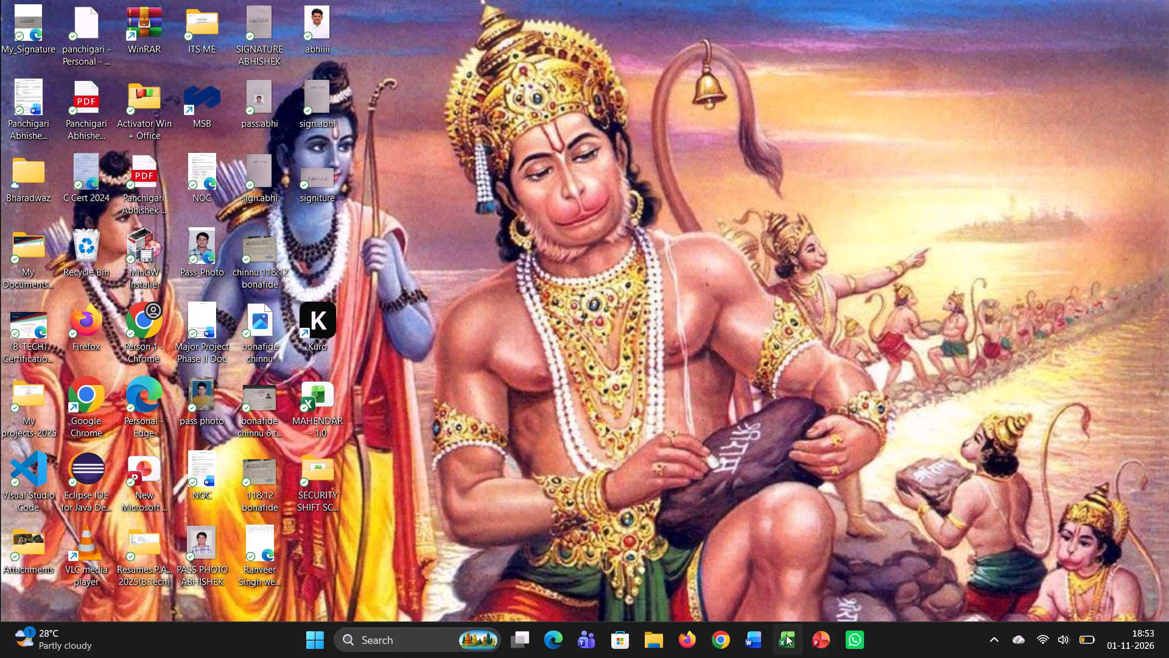
# Switch to Excel, open the recent workbook Book1, and clear the table highlight by selecting empty cell H1.
pyautogui.click(786, 635)
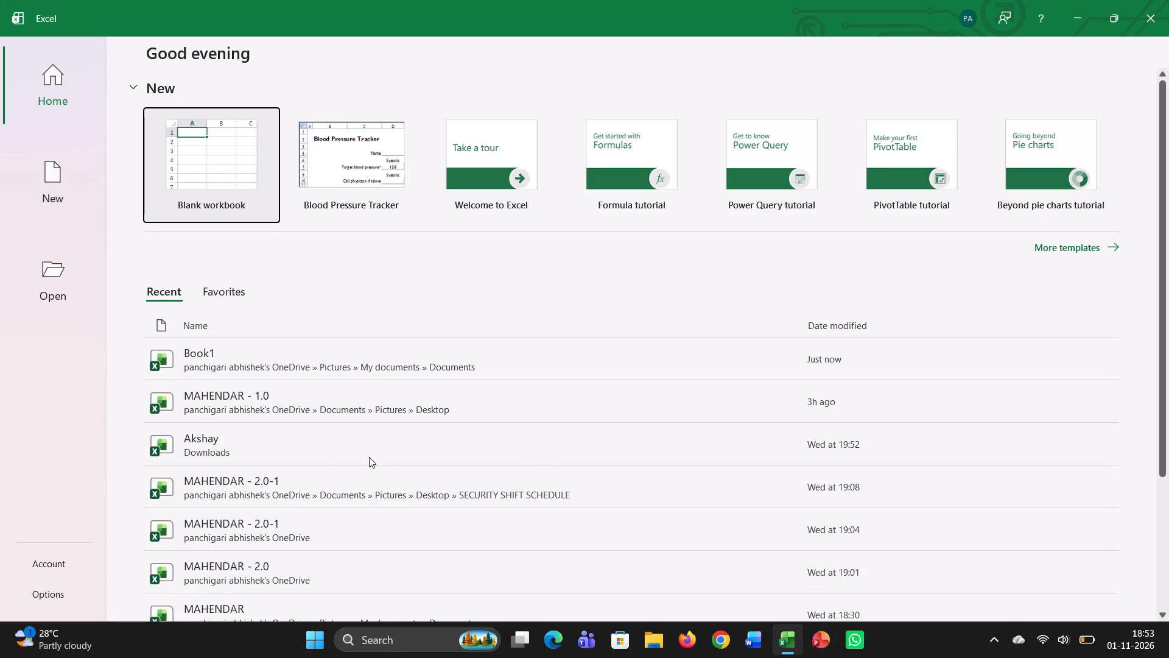
pyautogui.doubleClick(286, 369)
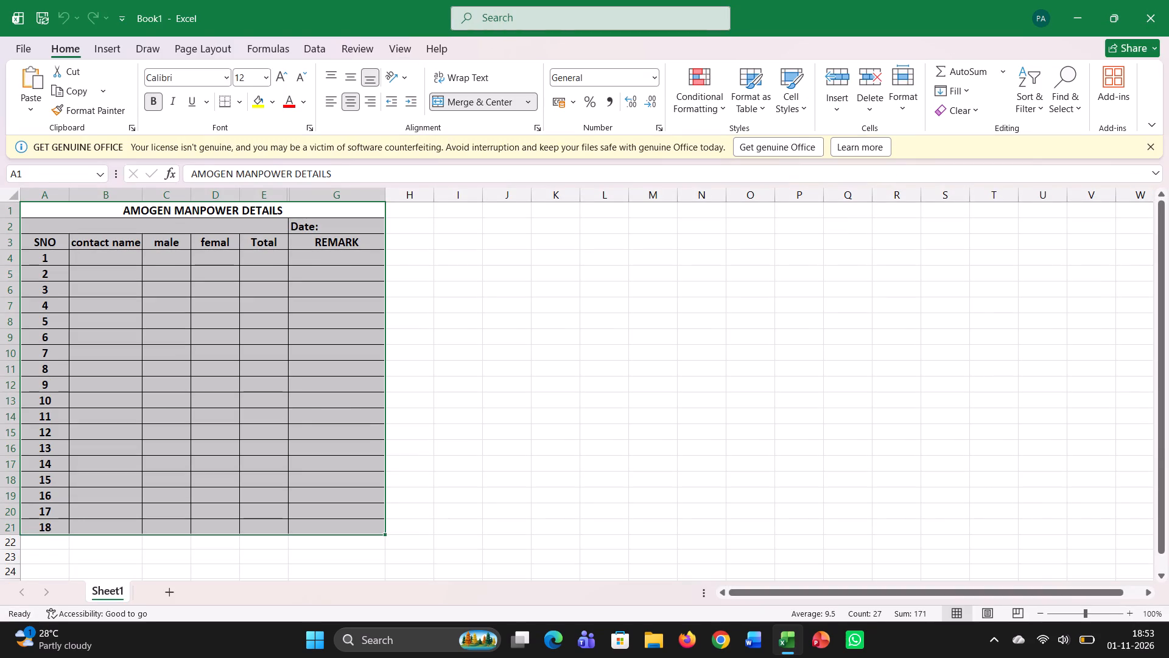
pyautogui.click(409, 205)
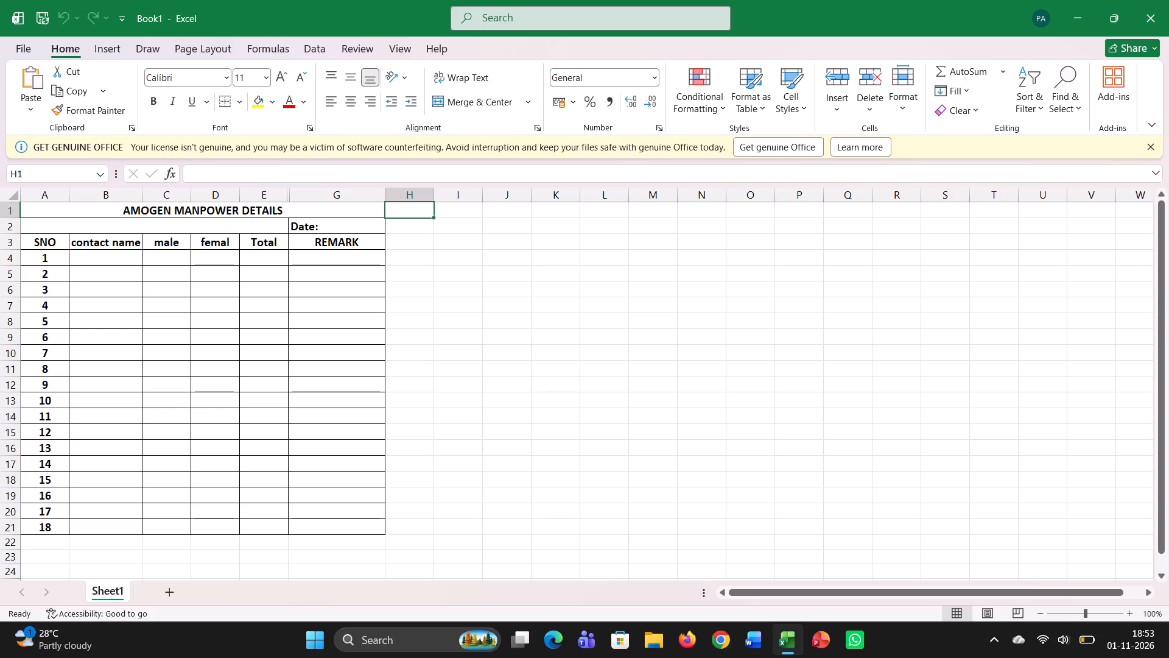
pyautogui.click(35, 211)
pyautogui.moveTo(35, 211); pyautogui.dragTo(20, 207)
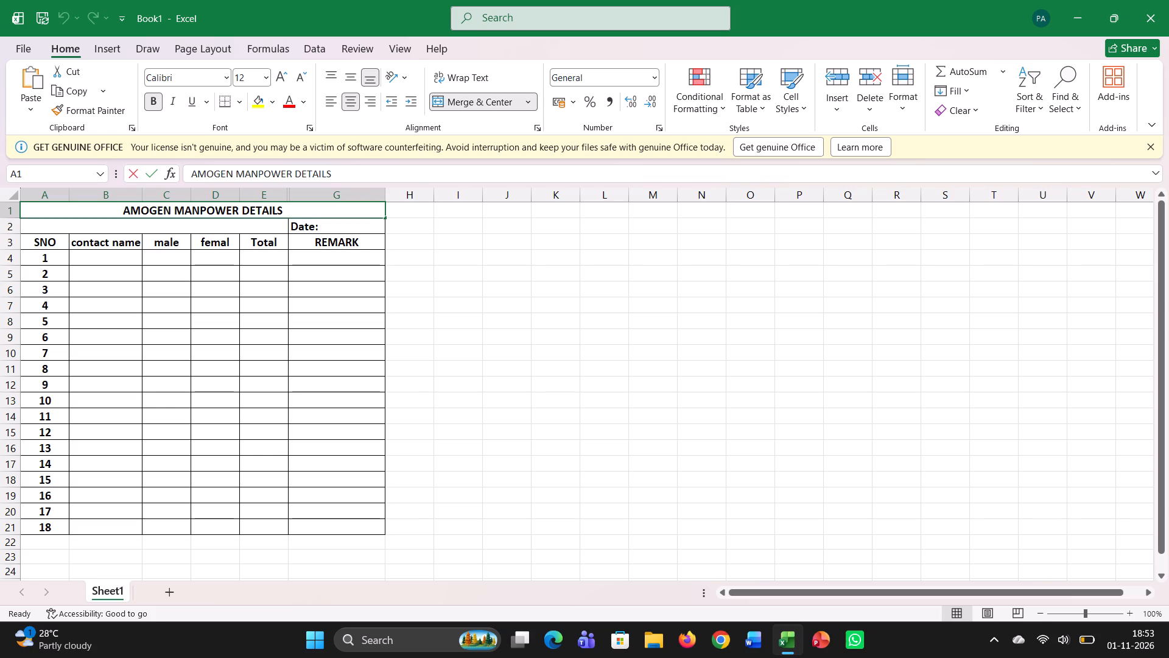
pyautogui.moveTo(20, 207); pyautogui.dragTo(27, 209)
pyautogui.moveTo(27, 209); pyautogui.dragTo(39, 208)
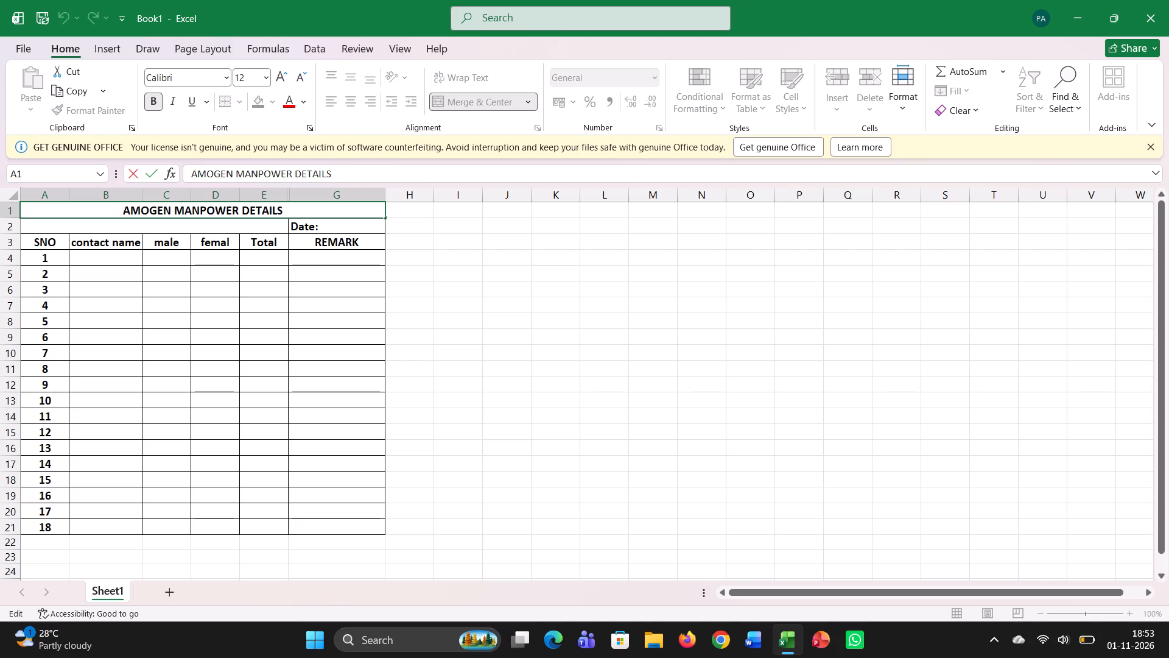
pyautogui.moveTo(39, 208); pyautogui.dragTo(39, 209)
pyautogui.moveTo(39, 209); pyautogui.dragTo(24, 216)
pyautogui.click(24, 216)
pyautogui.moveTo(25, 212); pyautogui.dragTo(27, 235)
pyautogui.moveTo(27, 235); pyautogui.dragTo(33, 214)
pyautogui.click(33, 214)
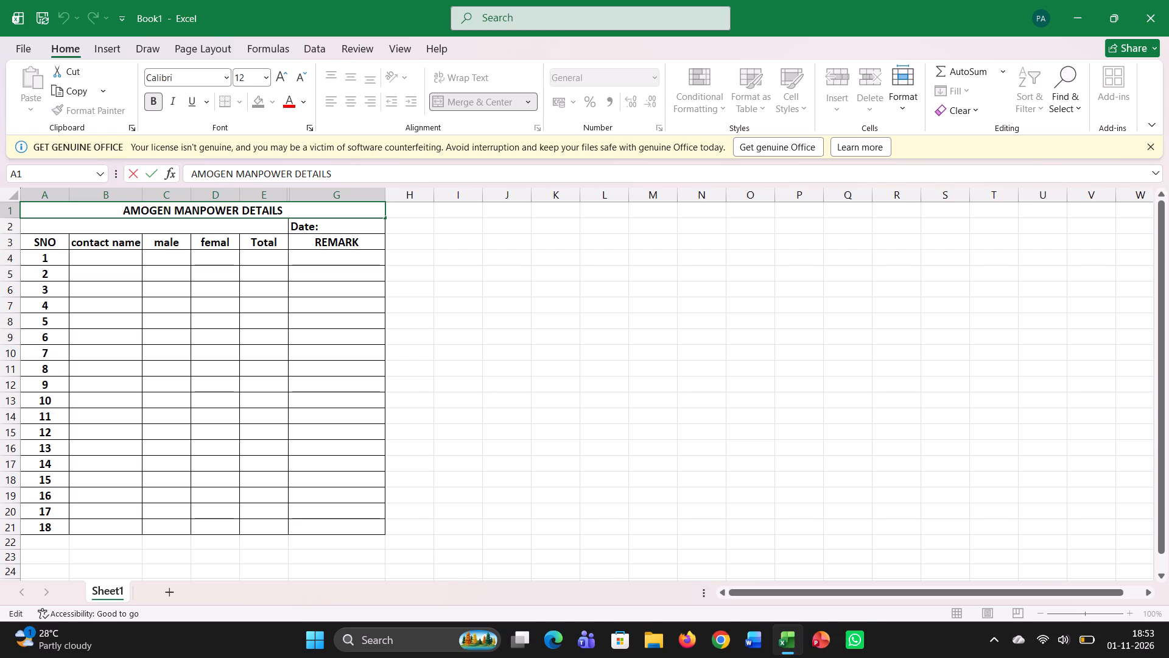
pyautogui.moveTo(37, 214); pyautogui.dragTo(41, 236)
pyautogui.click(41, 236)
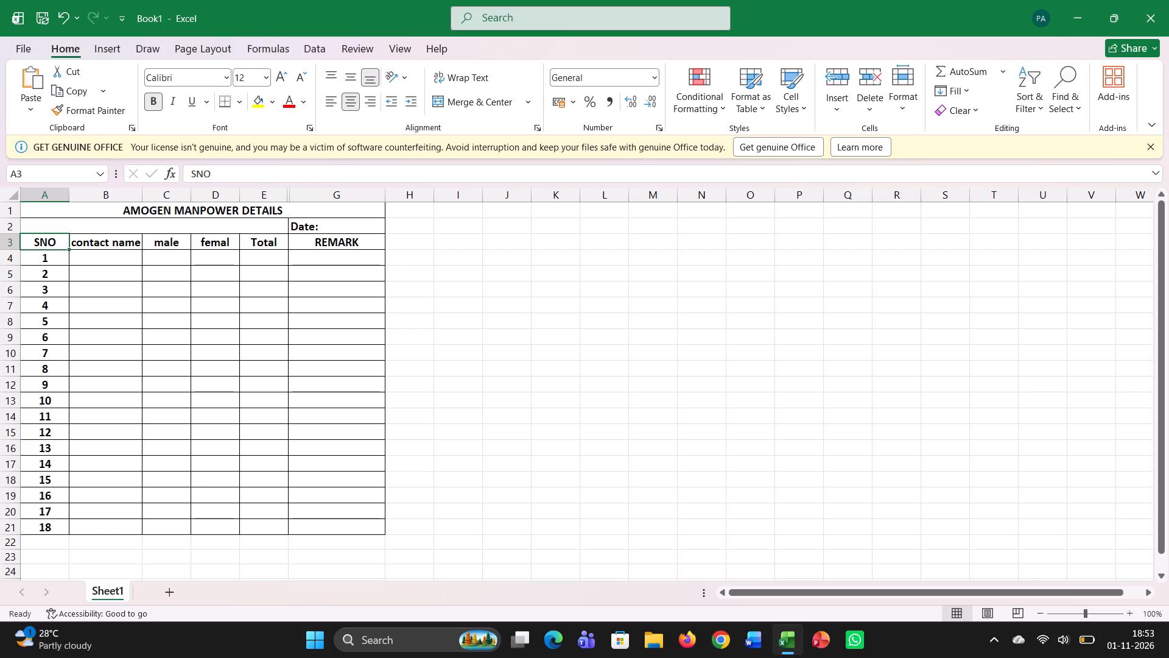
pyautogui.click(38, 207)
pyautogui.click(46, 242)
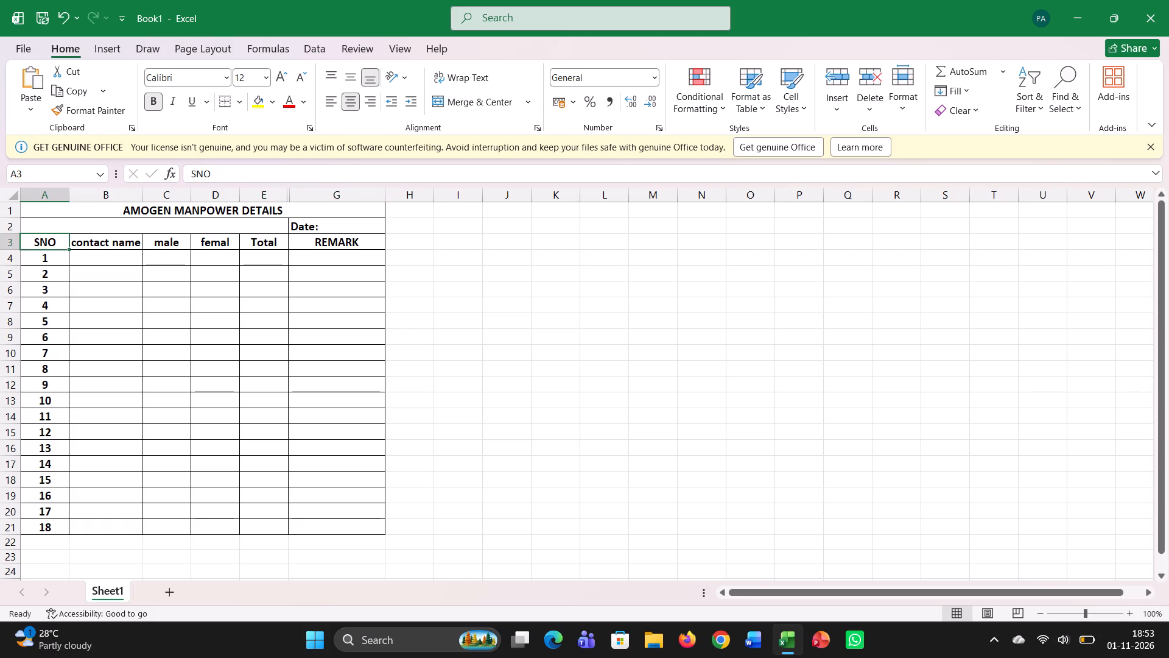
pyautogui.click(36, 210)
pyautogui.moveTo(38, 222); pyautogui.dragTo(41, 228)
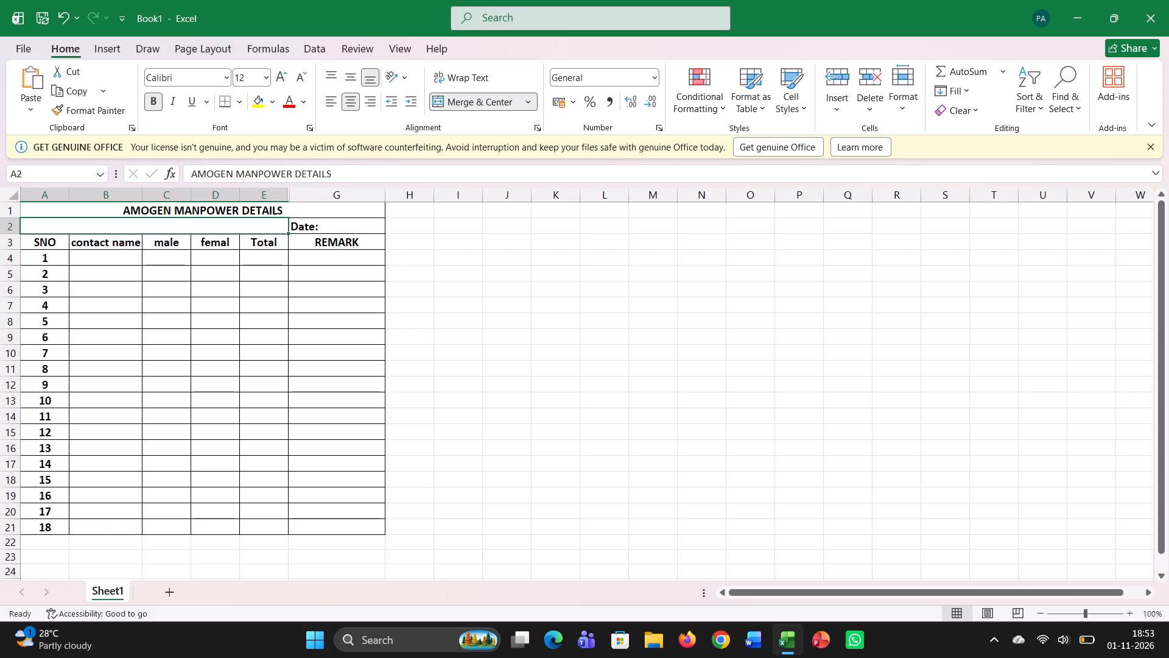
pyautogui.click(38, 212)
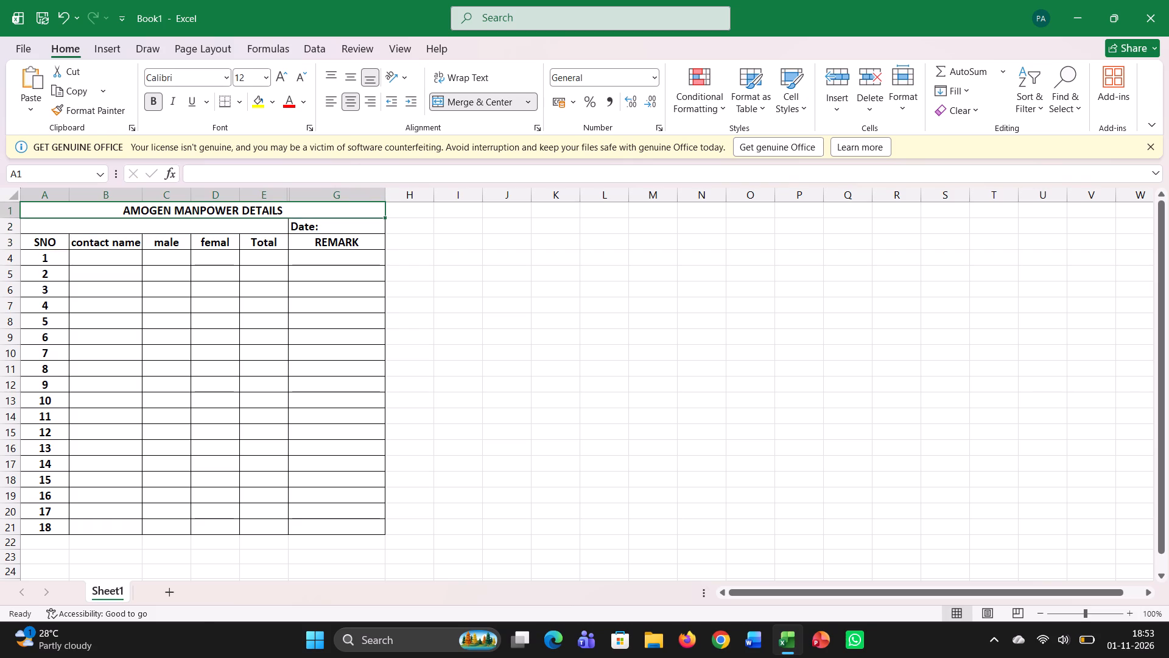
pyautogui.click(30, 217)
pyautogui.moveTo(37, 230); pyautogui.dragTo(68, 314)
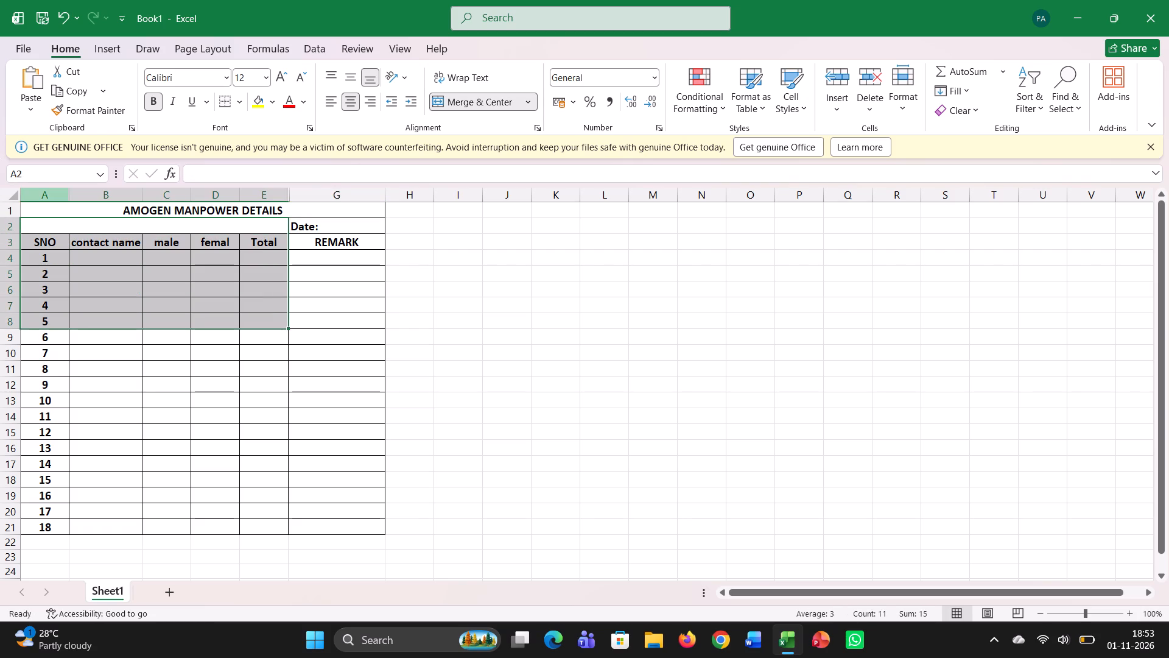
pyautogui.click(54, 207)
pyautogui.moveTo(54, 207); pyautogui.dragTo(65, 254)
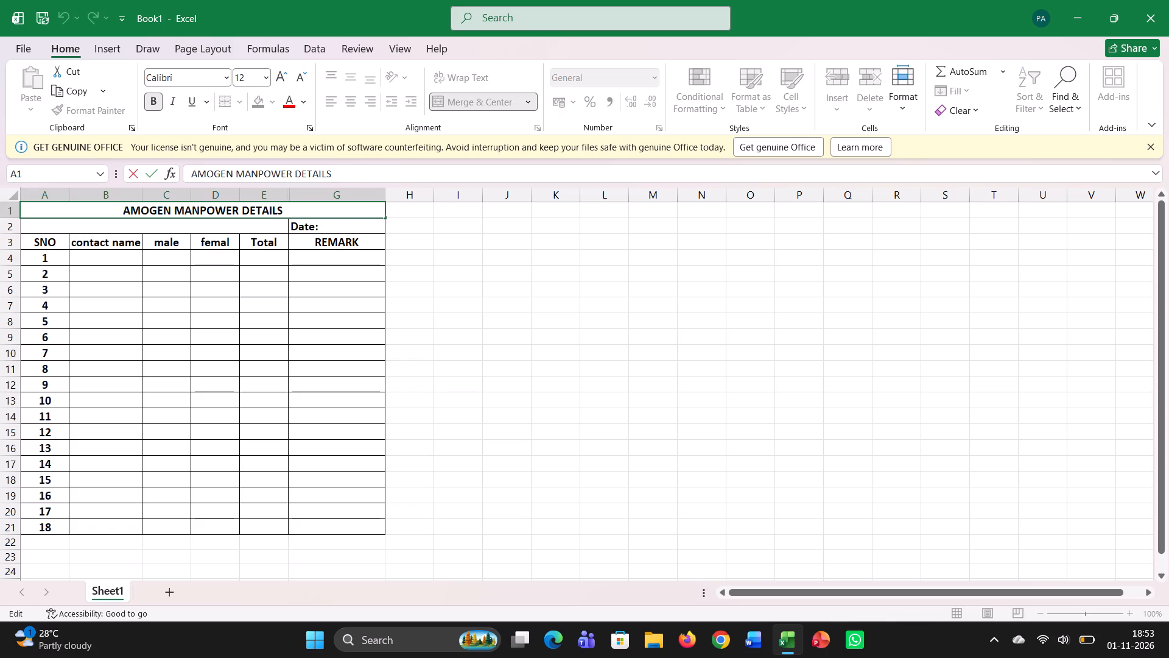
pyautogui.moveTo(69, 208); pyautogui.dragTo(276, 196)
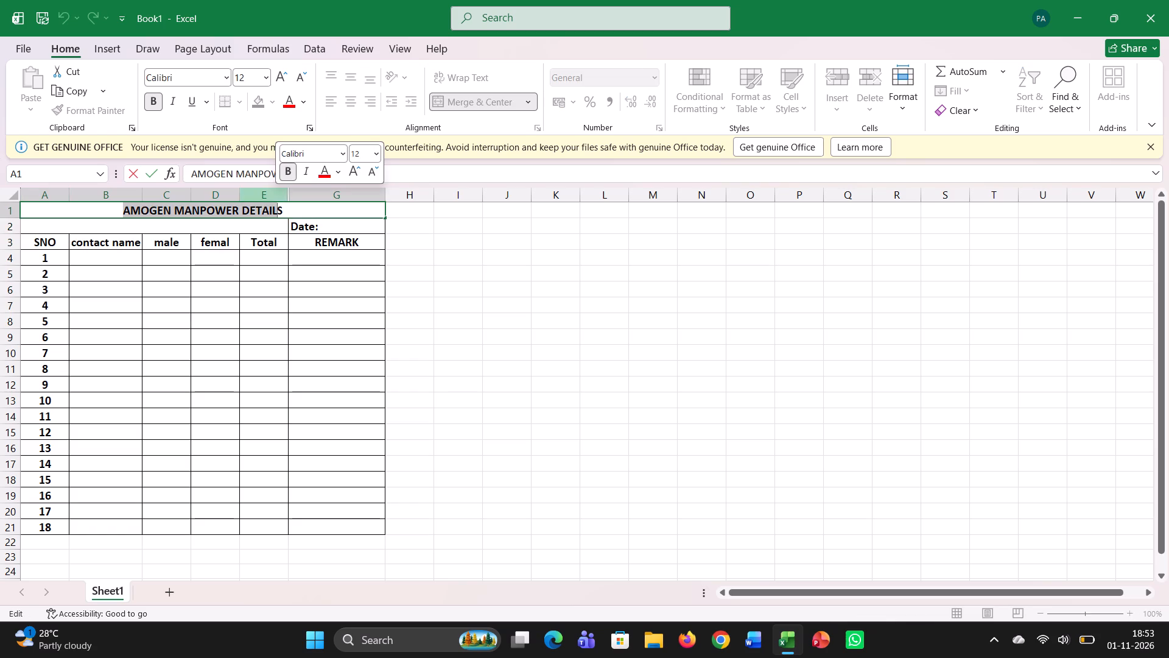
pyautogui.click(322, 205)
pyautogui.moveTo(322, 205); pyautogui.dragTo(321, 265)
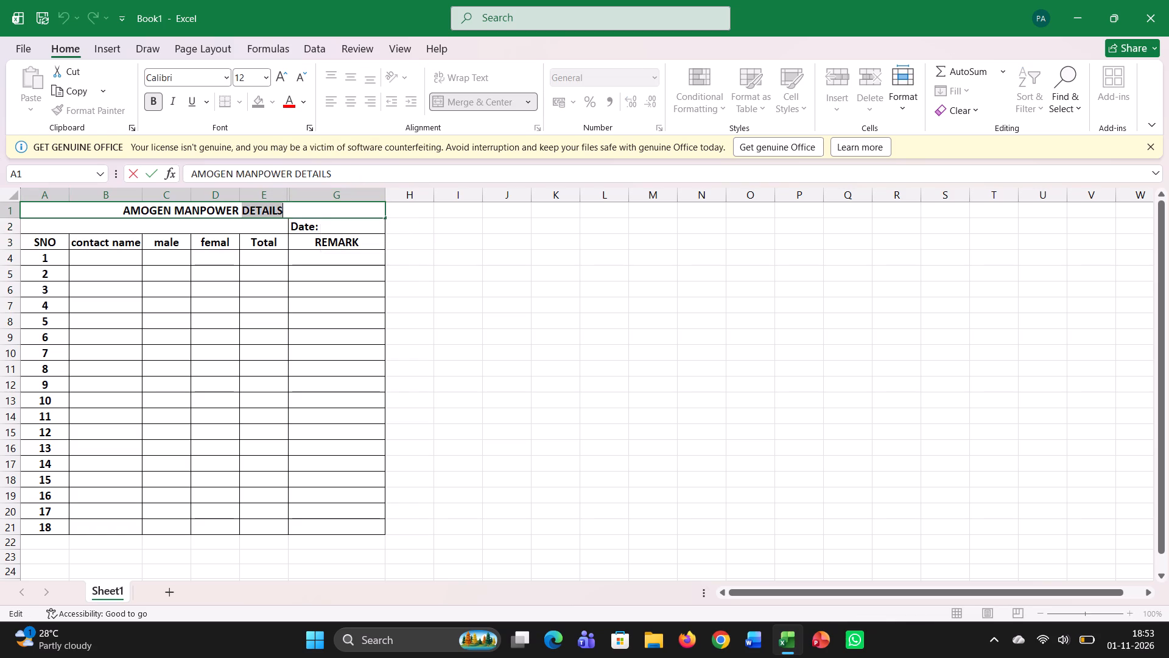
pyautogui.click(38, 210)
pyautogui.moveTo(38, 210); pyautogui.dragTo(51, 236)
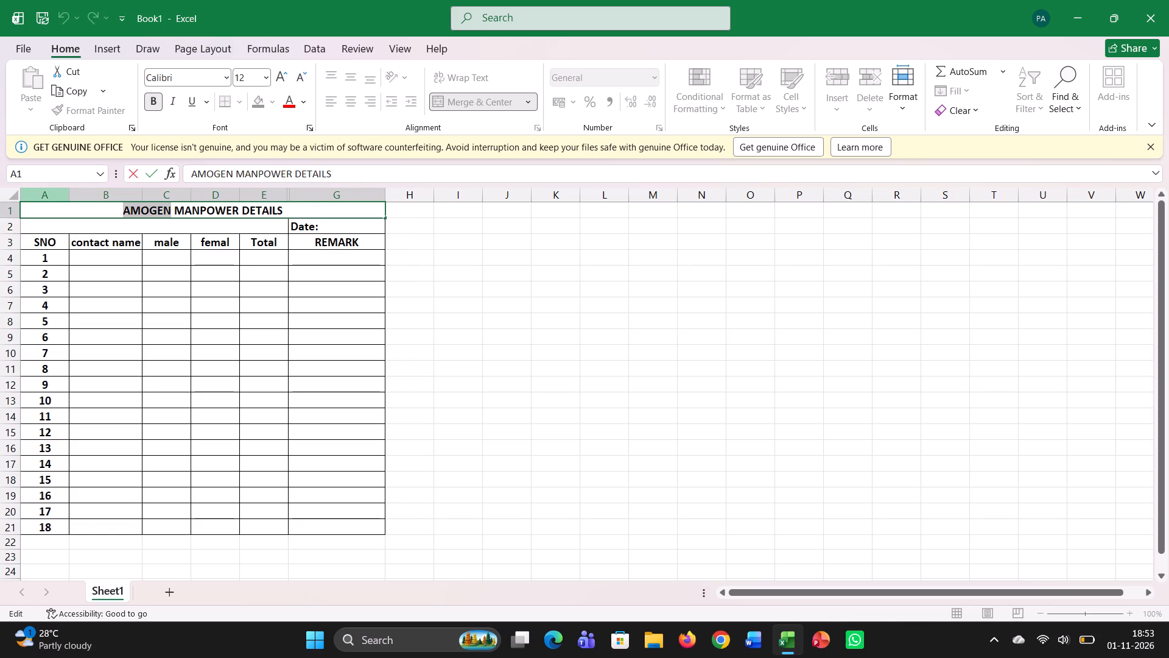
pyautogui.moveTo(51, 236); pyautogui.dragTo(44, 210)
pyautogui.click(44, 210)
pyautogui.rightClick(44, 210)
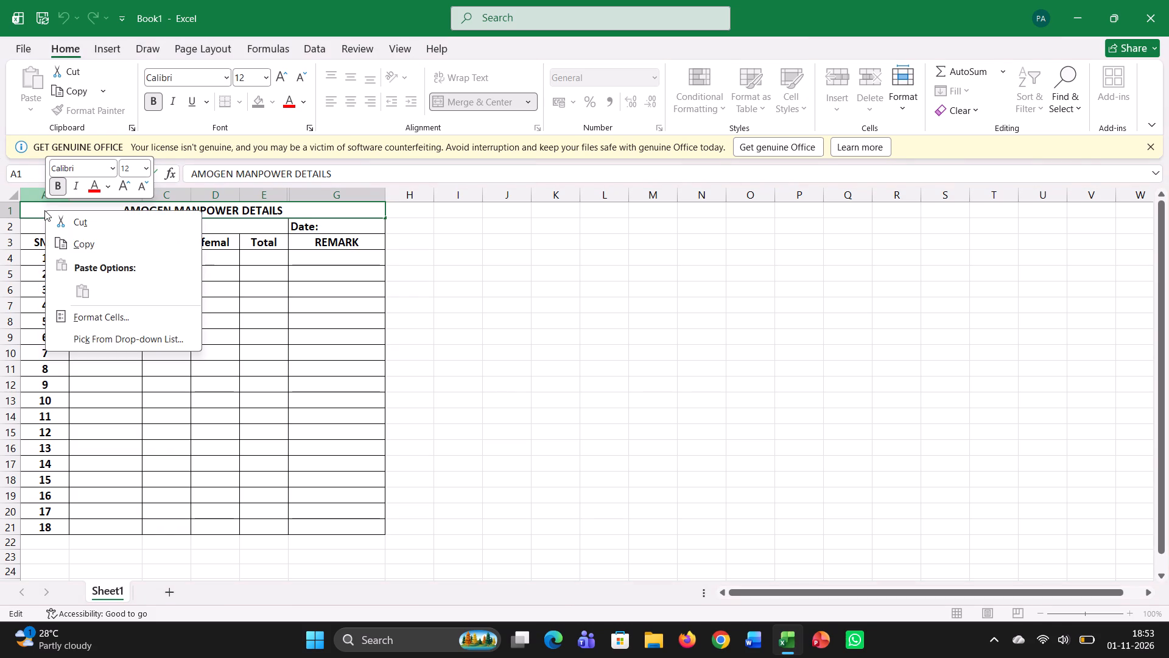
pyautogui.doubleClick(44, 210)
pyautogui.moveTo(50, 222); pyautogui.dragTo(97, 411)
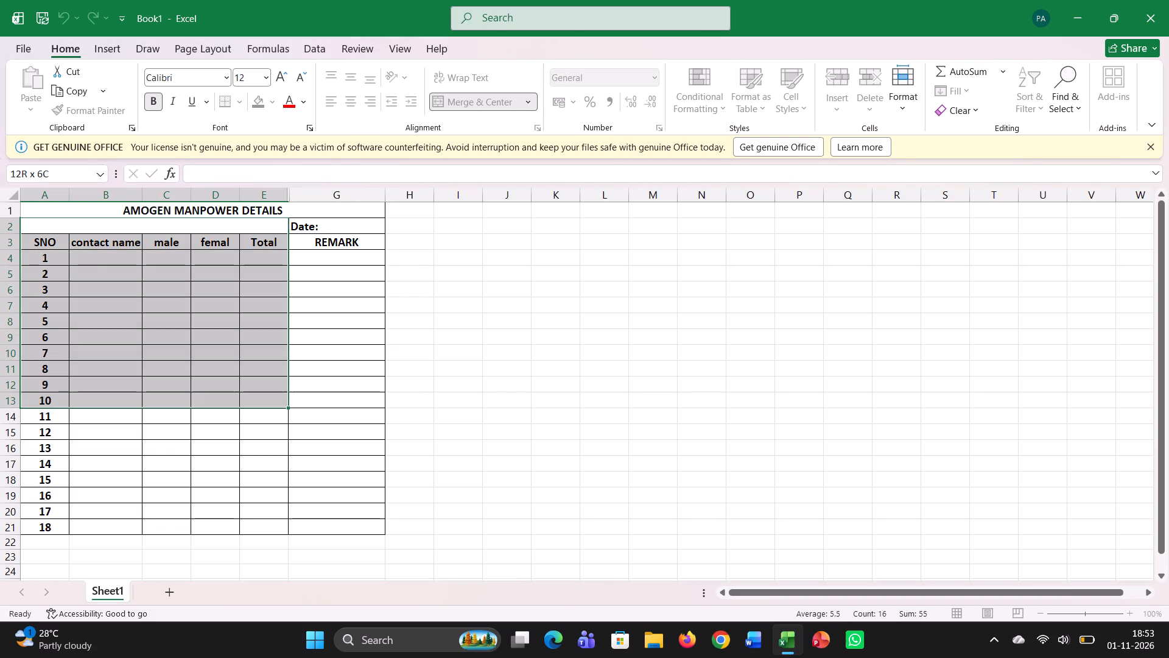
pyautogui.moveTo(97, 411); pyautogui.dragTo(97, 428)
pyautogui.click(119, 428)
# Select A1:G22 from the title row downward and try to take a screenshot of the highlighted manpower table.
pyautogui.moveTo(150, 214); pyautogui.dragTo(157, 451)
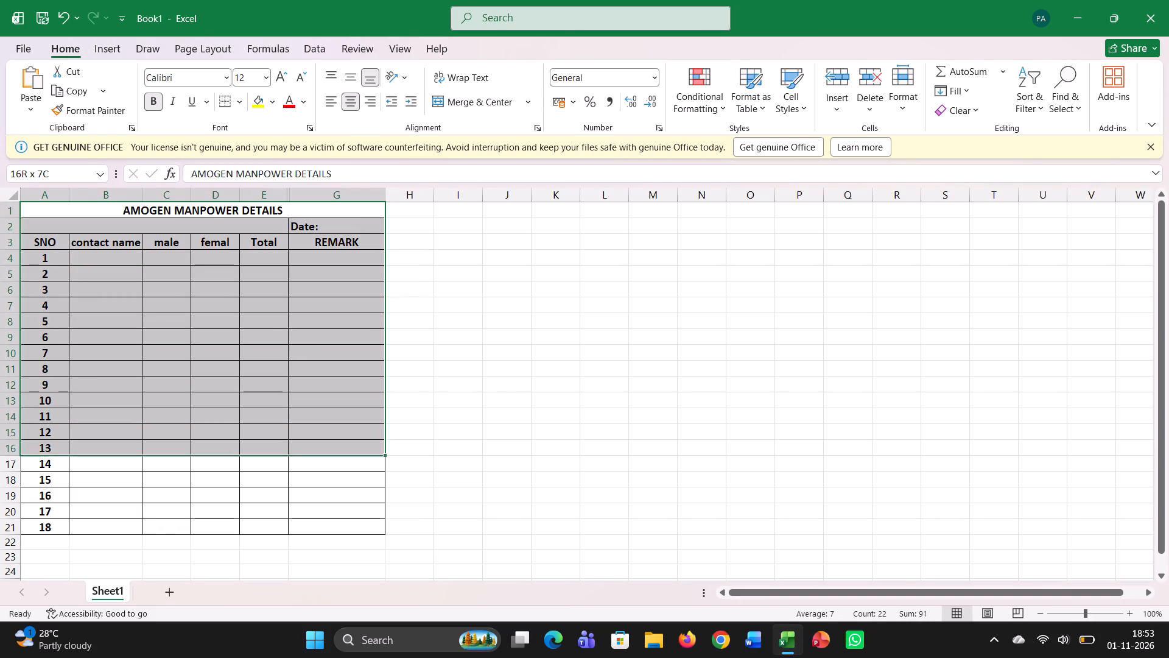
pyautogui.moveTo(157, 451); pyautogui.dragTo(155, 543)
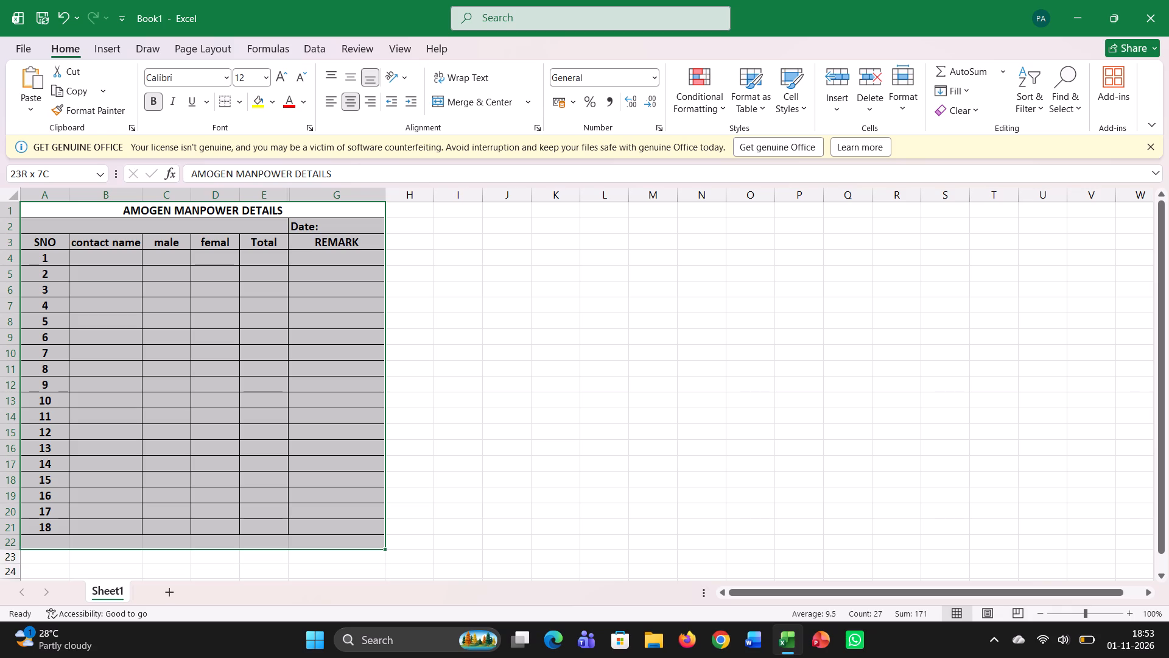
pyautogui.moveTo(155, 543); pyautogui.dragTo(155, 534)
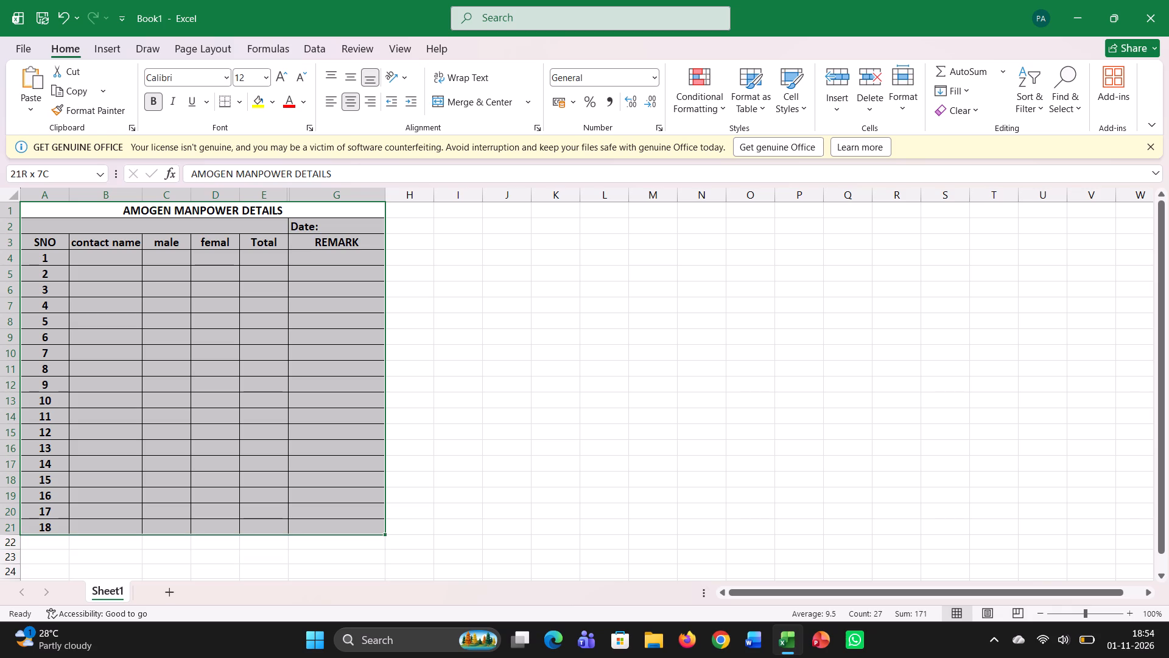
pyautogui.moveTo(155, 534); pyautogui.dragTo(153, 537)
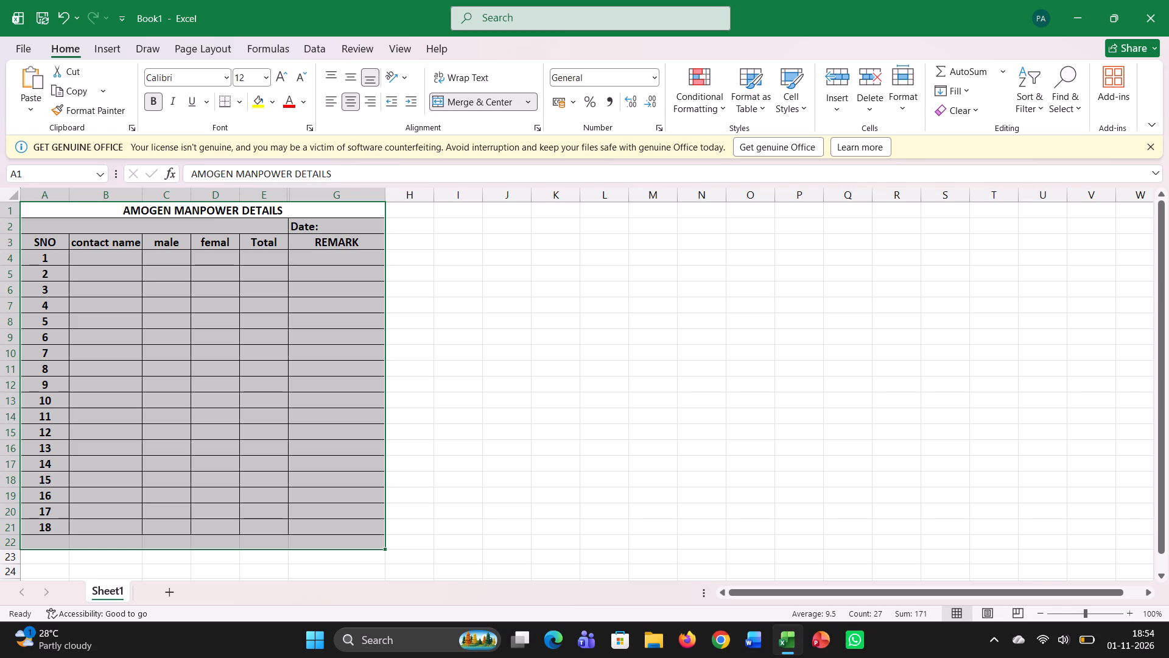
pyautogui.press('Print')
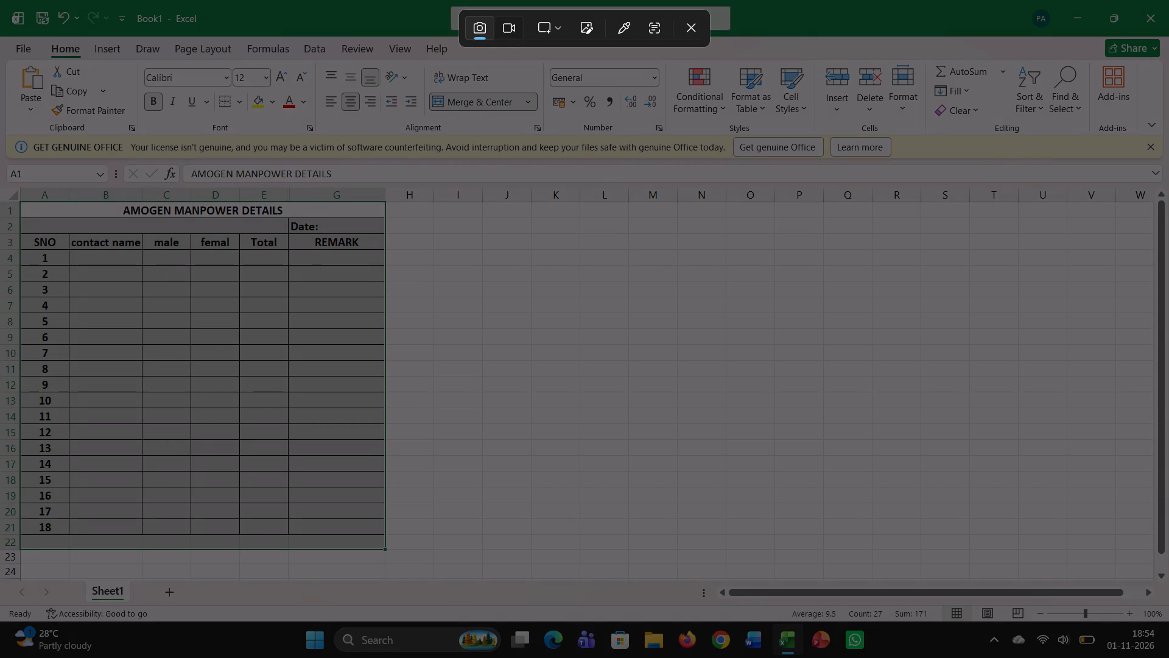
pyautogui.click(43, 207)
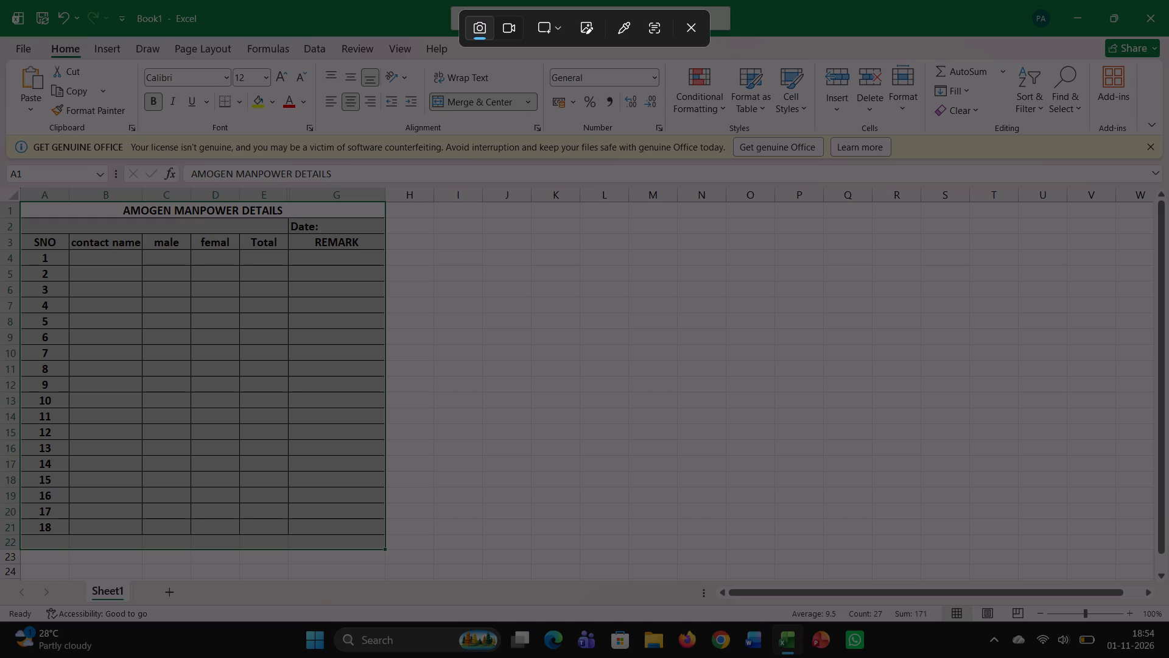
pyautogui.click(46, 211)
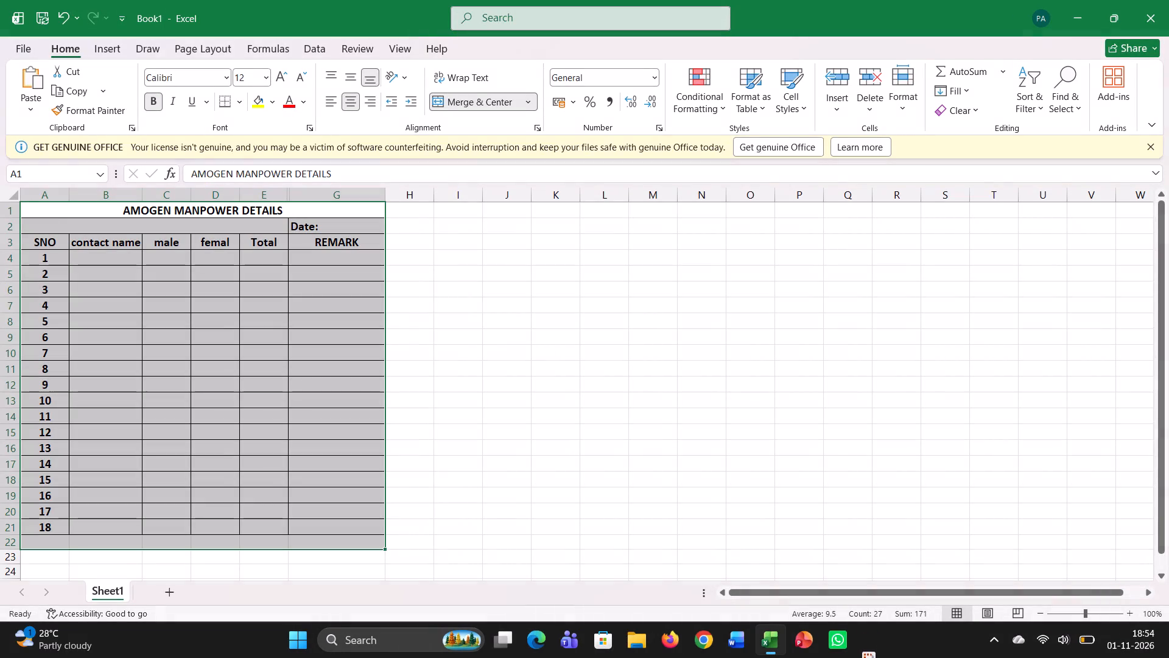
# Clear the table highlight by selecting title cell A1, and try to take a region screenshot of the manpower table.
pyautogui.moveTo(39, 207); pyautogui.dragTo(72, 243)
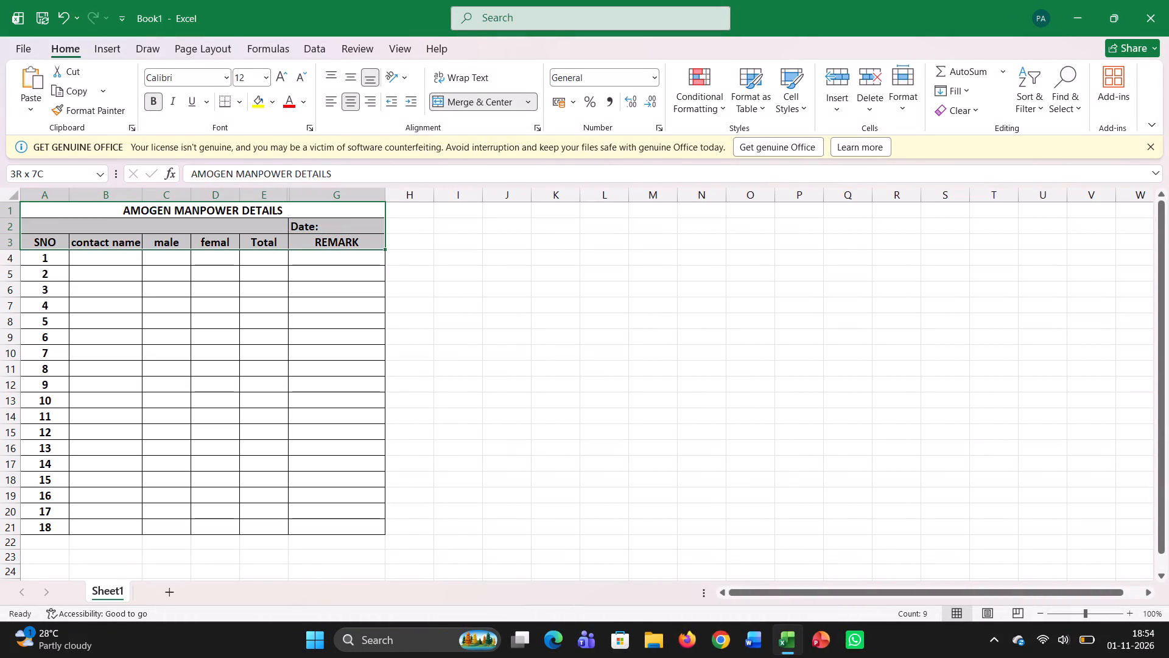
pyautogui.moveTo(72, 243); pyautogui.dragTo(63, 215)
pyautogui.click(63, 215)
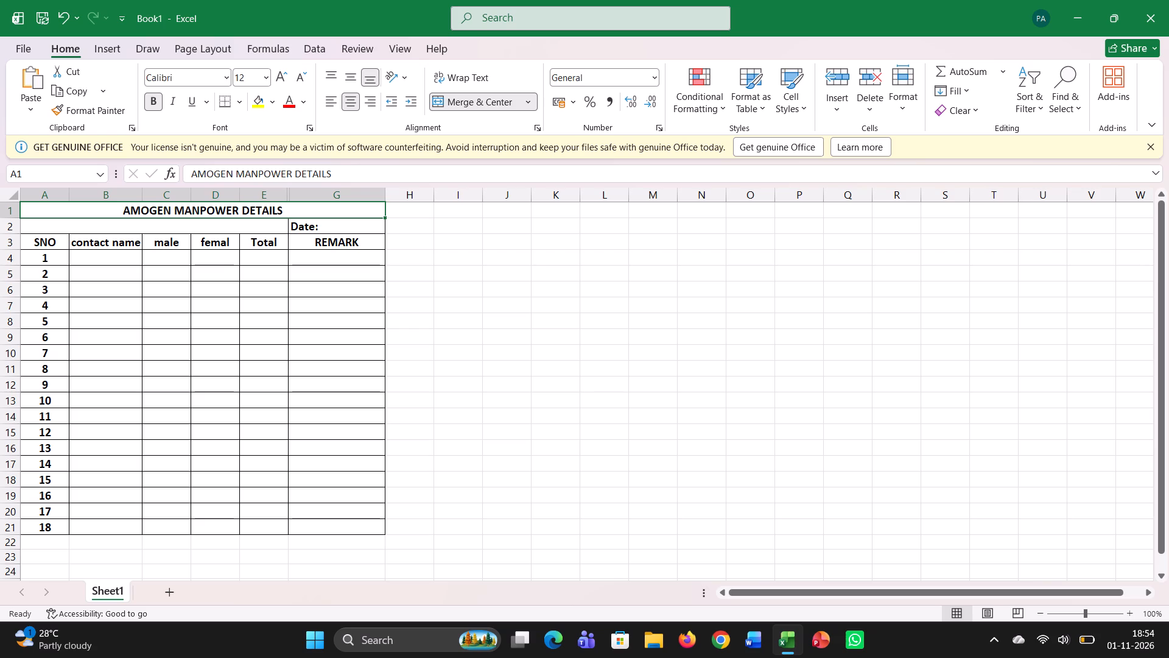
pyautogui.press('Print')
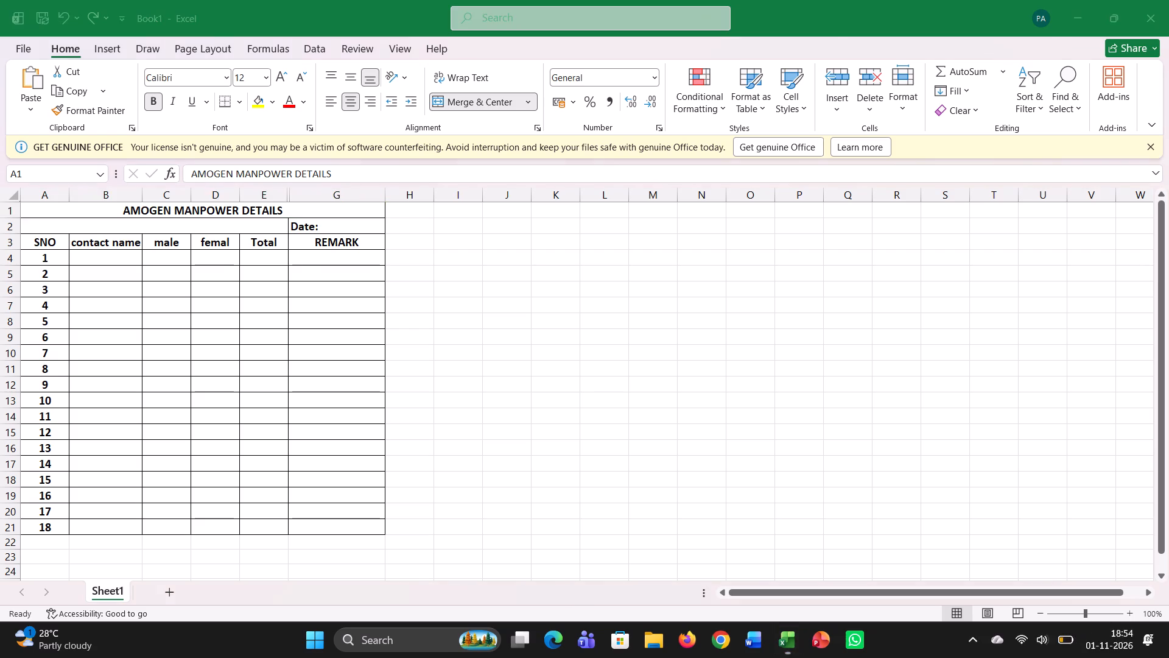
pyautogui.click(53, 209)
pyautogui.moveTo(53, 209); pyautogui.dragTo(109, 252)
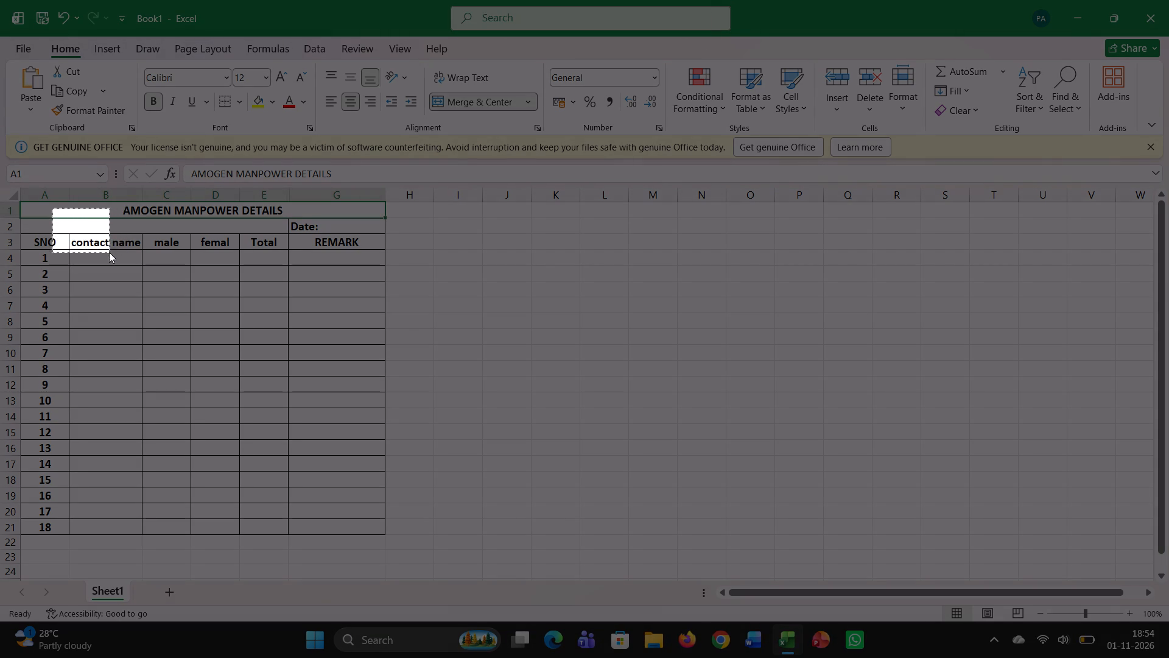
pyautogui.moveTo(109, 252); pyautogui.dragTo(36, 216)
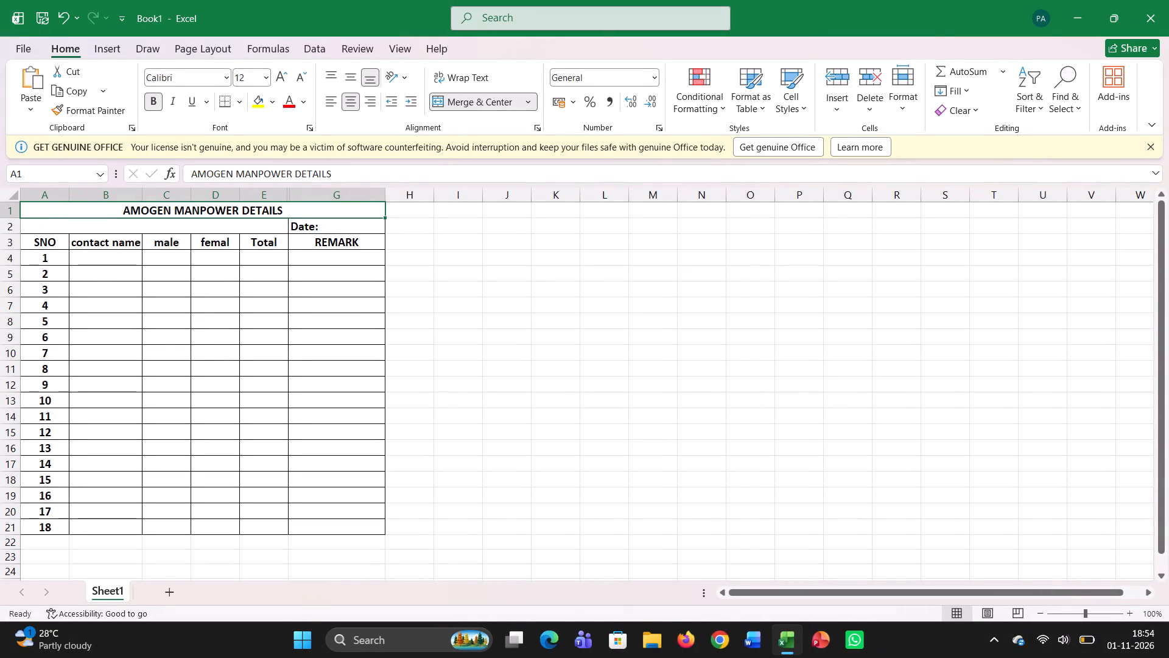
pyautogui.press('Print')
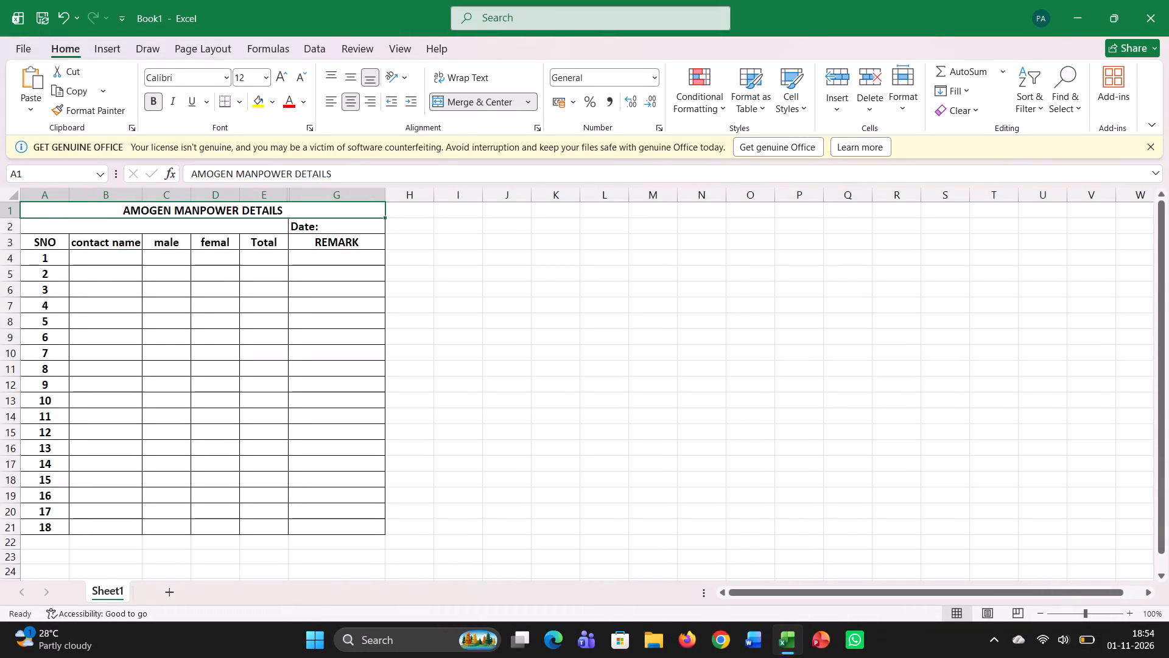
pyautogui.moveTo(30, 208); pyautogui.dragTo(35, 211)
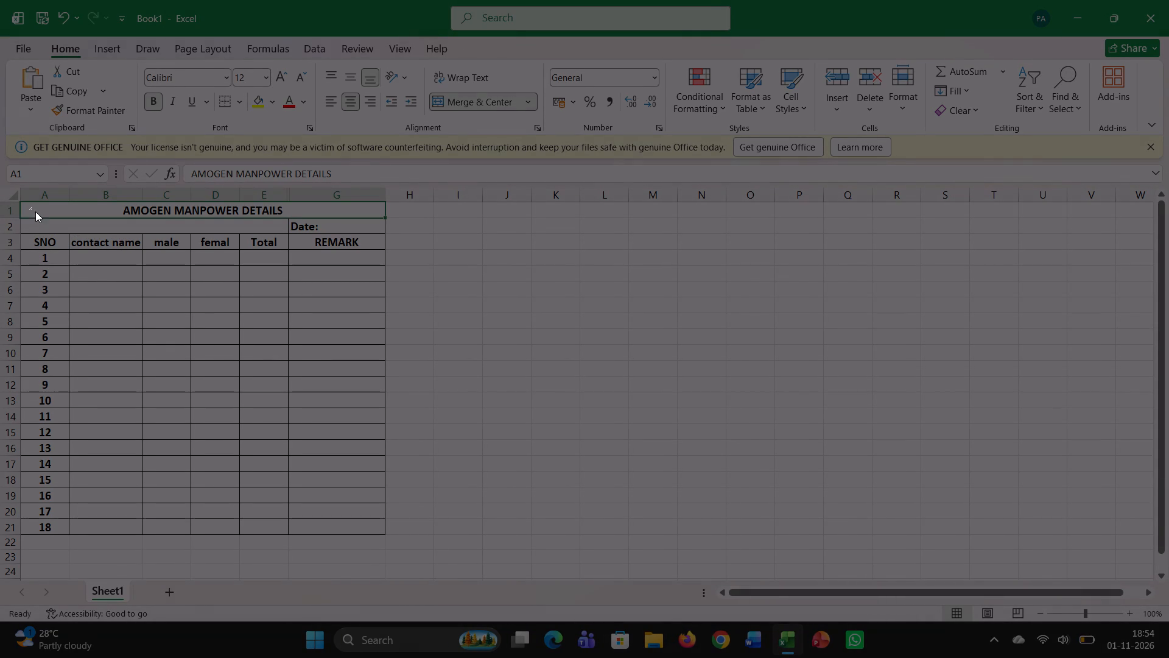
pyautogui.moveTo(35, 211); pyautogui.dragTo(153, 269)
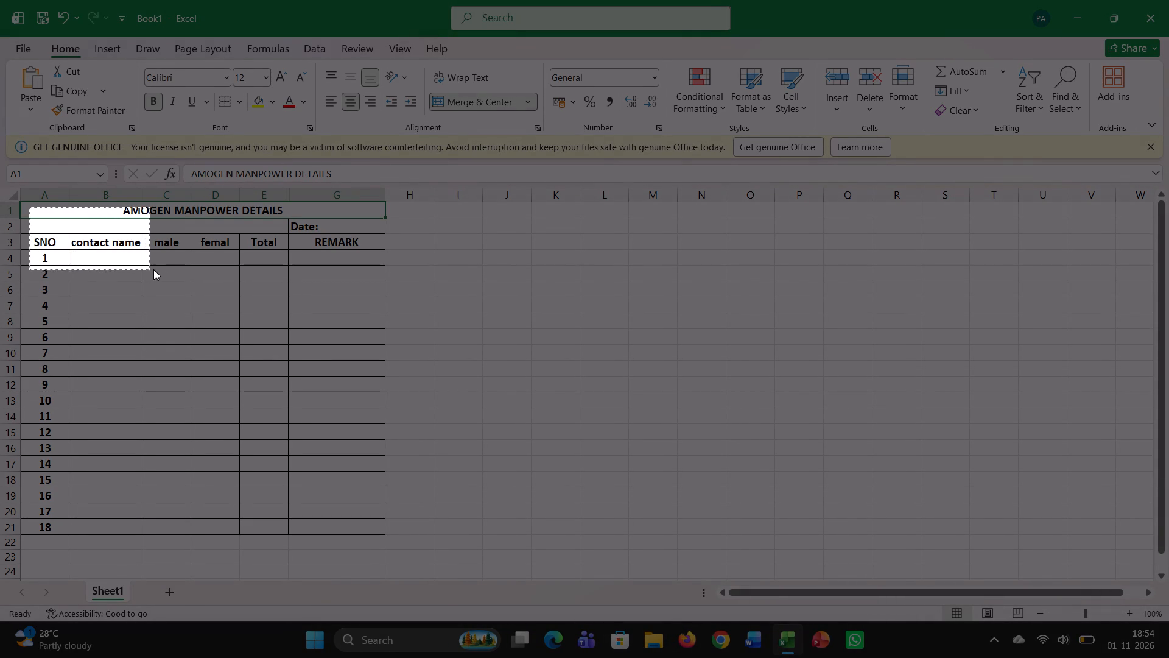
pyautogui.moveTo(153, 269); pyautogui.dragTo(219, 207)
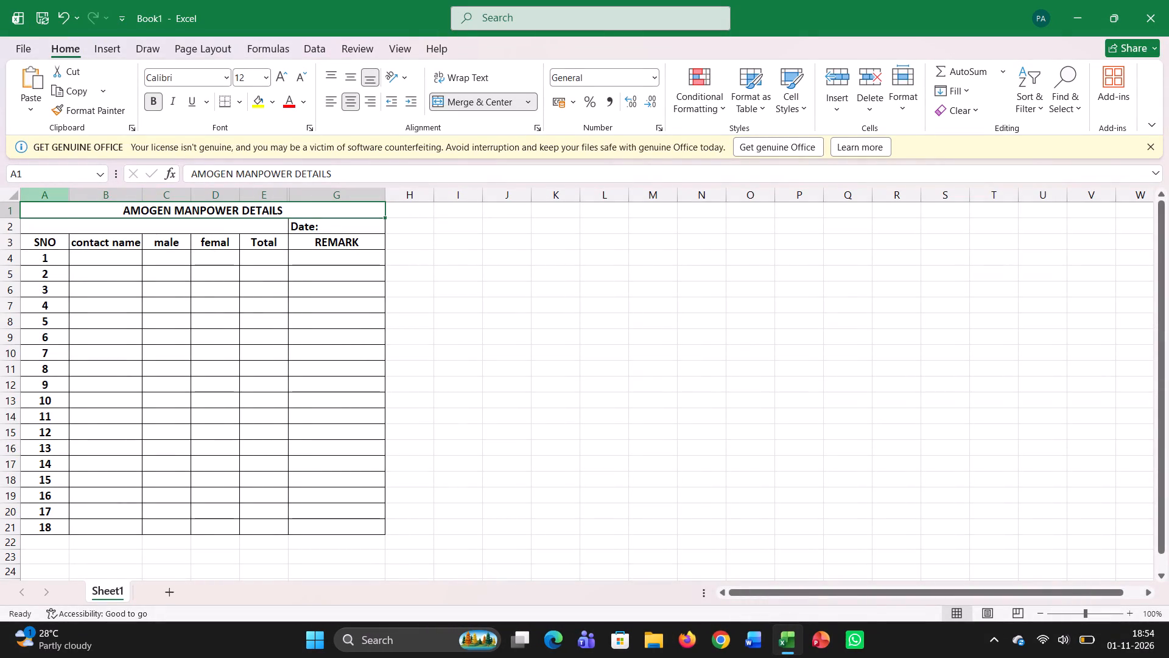
# Capture a rectangular screenshot of the unhighlighted manpower table, from the AMOGEN MANPOWER DETAILS title through row number 18 and across to the REMARK column.
pyautogui.moveTo(23, 200); pyautogui.dragTo(28, 205)
pyautogui.doubleClick(28, 205)
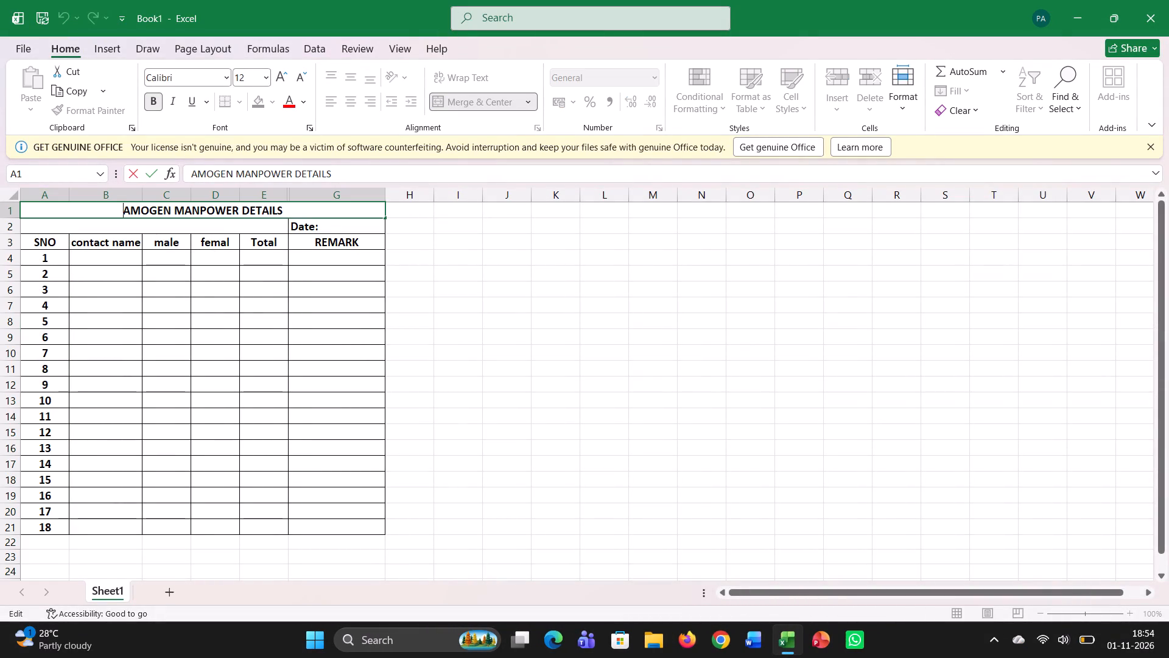
pyautogui.press('Print')
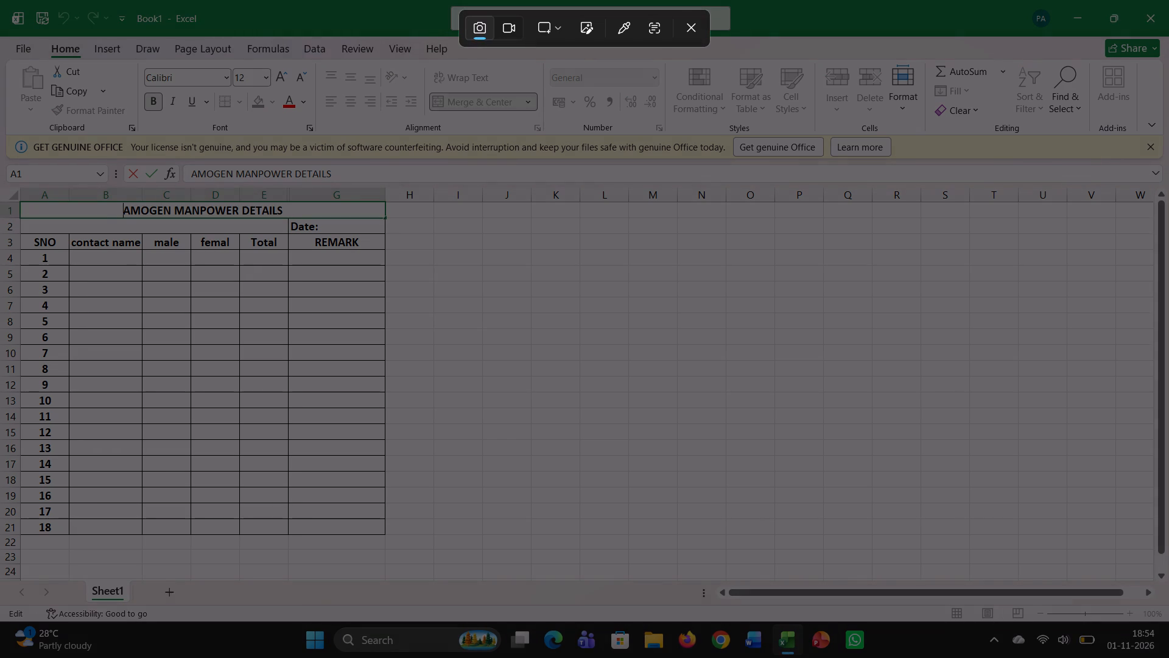
pyautogui.click(27, 194)
pyautogui.moveTo(27, 202); pyautogui.dragTo(205, 250)
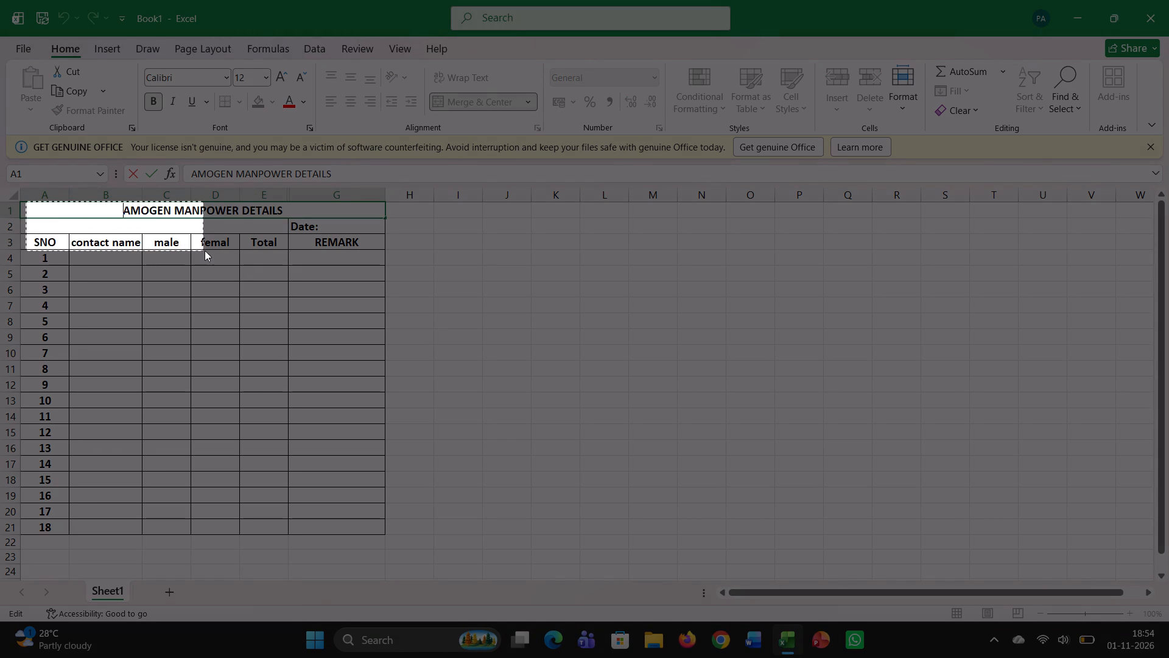
pyautogui.moveTo(205, 250); pyautogui.dragTo(332, 261)
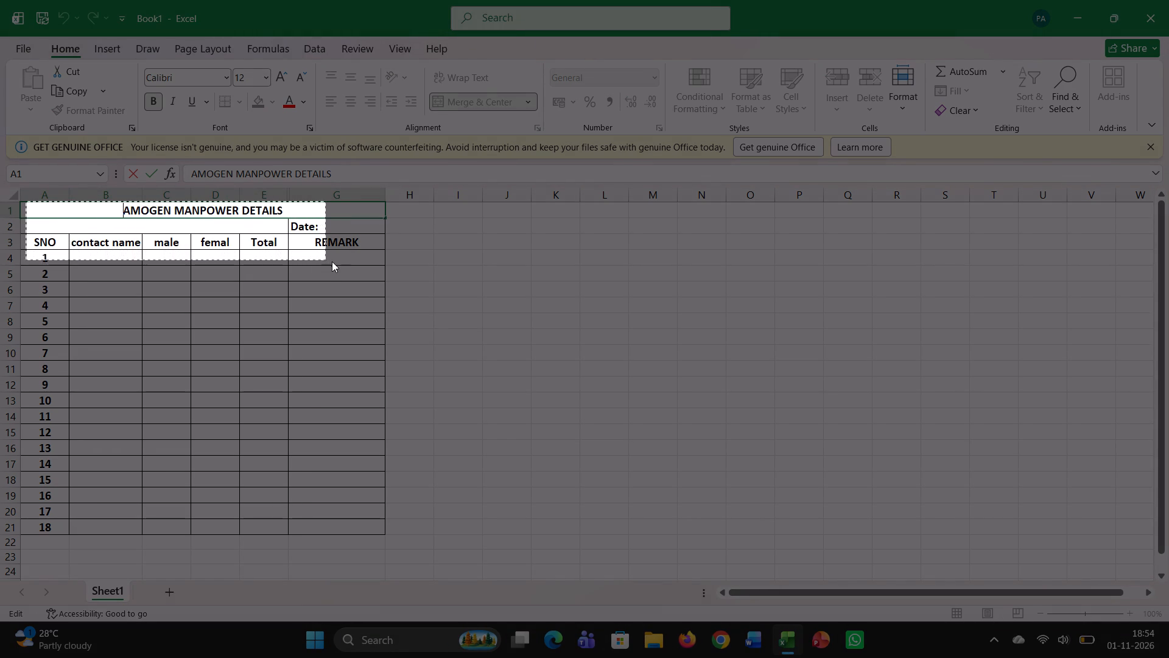
pyautogui.moveTo(332, 261); pyautogui.dragTo(386, 280)
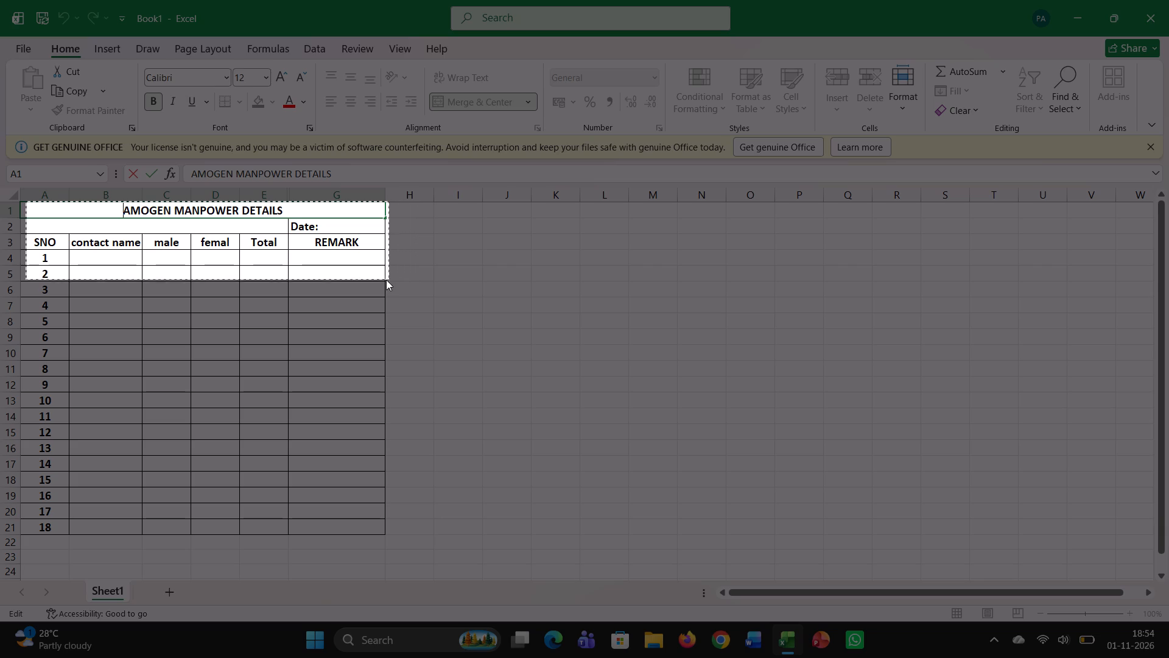
pyautogui.moveTo(386, 280); pyautogui.dragTo(383, 324)
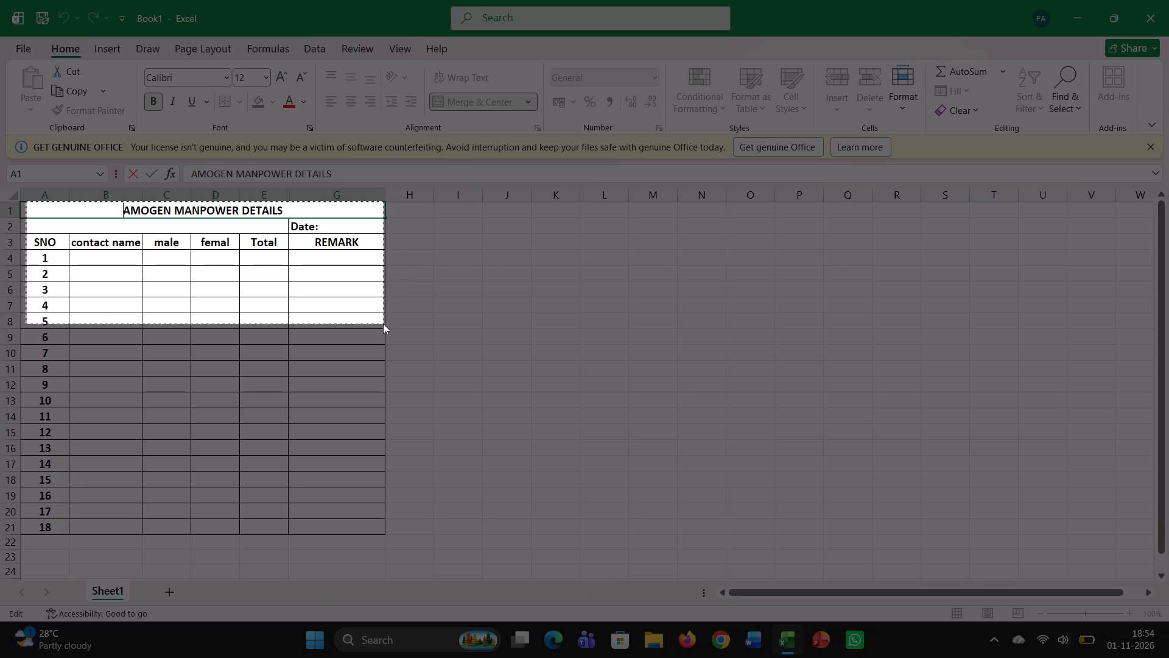
pyautogui.moveTo(383, 324); pyautogui.dragTo(384, 440)
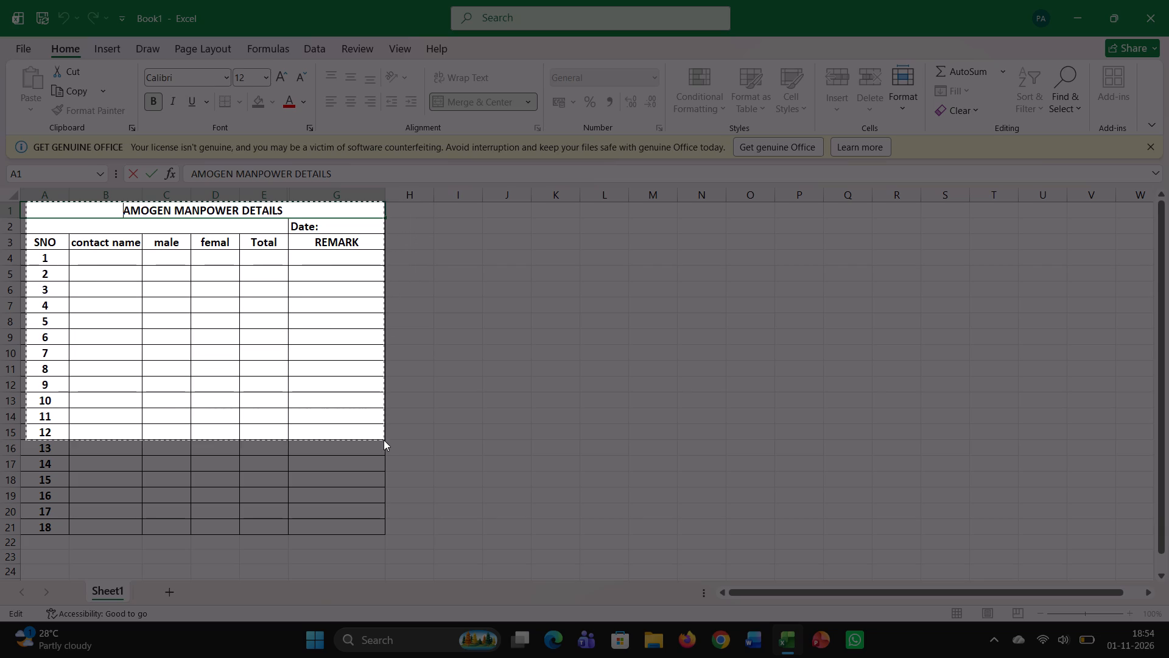
pyautogui.moveTo(384, 440); pyautogui.dragTo(383, 522)
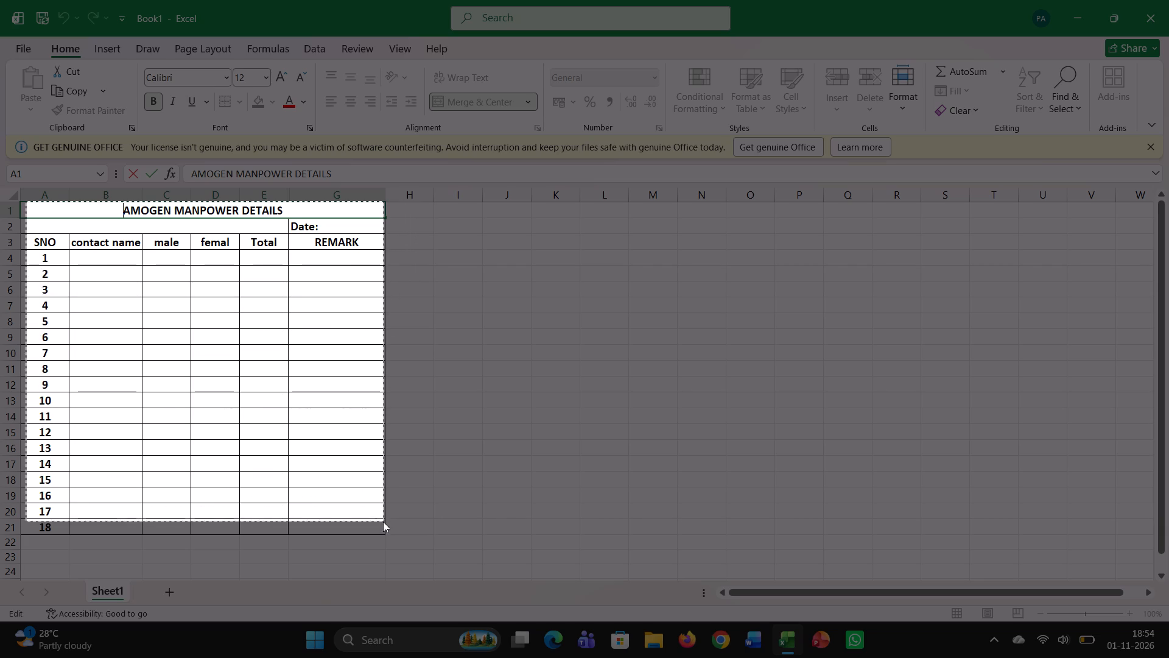
pyautogui.moveTo(383, 522); pyautogui.dragTo(388, 543)
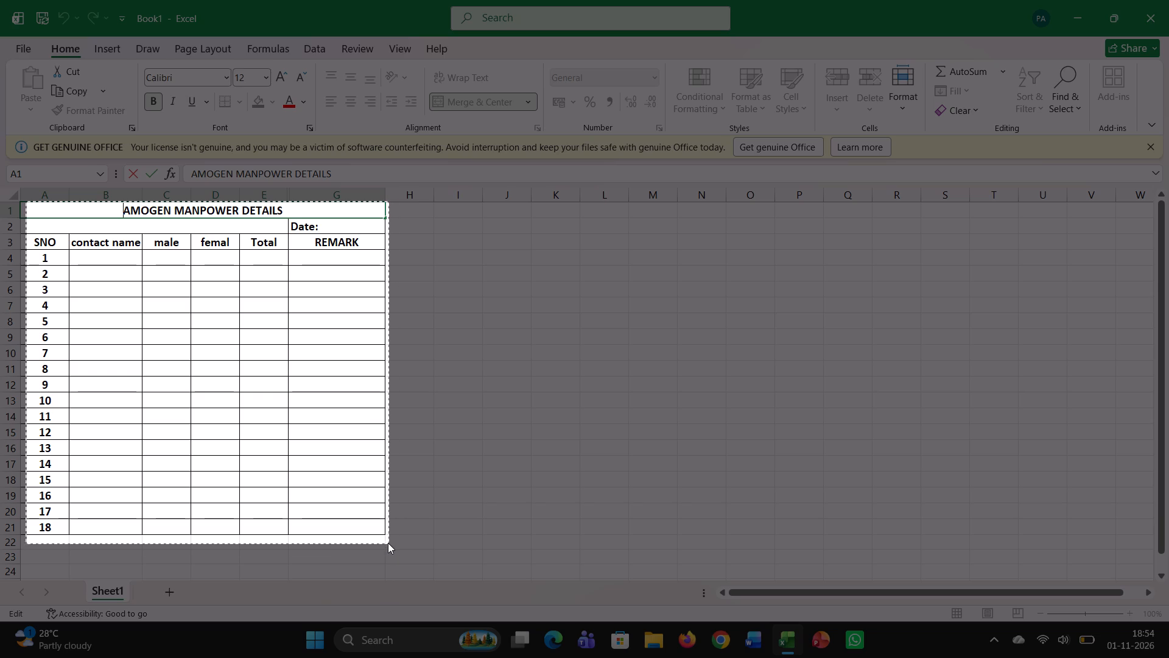
pyautogui.moveTo(388, 543); pyautogui.dragTo(385, 534)
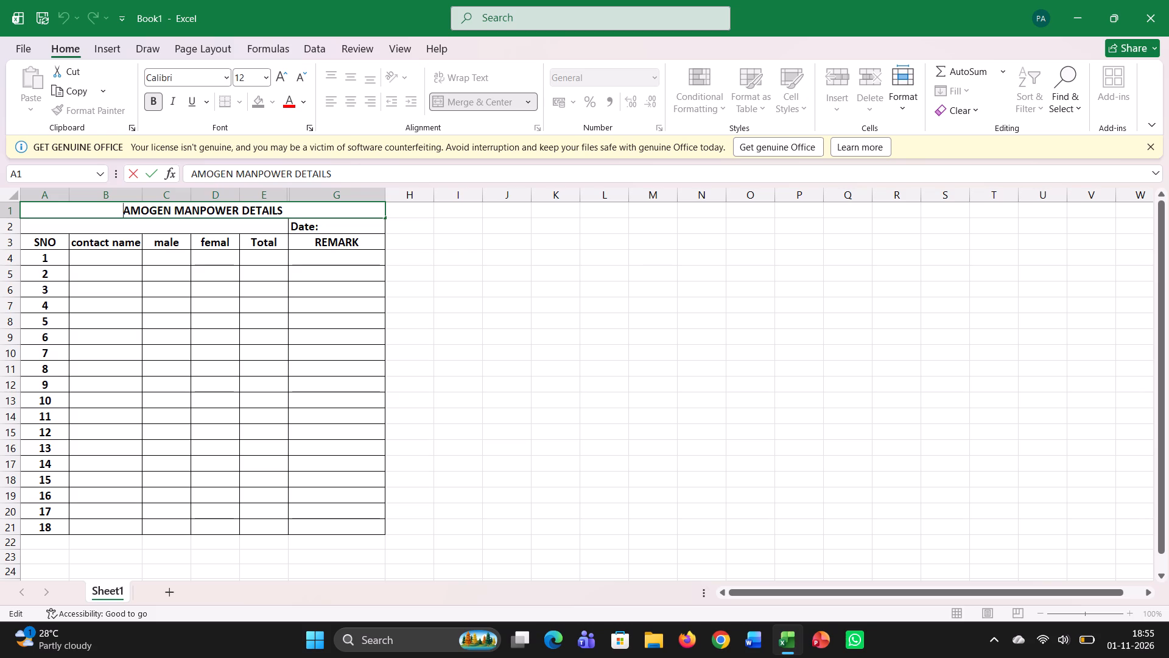
# Close the Book1 workbook, saving its changes.
pyautogui.click(1156, 29)
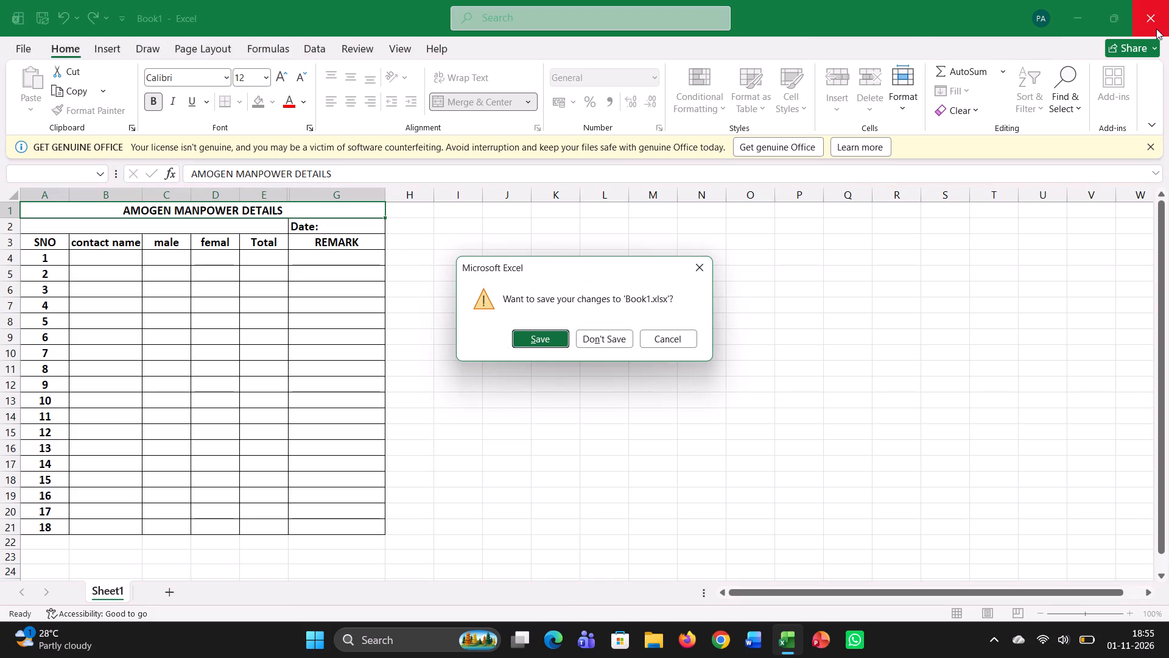
pyautogui.click(533, 336)
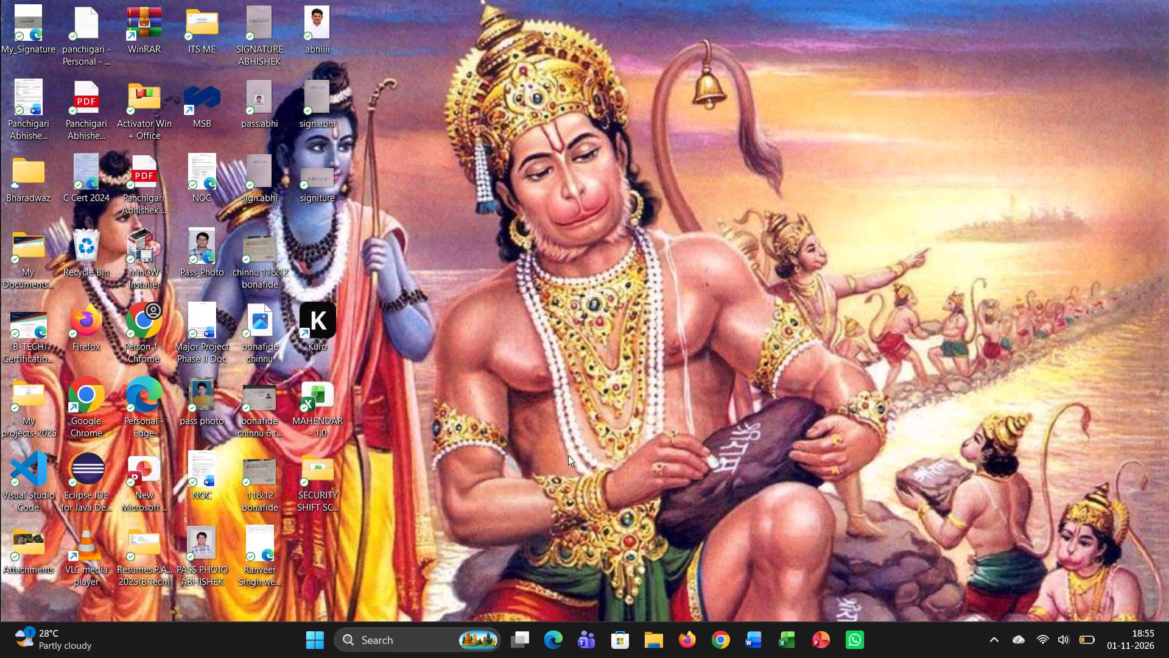
# Switch to File Explorer and open the Screenshots folder to find the new table captures.
pyautogui.click(653, 639)
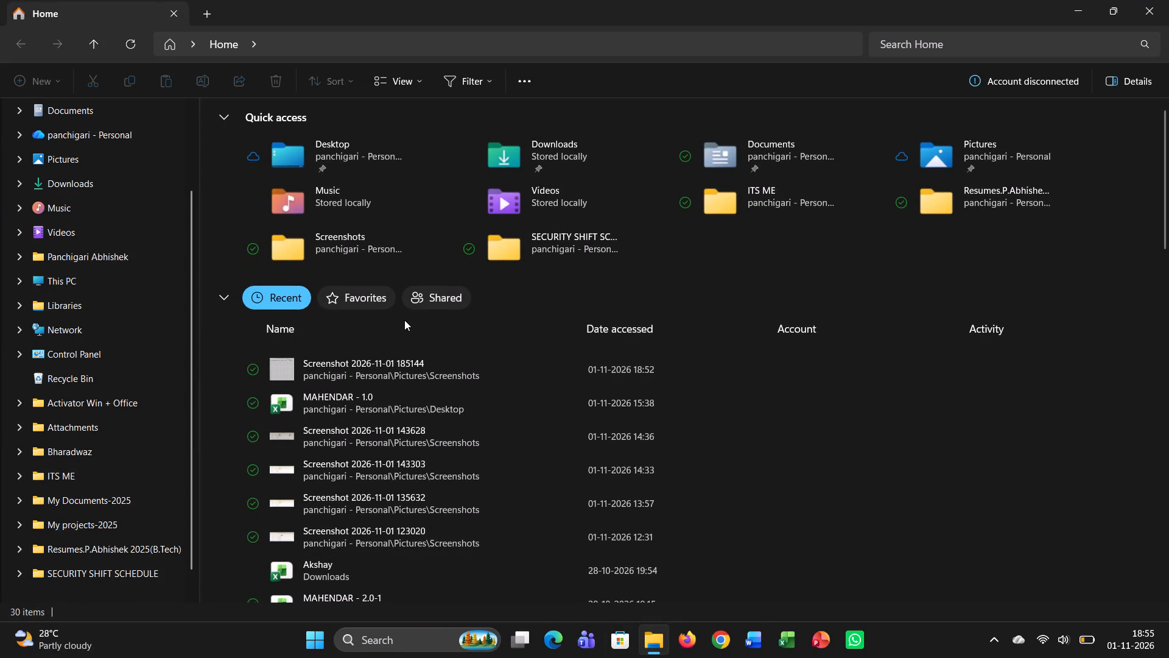
pyautogui.doubleClick(354, 238)
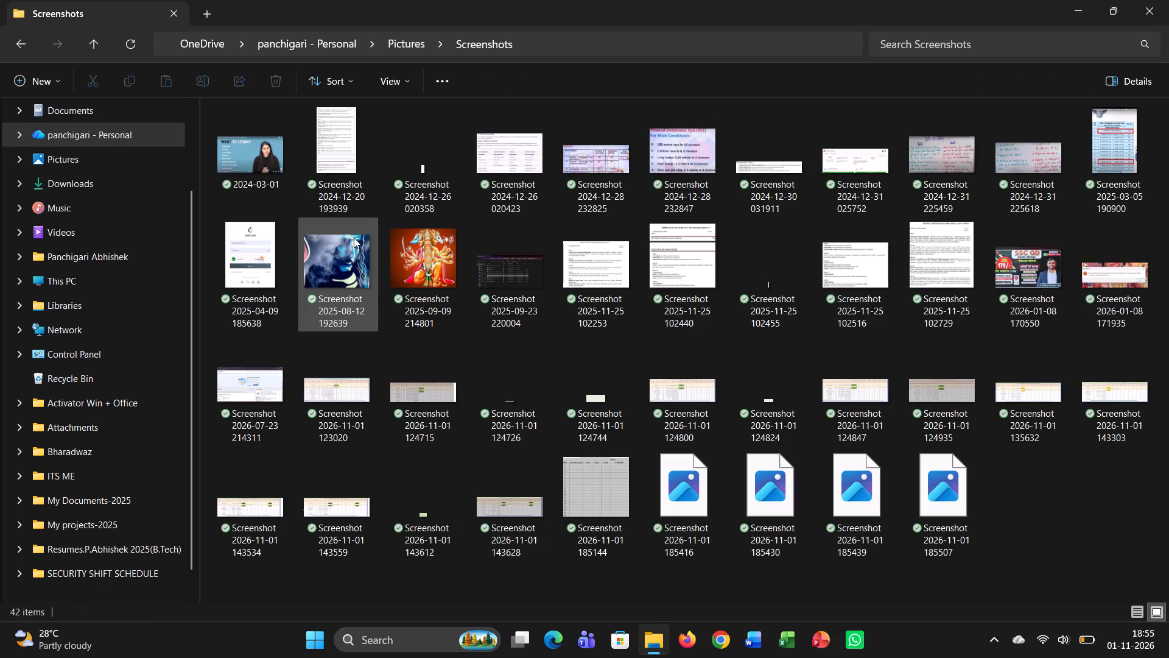
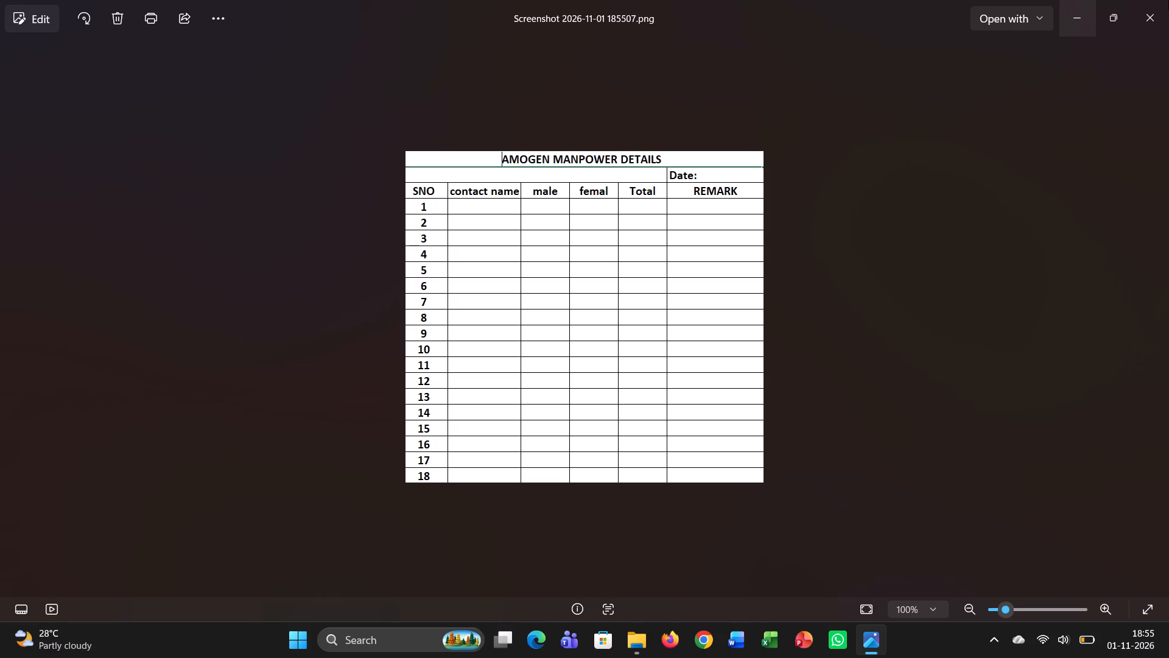
pyautogui.click(1141, 19)
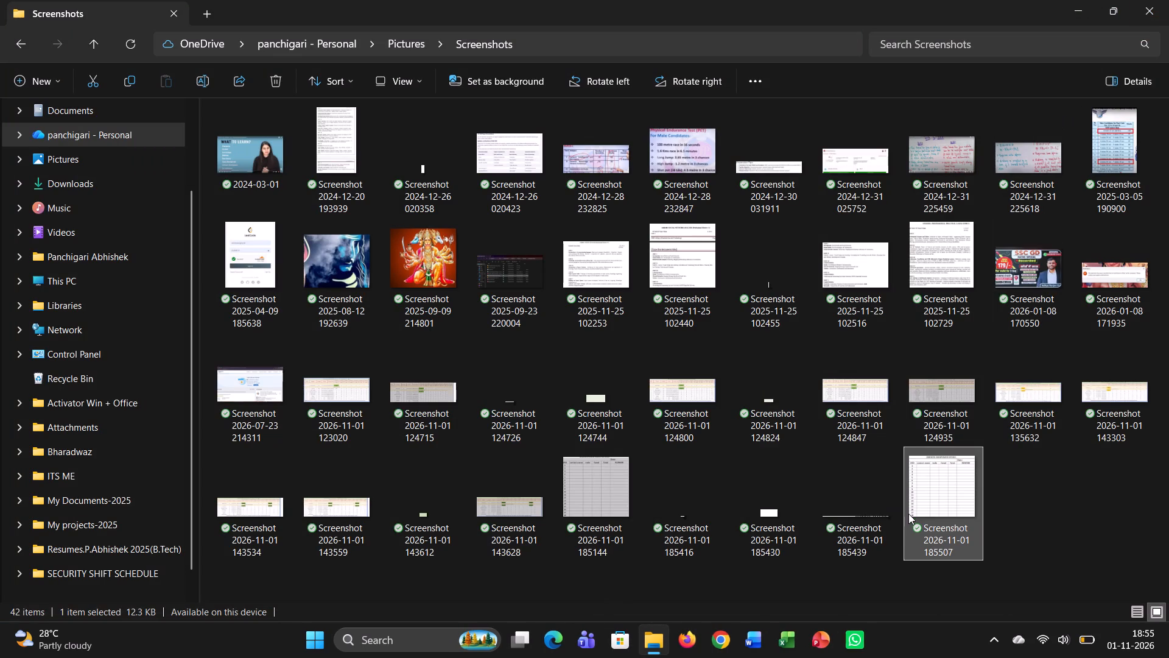
pyautogui.moveTo(908, 514); pyautogui.dragTo(900, 524)
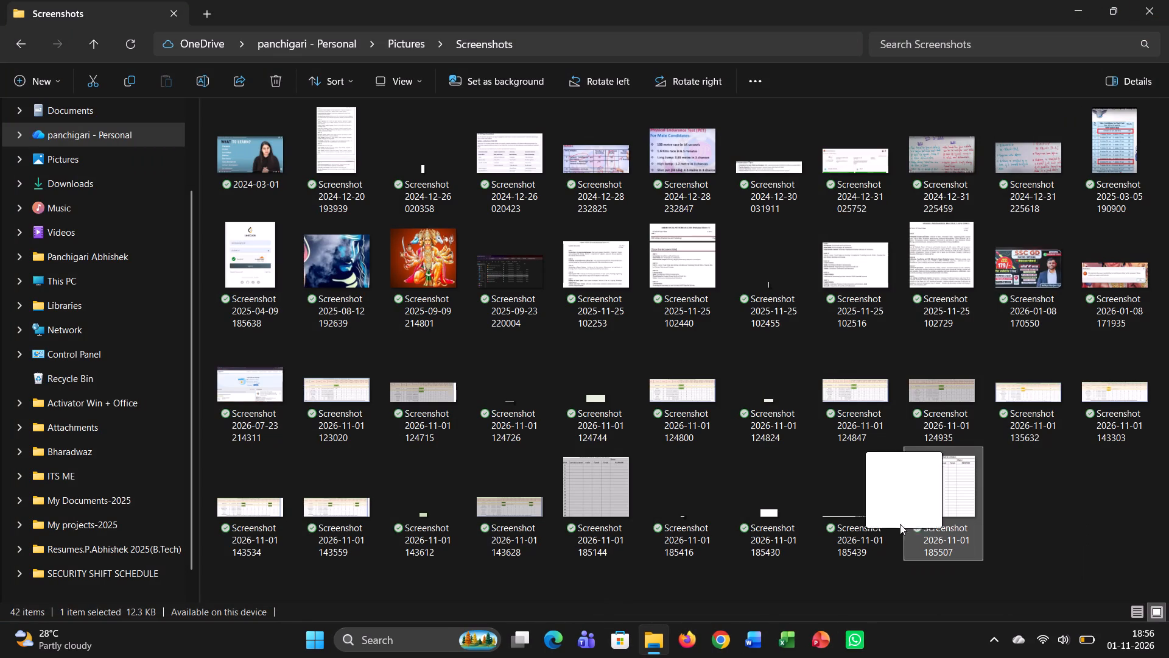
pyautogui.moveTo(900, 524); pyautogui.dragTo(896, 534)
pyautogui.click(871, 512)
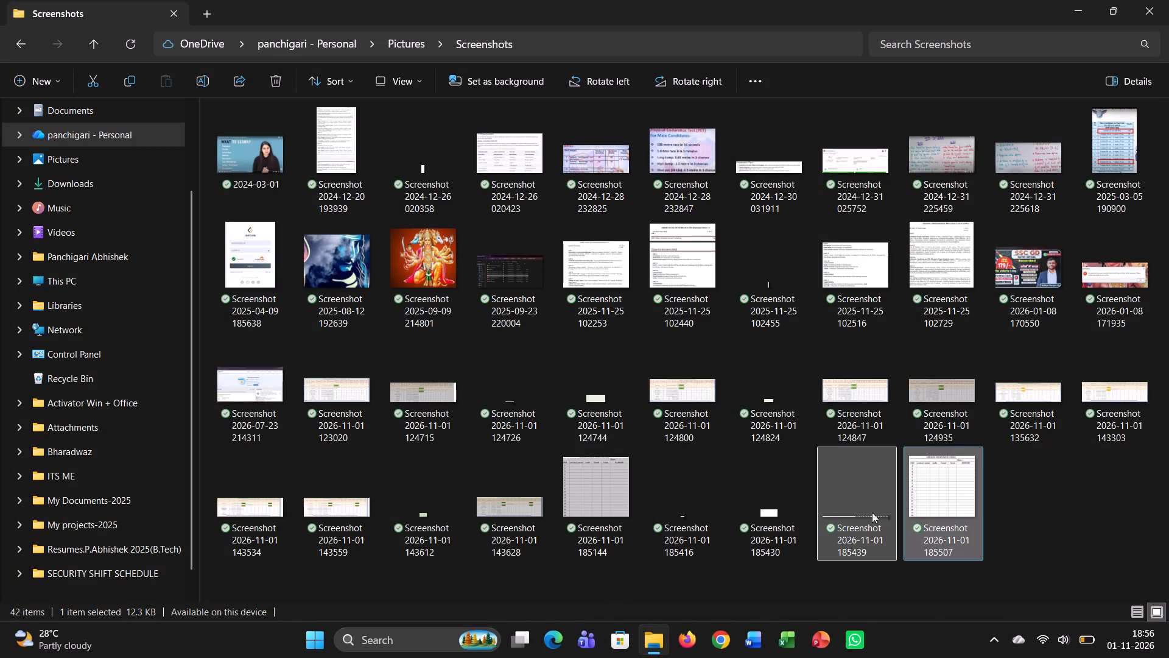
pyautogui.click(871, 512)
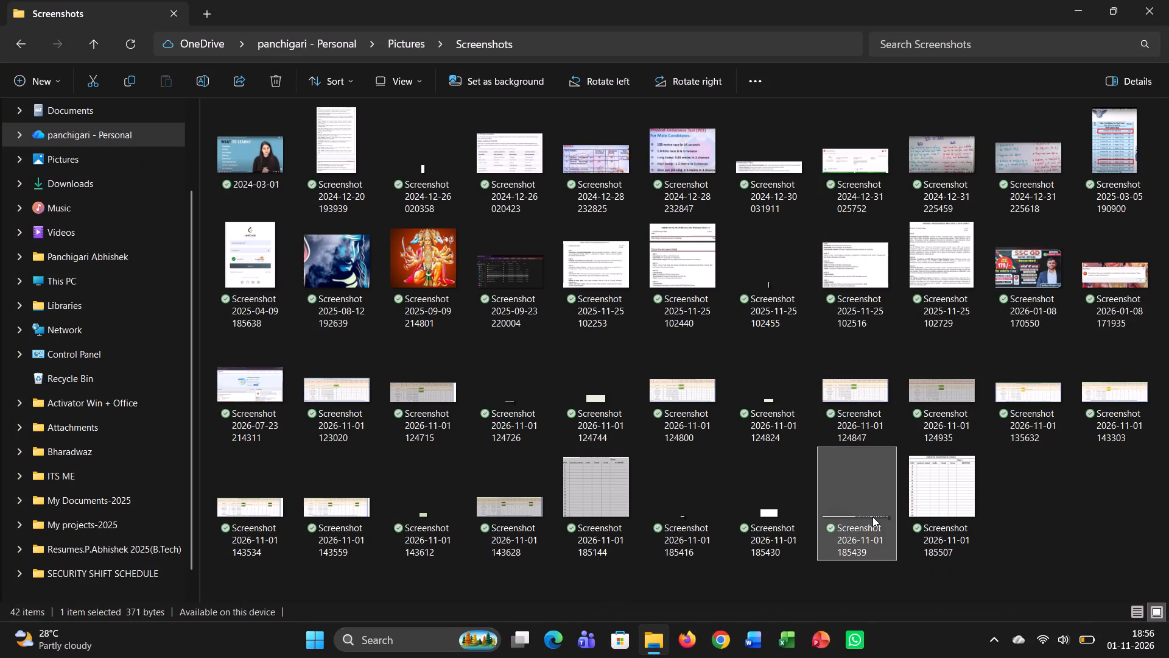
pyautogui.click(872, 517)
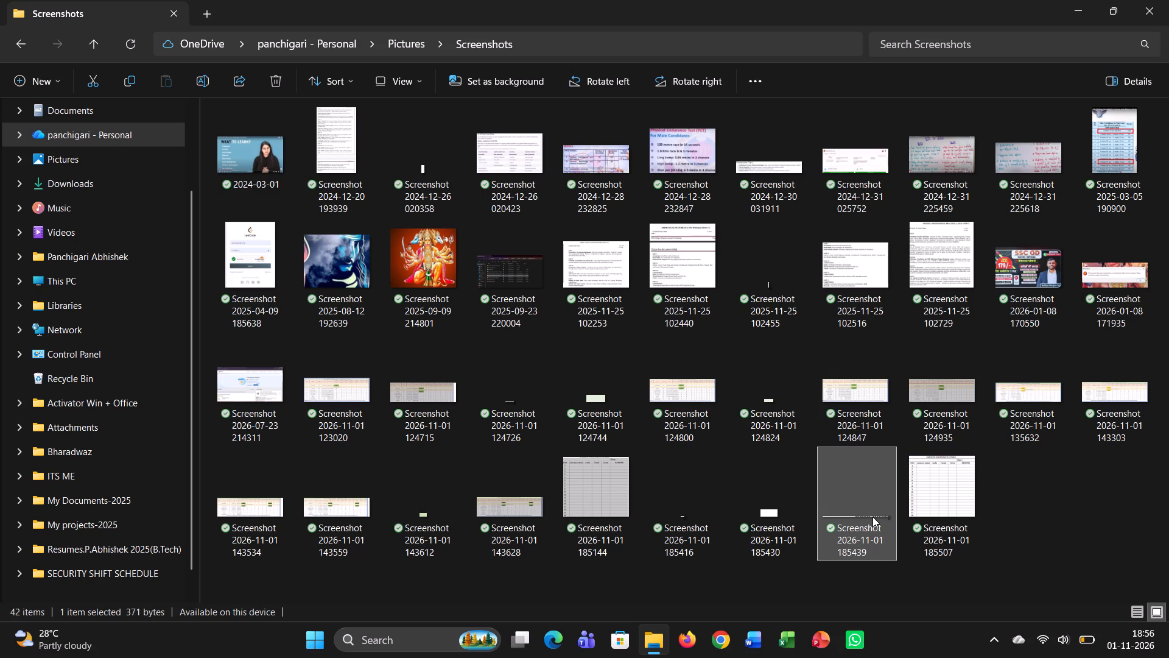
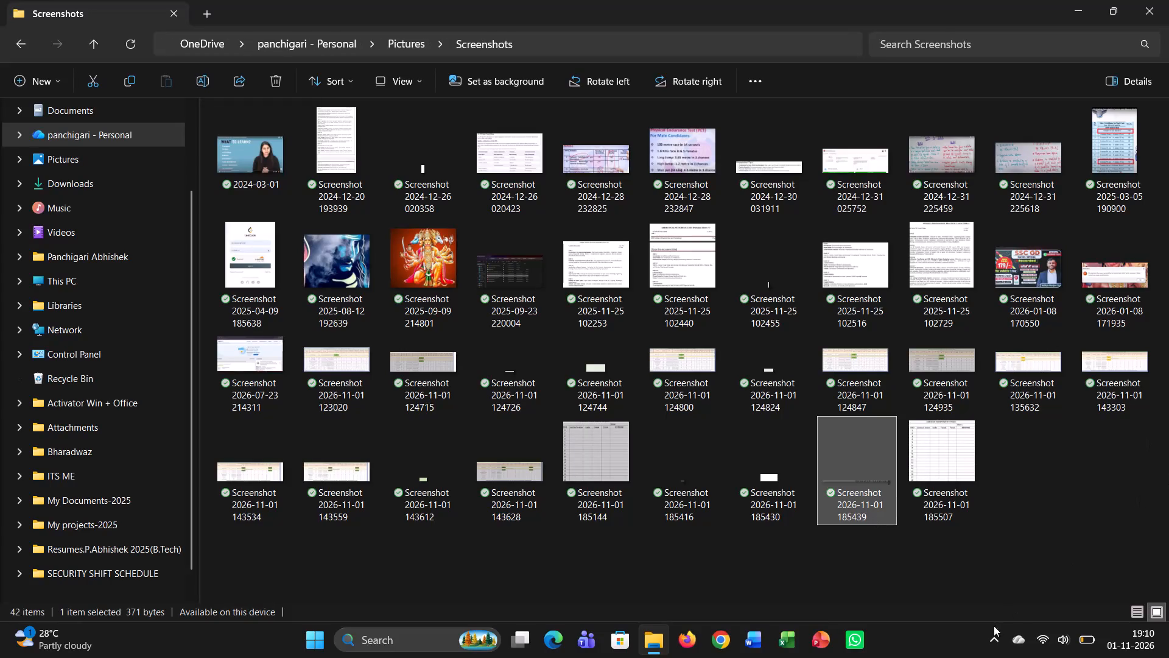
# Switch to Excel and open the recent workbook Book1.
pyautogui.doubleClick(788, 645)
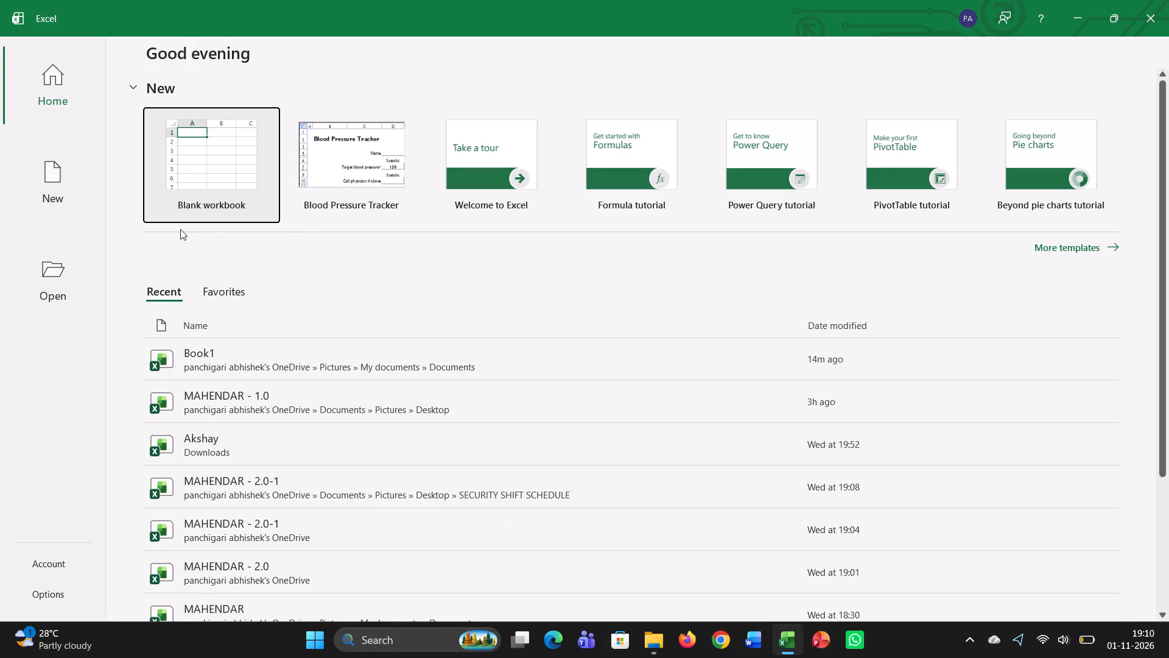
pyautogui.click(155, 365)
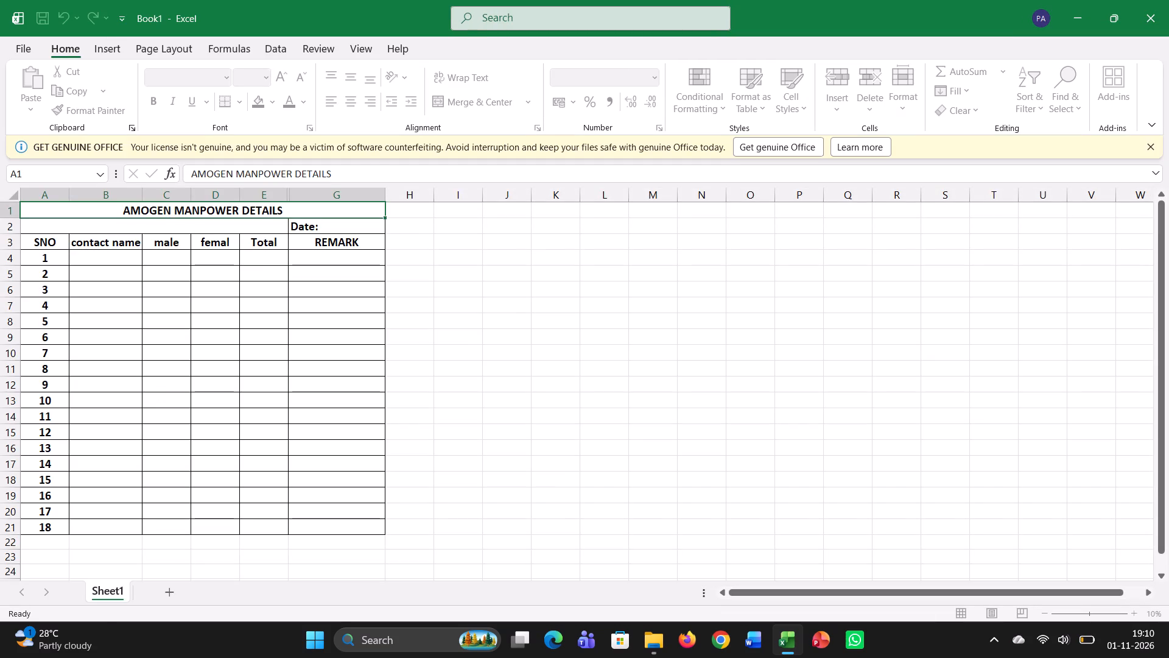
# Merge and center the blank cells H1 to H21 beside the REMARK column.
pyautogui.click(397, 212)
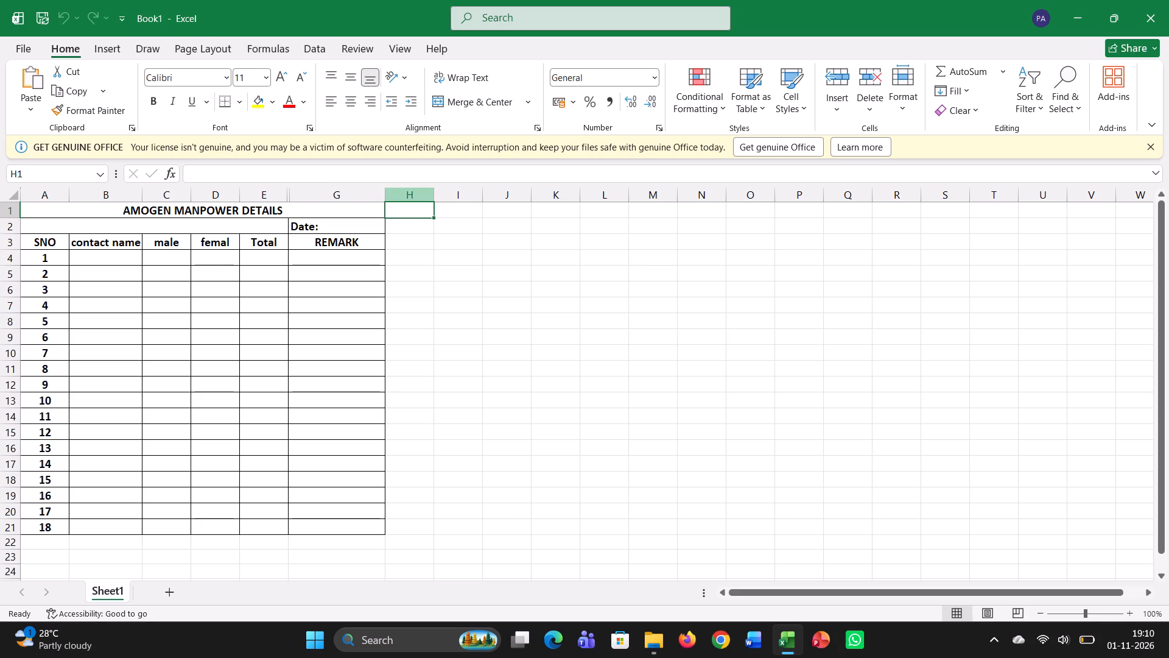
pyautogui.click(409, 210)
pyautogui.moveTo(410, 213); pyautogui.dragTo(424, 442)
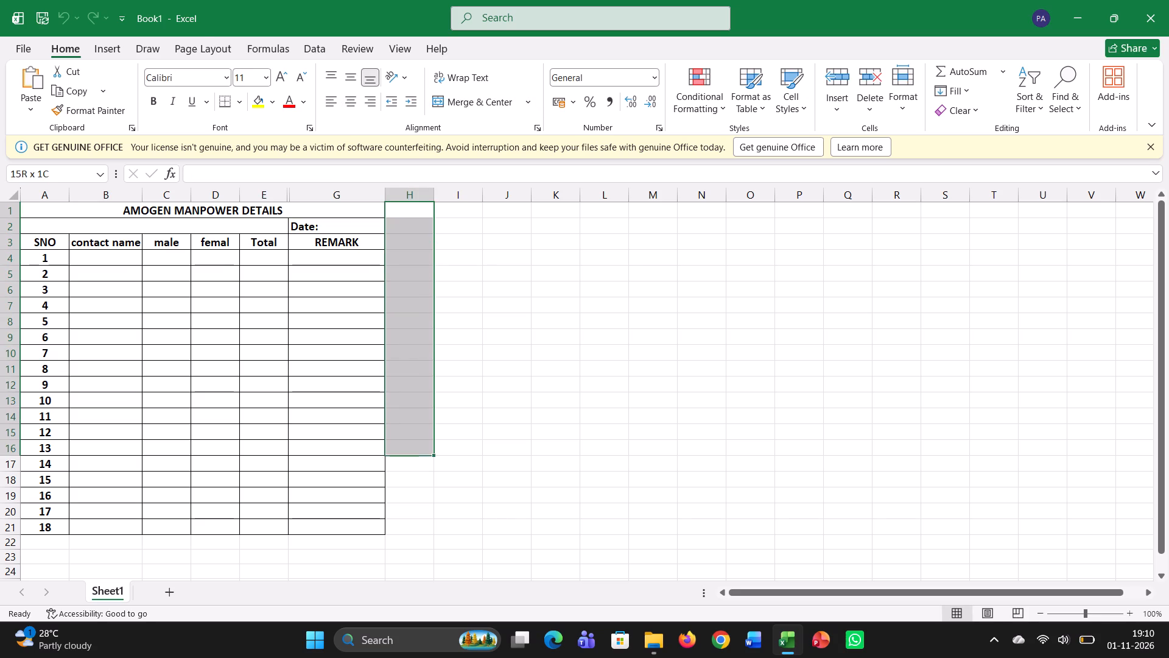
pyautogui.moveTo(424, 442); pyautogui.dragTo(409, 523)
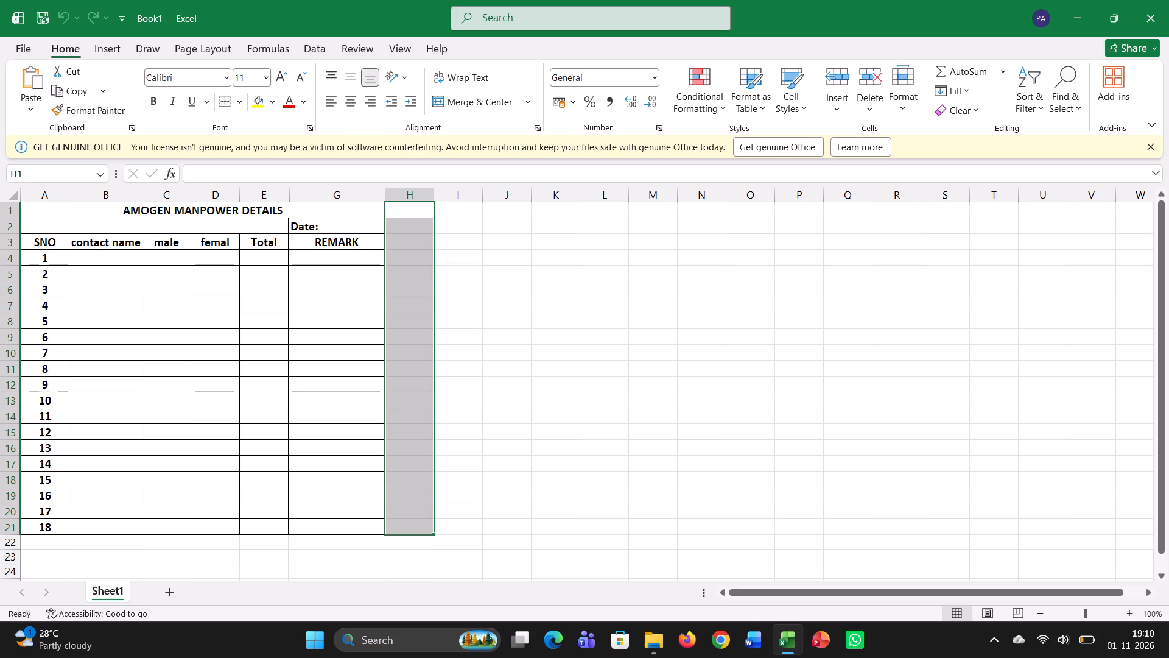
pyautogui.click(471, 102)
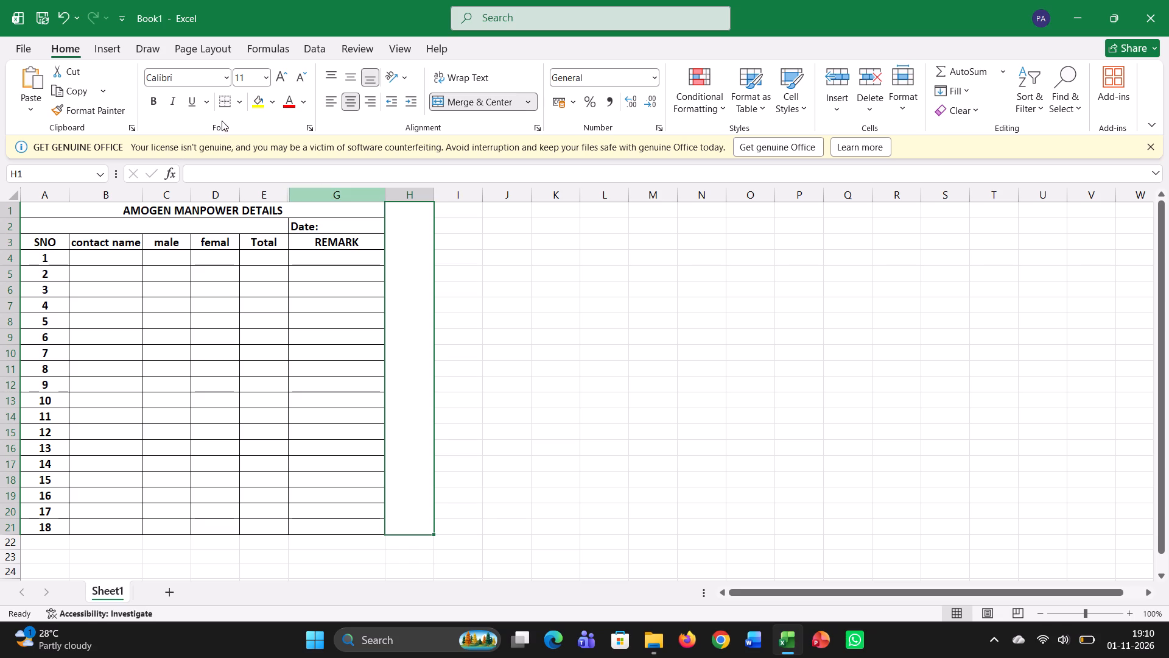
# Apply All Borders to the merged cell in column H.
pyautogui.click(237, 101)
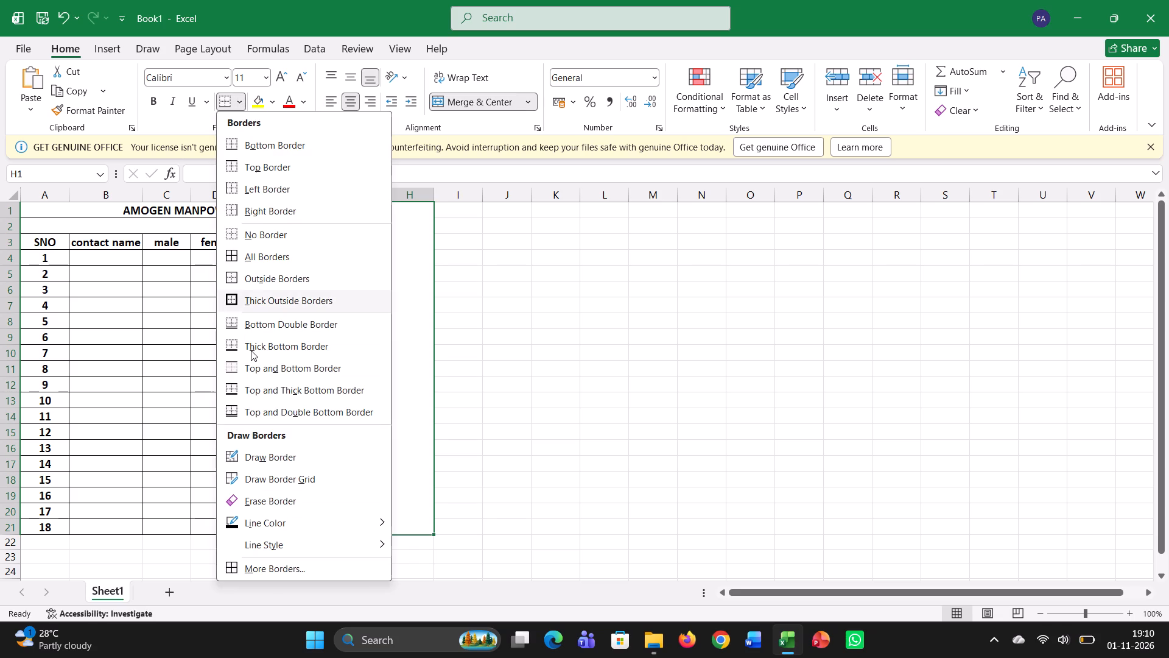
pyautogui.click(271, 257)
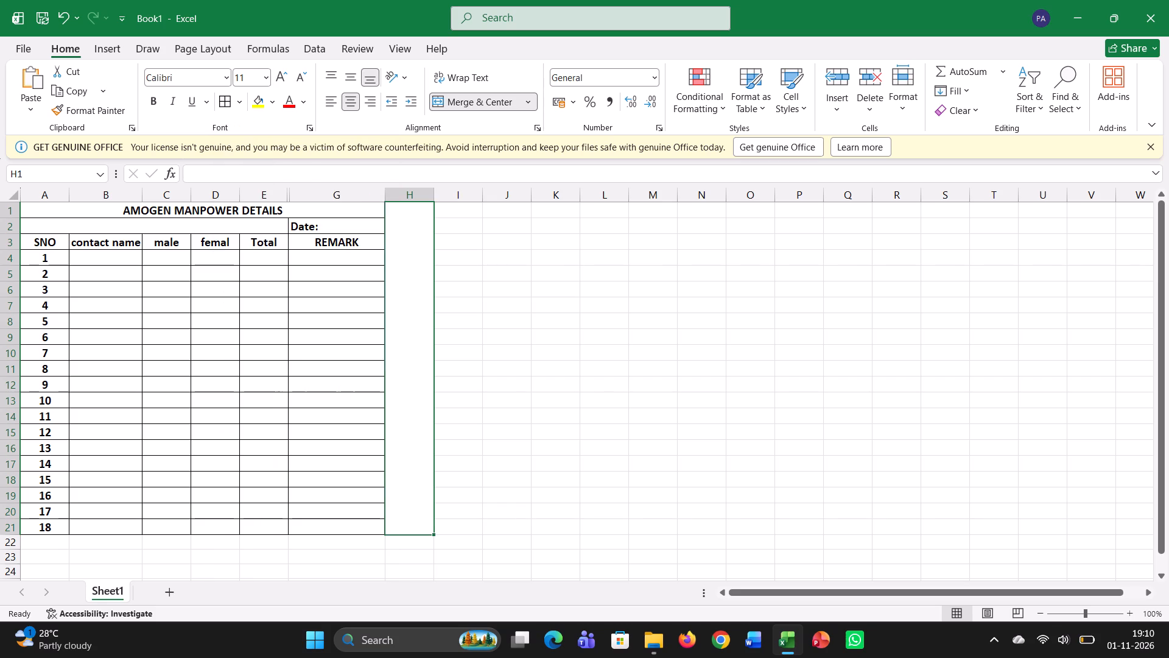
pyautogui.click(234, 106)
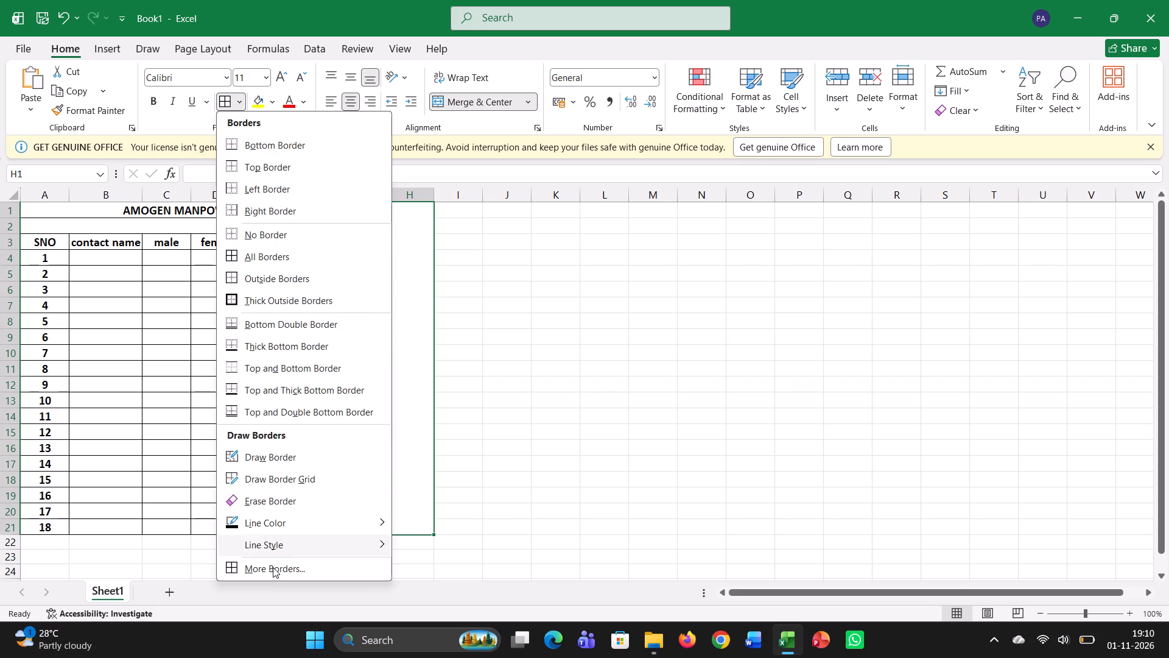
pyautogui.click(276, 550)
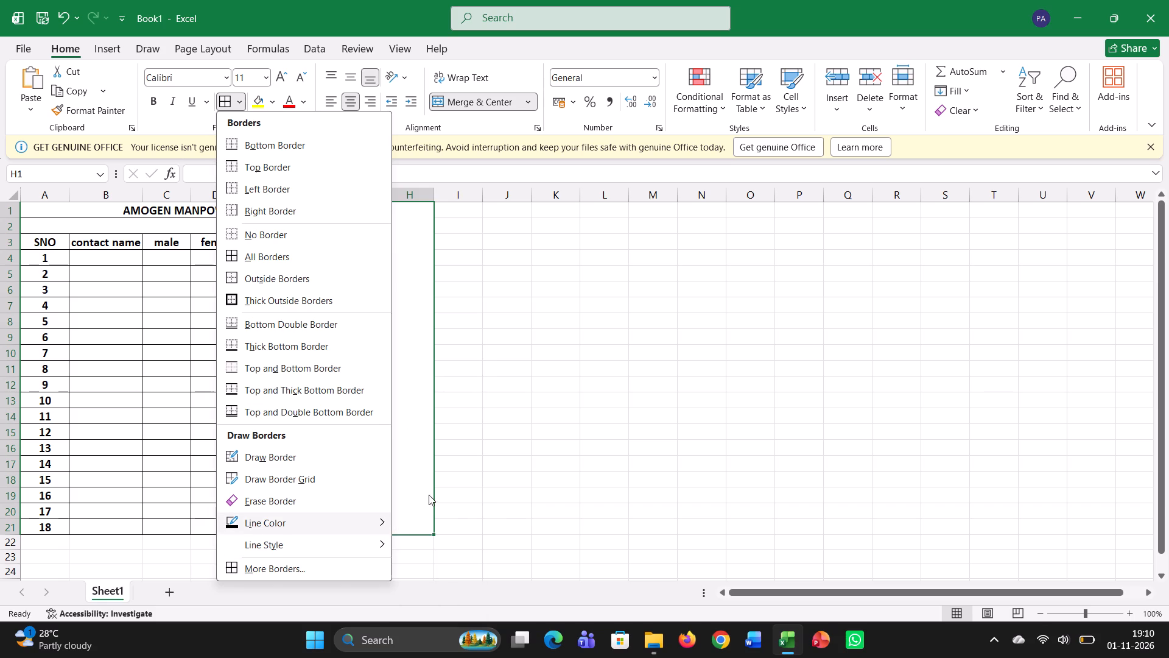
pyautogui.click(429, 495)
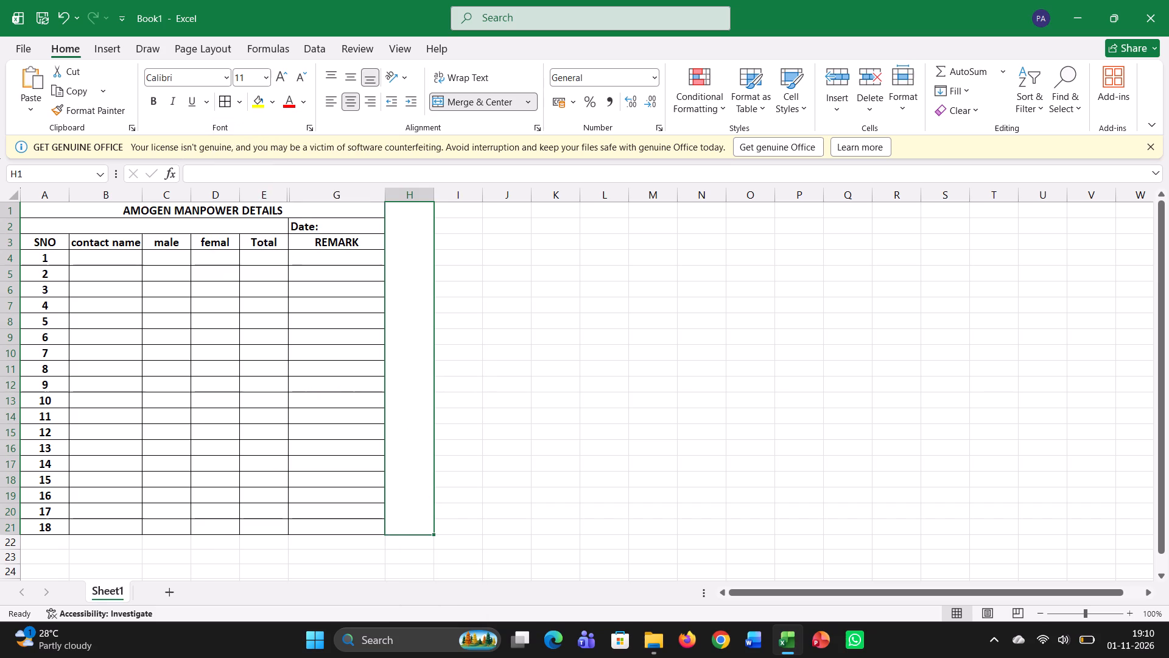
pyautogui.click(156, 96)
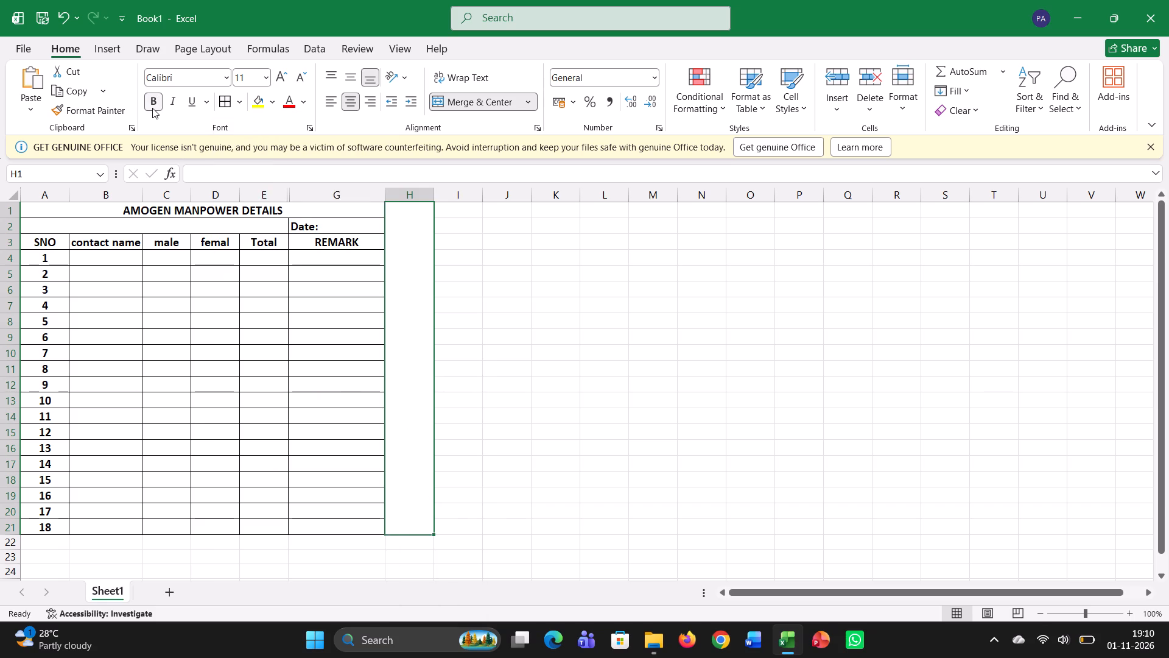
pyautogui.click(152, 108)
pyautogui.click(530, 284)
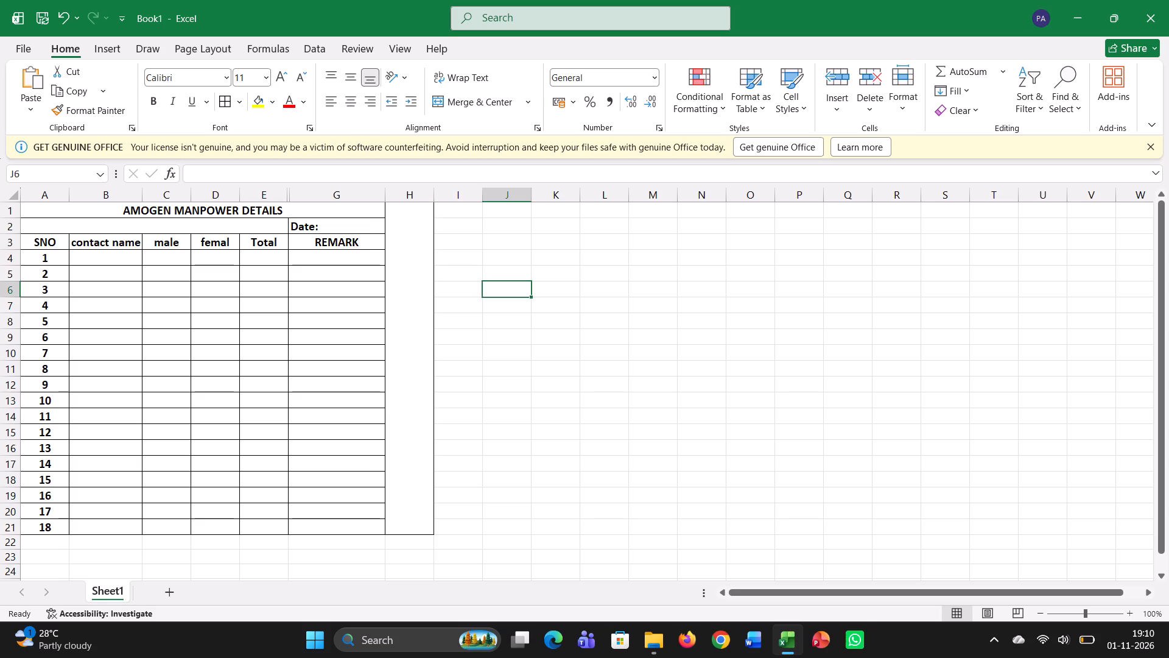
# Narrow column H to a thin strip alongside the REMARK column.
pyautogui.moveTo(434, 196); pyautogui.dragTo(399, 205)
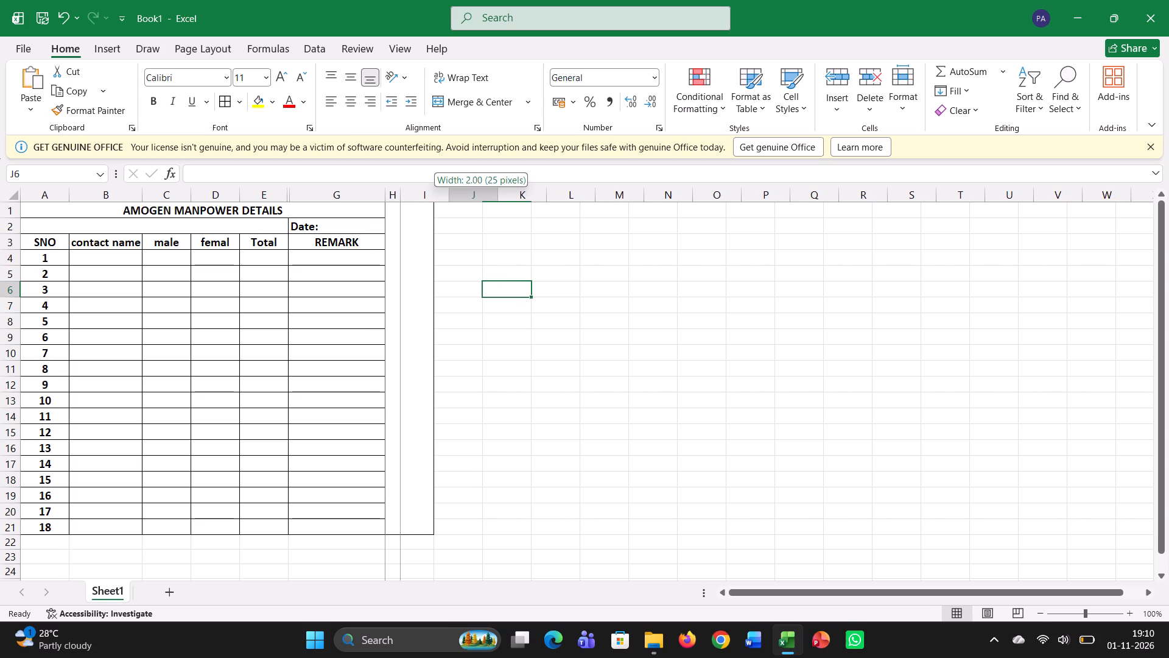
pyautogui.moveTo(399, 205); pyautogui.dragTo(396, 207)
pyautogui.click(542, 325)
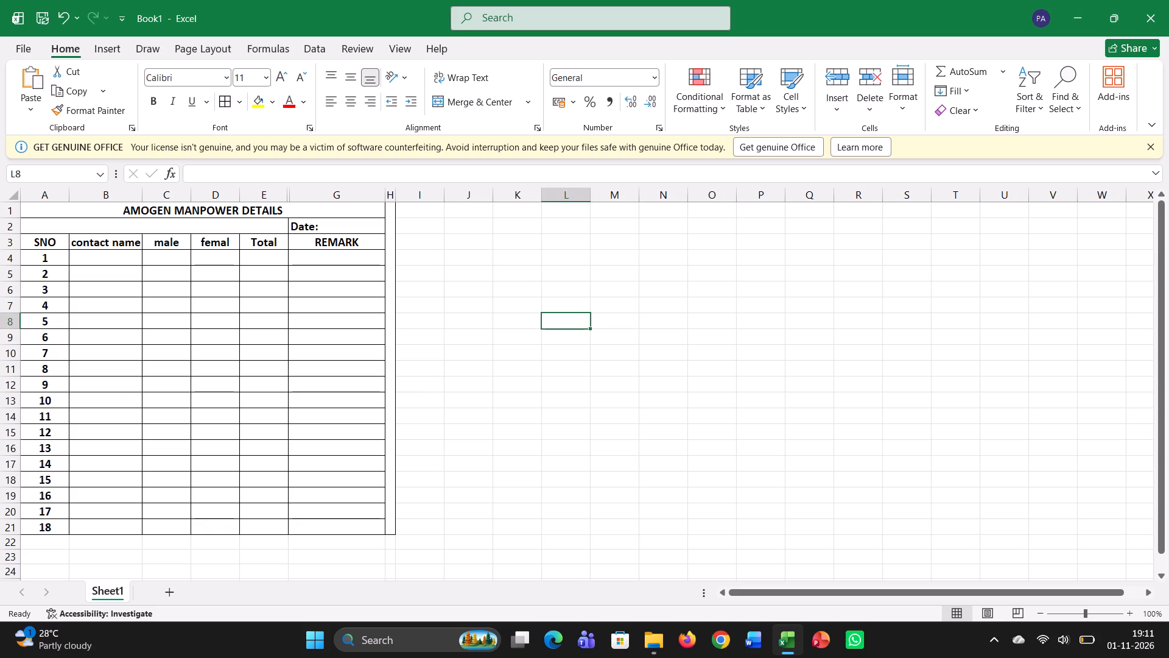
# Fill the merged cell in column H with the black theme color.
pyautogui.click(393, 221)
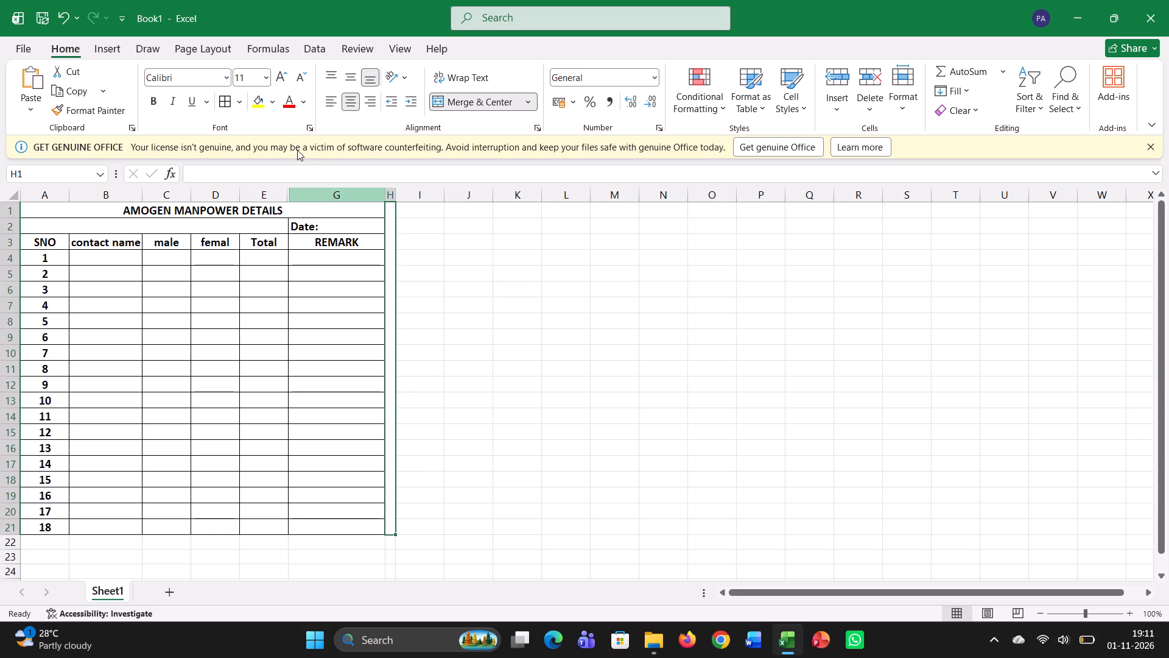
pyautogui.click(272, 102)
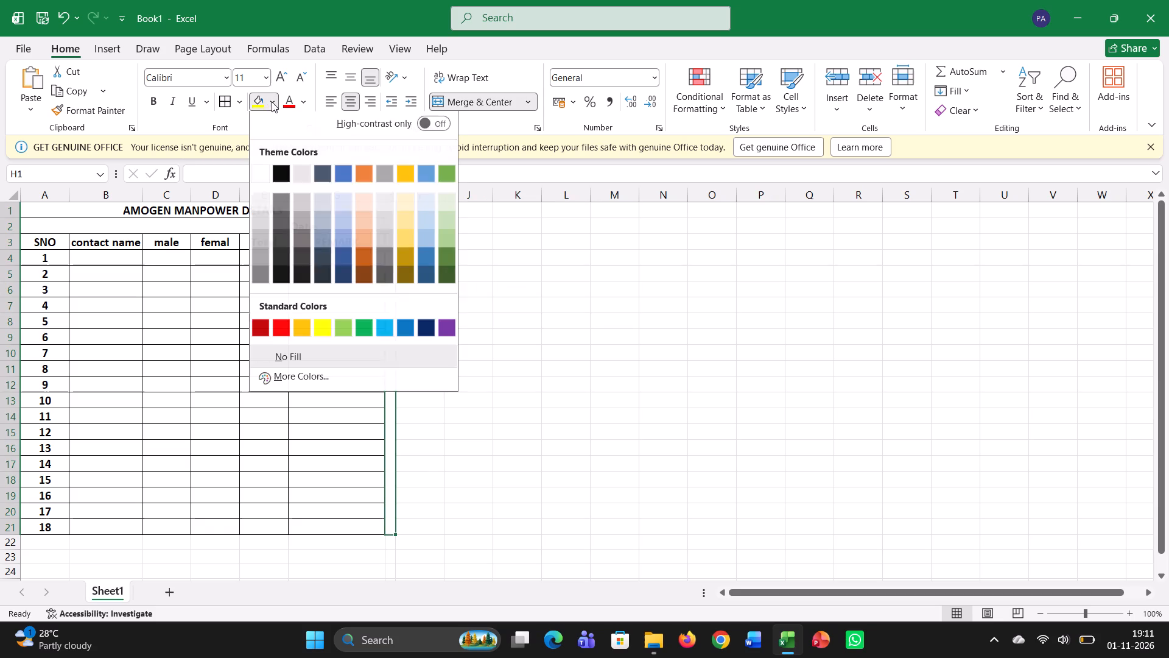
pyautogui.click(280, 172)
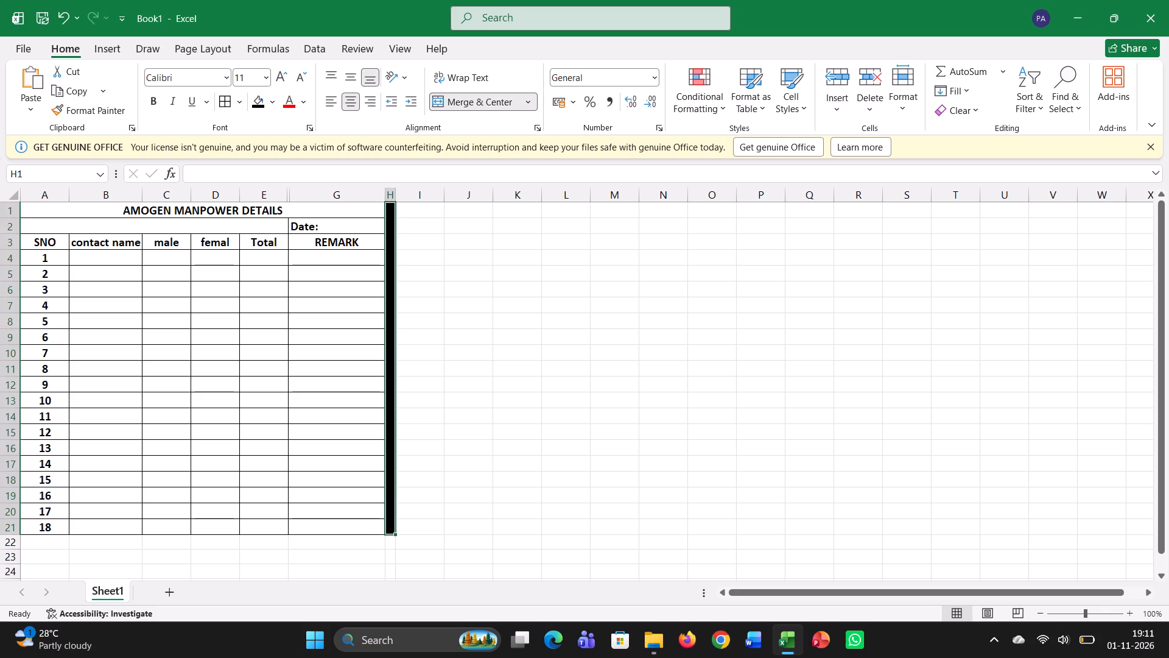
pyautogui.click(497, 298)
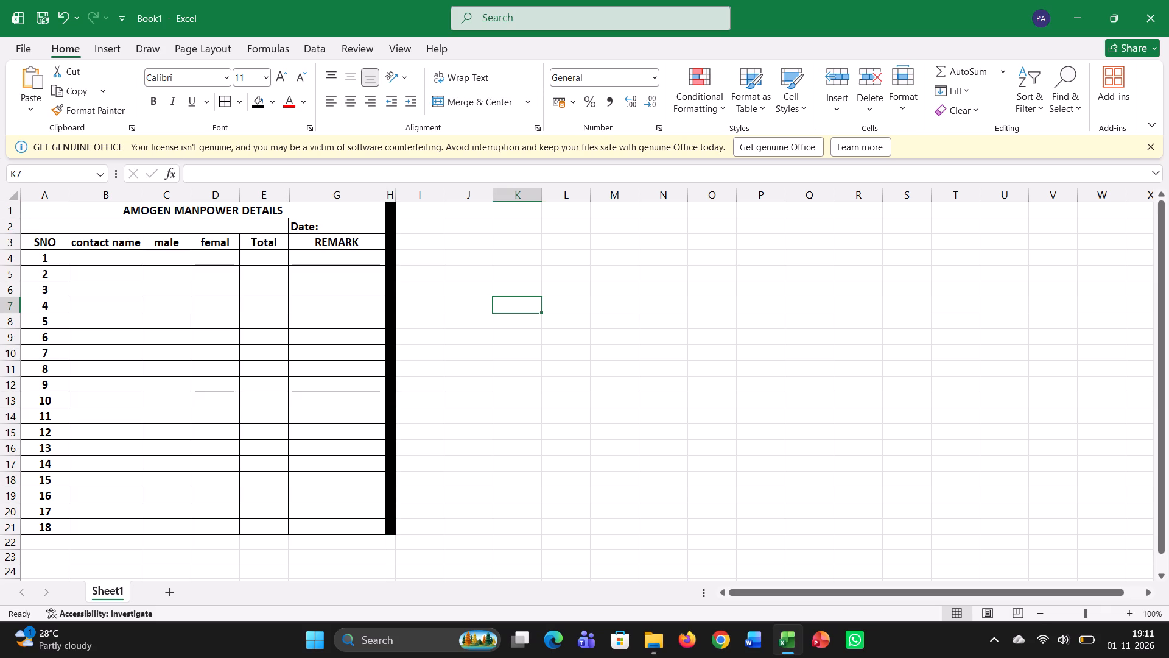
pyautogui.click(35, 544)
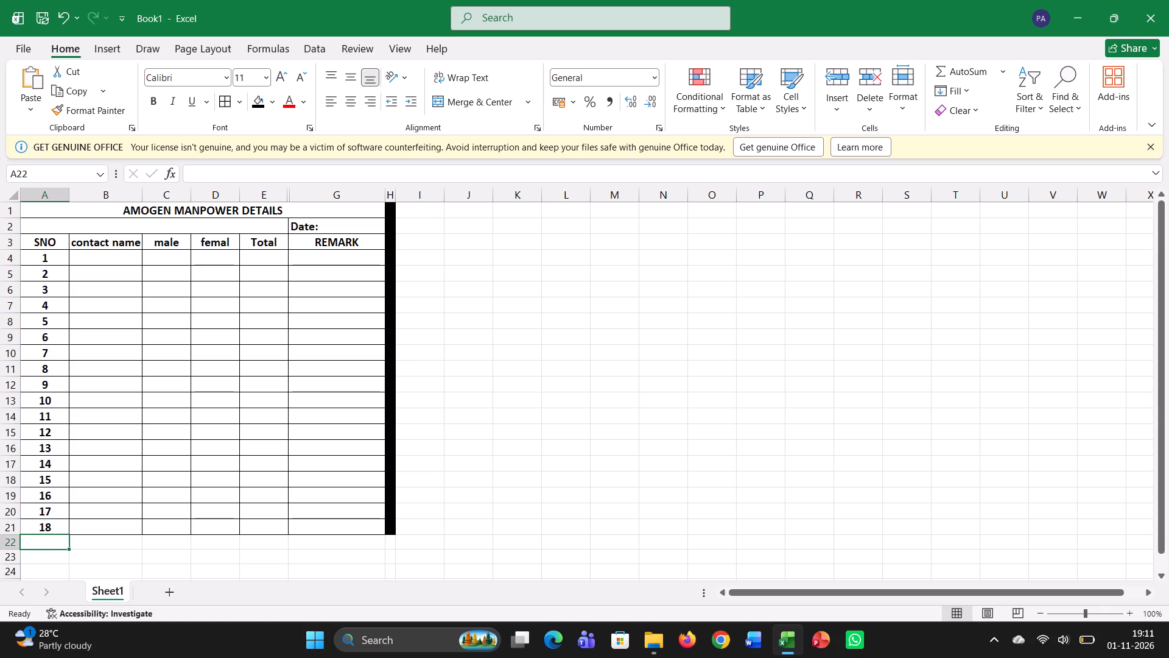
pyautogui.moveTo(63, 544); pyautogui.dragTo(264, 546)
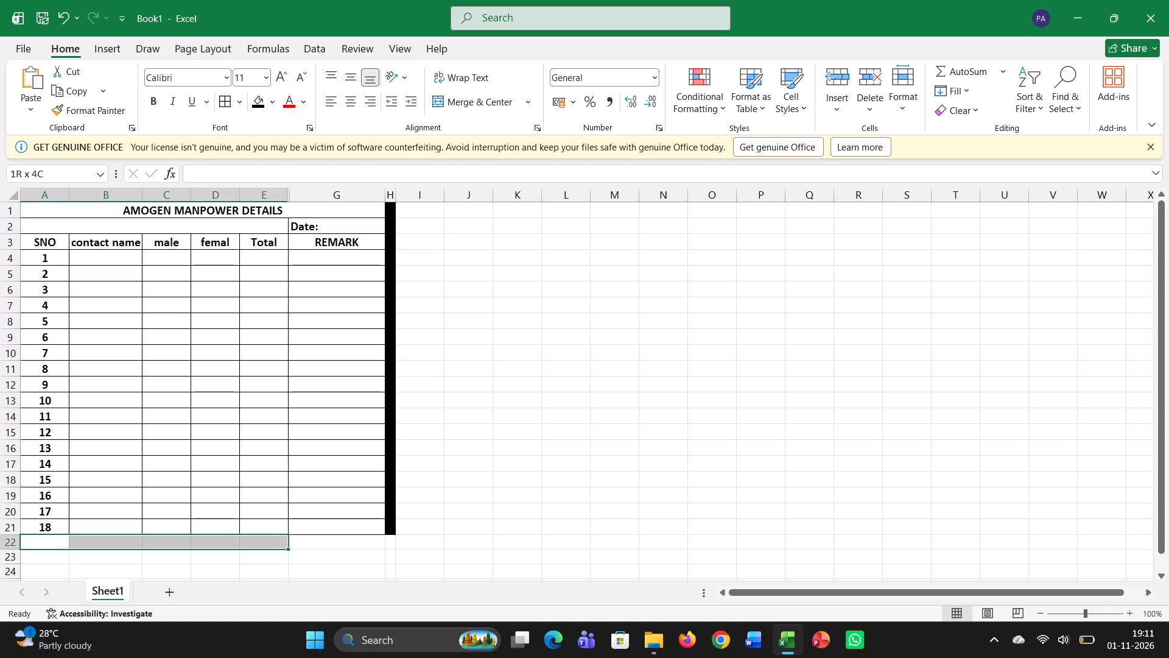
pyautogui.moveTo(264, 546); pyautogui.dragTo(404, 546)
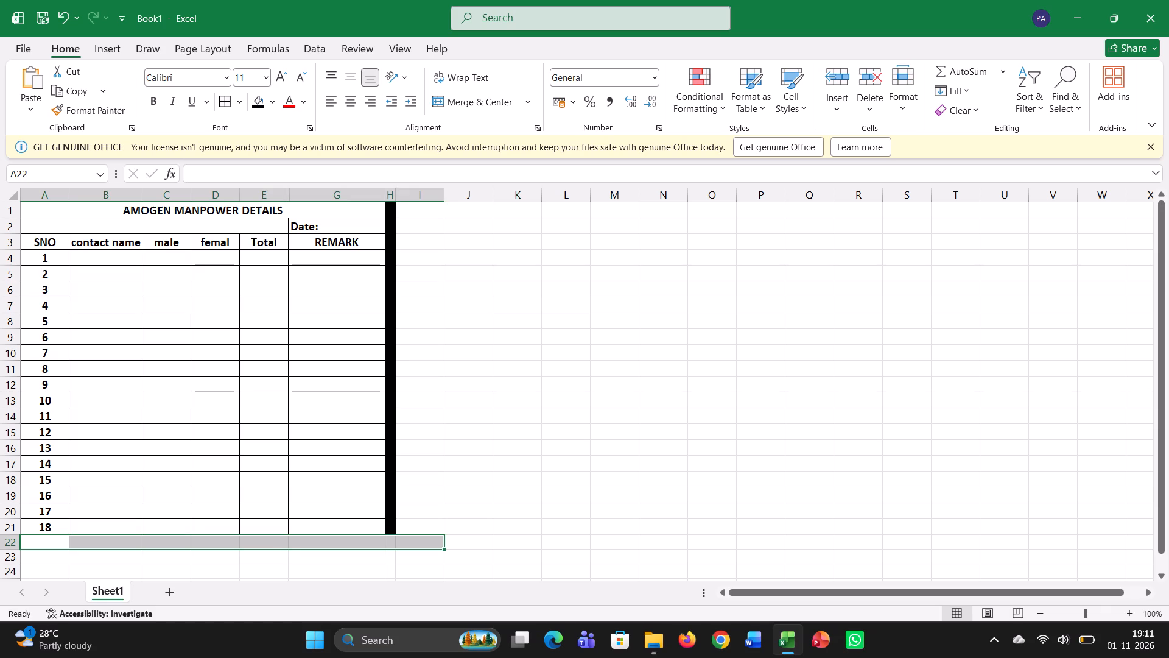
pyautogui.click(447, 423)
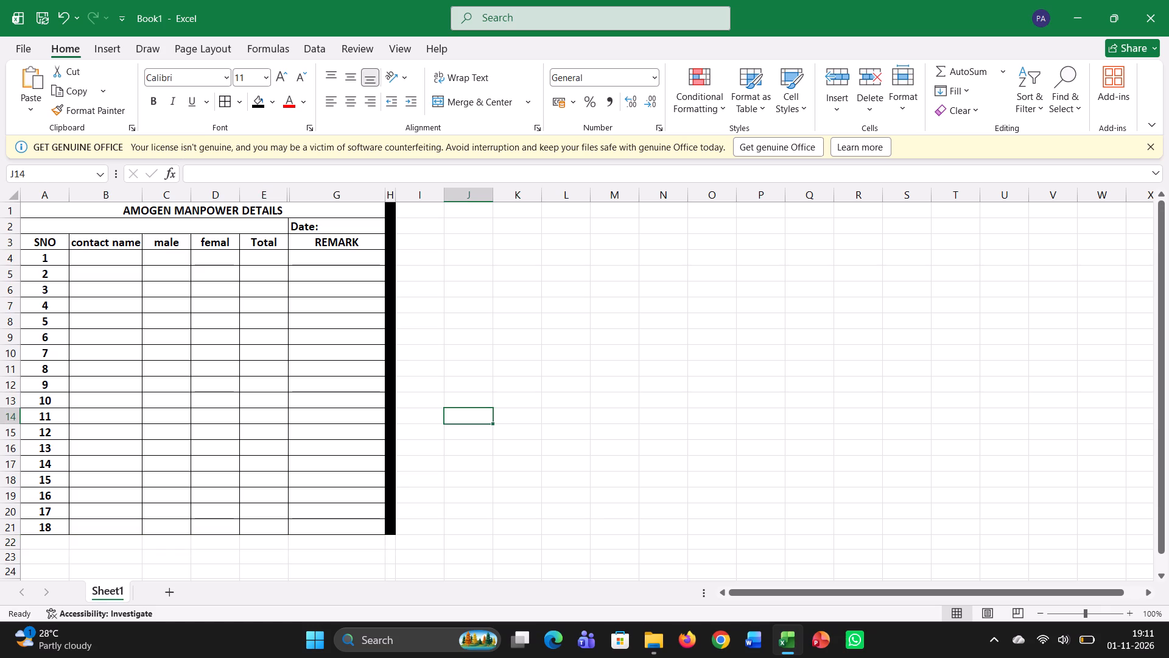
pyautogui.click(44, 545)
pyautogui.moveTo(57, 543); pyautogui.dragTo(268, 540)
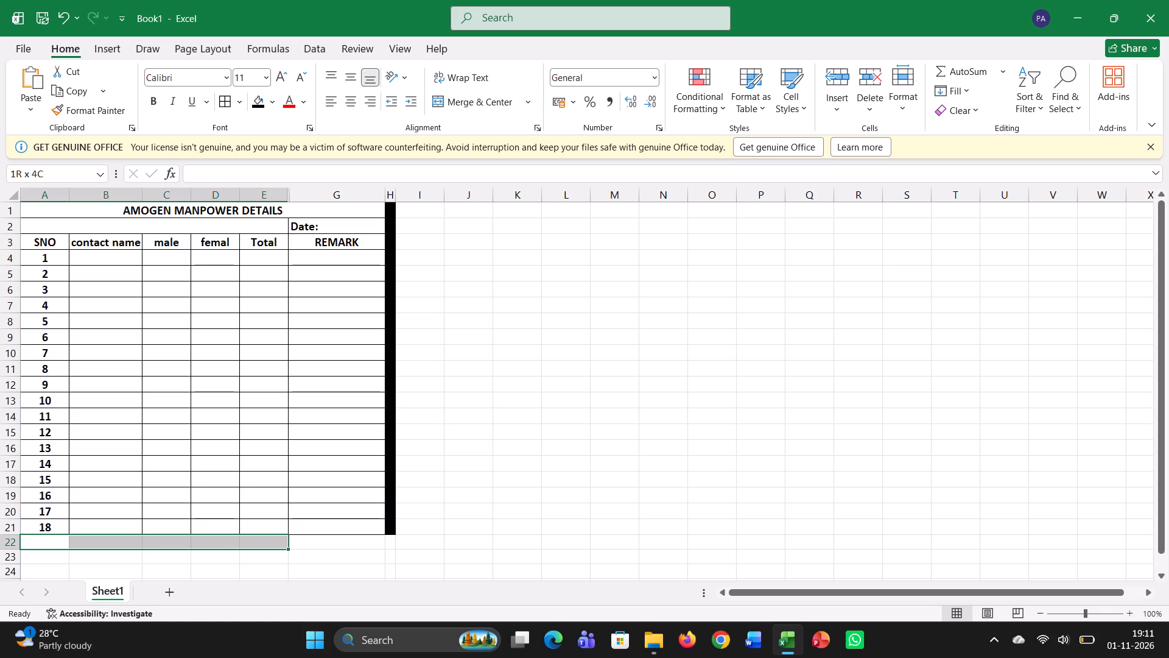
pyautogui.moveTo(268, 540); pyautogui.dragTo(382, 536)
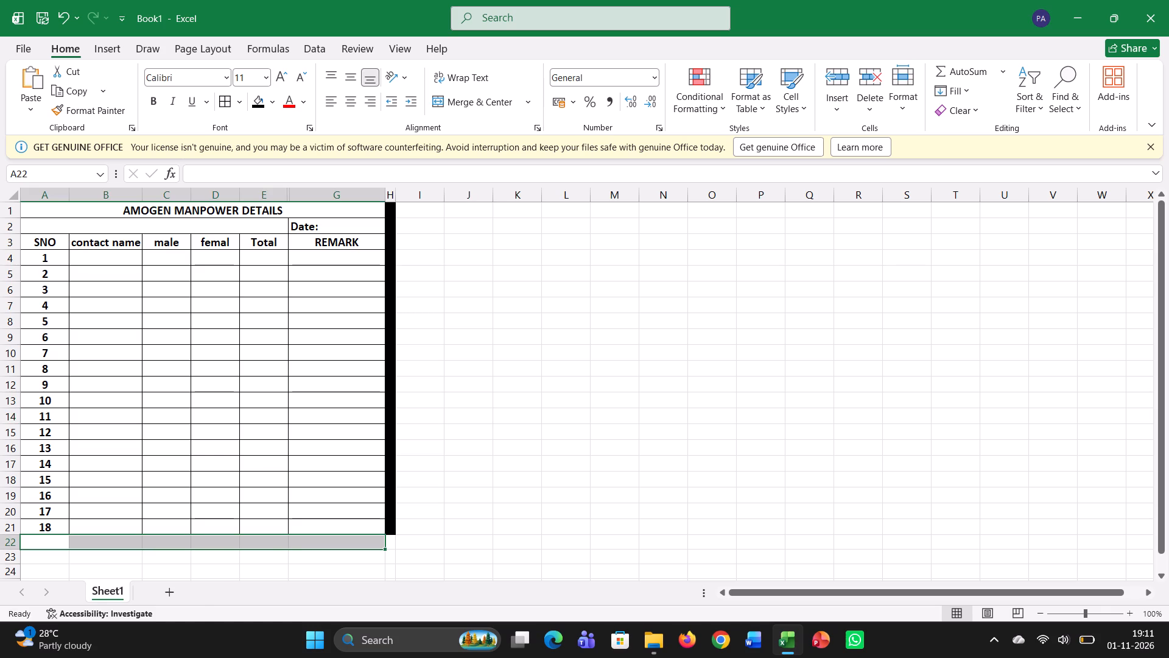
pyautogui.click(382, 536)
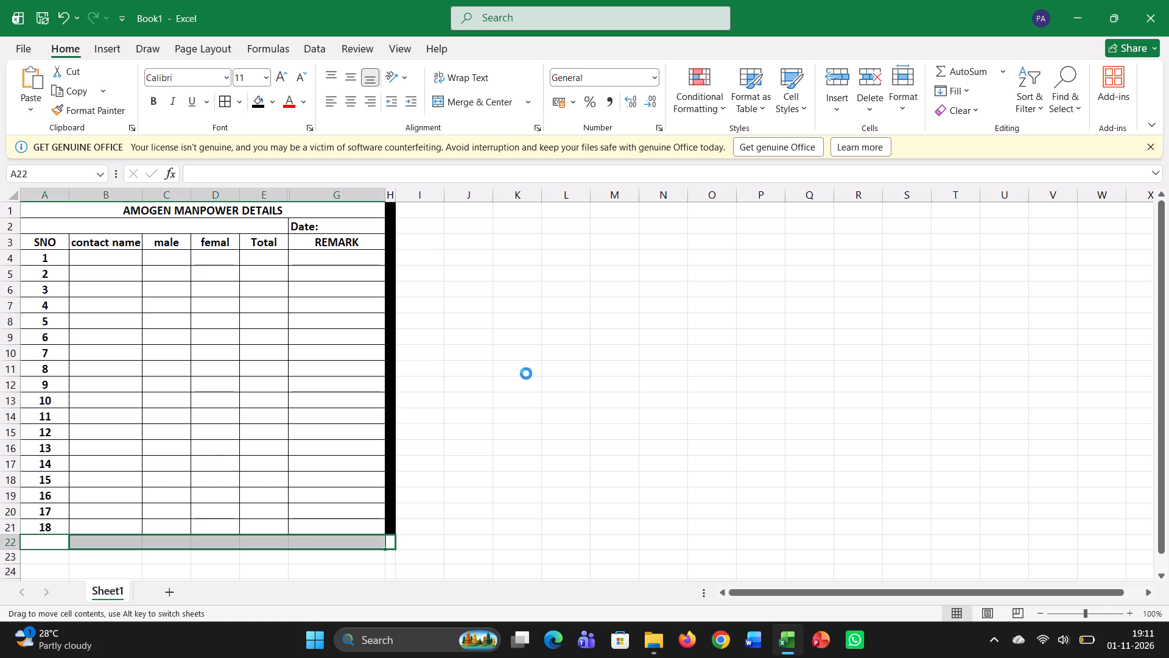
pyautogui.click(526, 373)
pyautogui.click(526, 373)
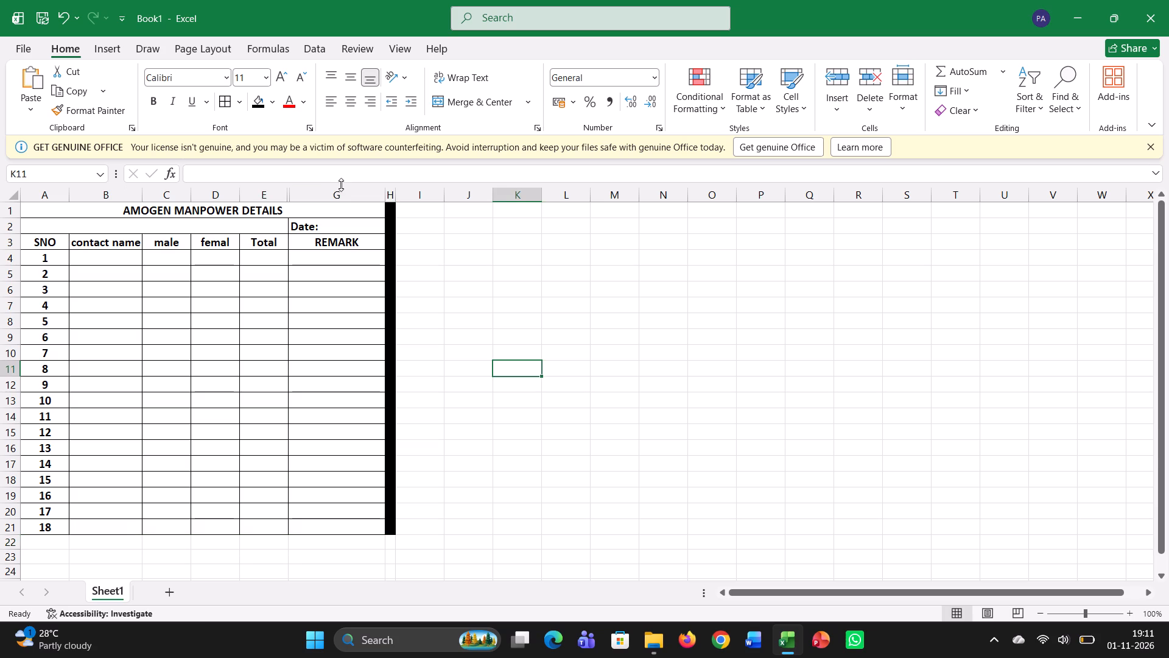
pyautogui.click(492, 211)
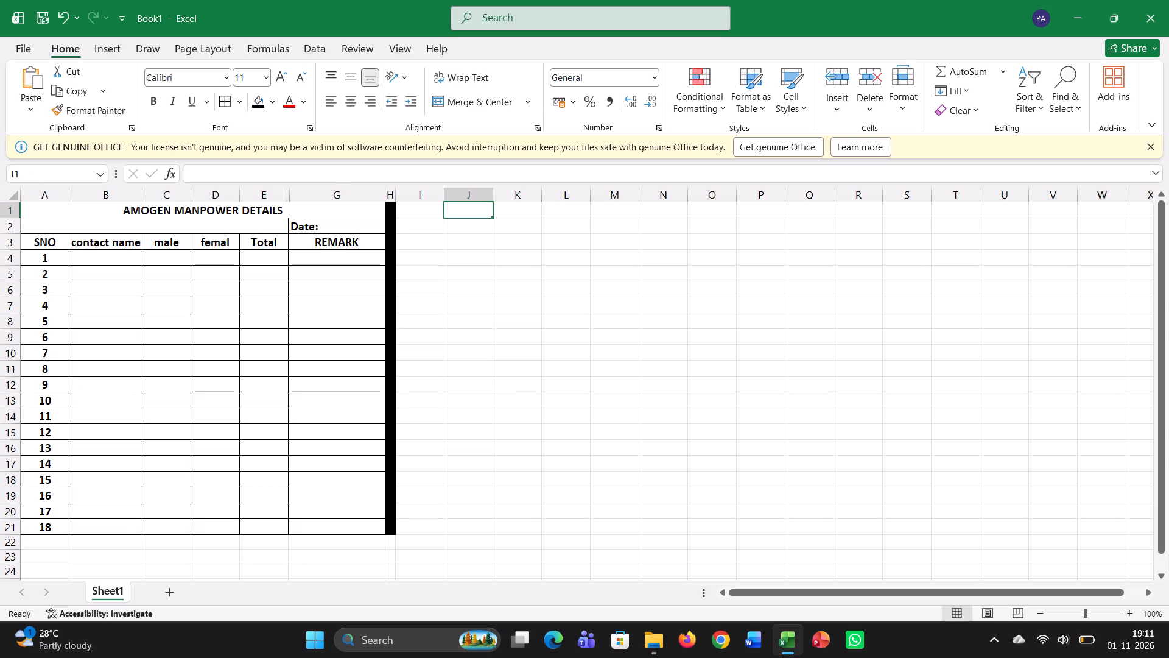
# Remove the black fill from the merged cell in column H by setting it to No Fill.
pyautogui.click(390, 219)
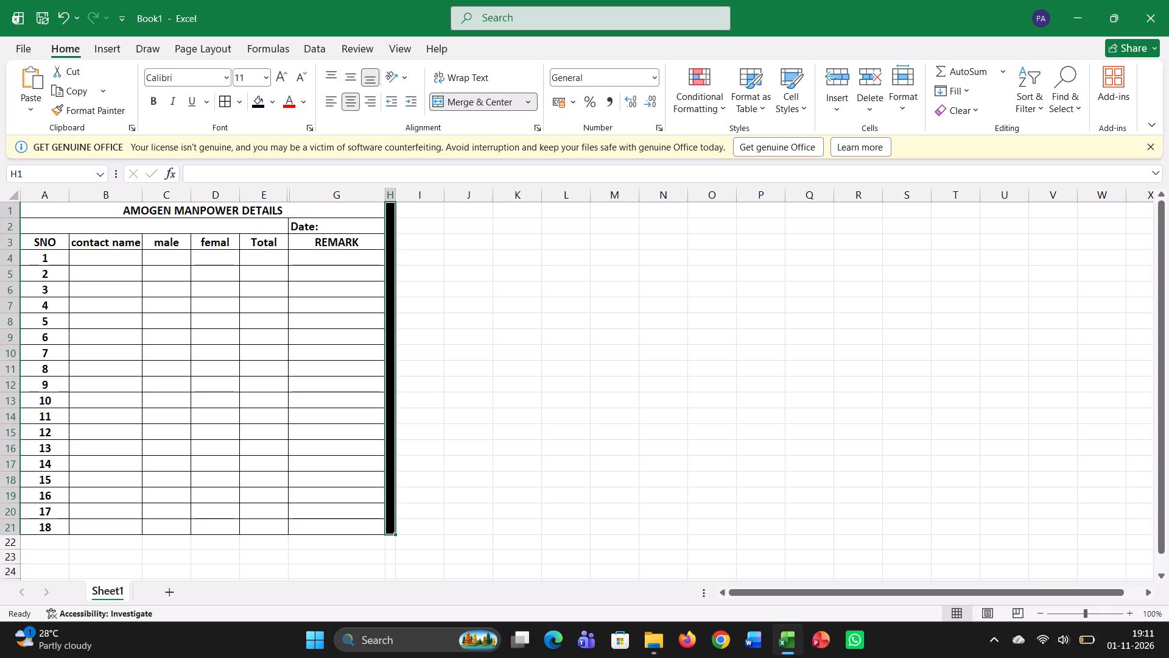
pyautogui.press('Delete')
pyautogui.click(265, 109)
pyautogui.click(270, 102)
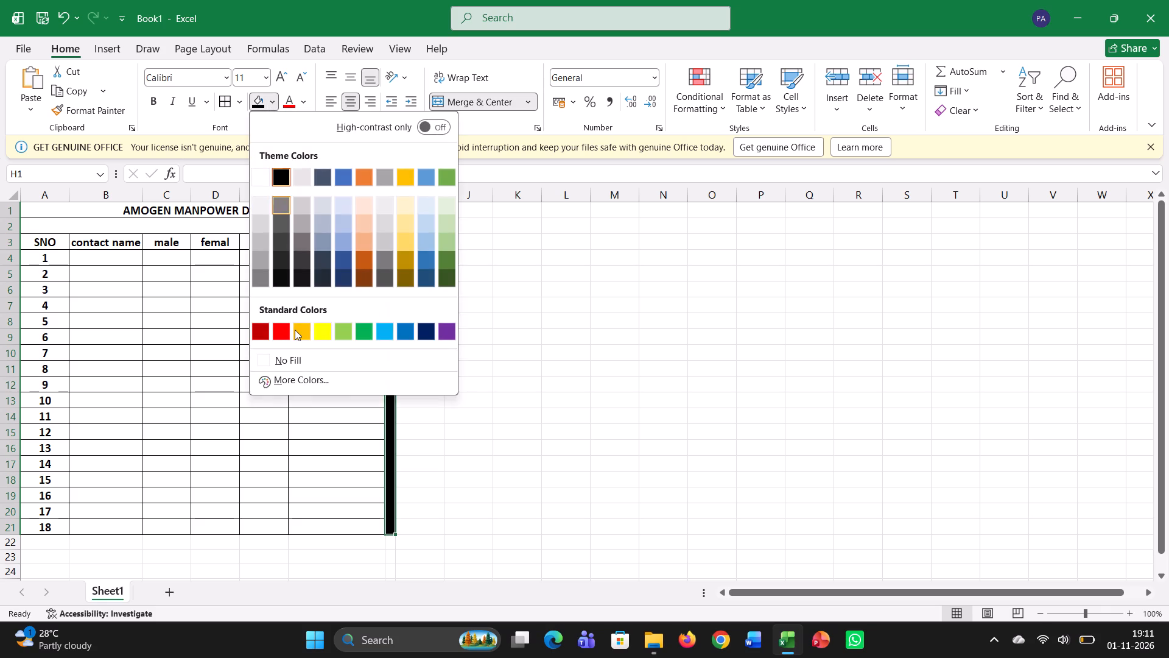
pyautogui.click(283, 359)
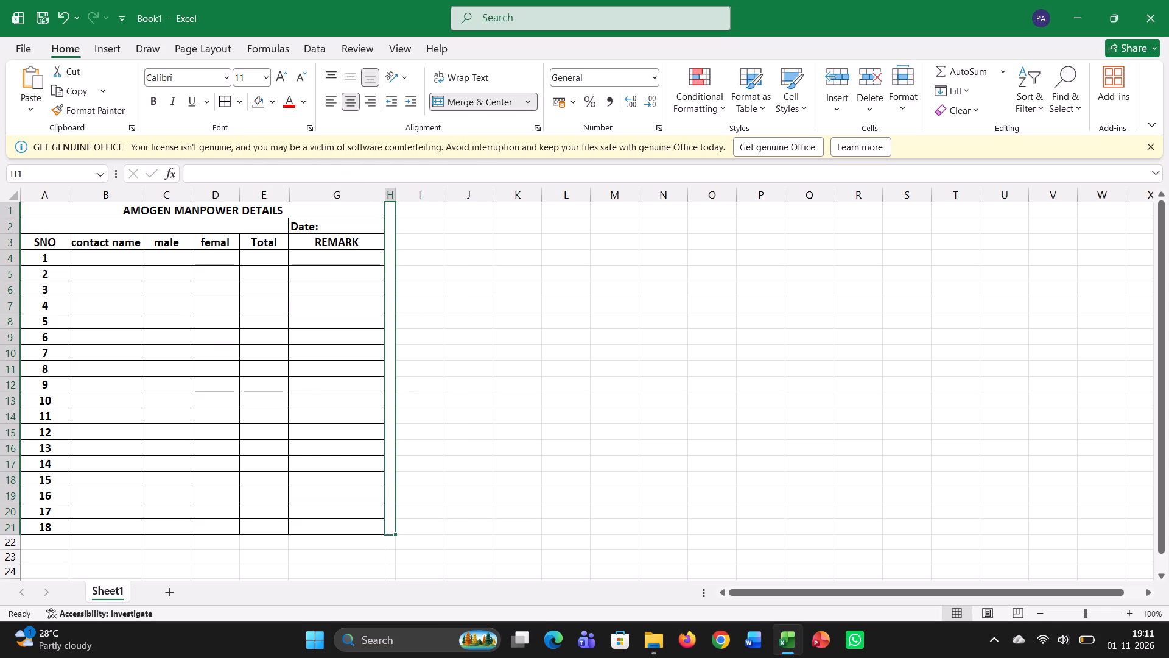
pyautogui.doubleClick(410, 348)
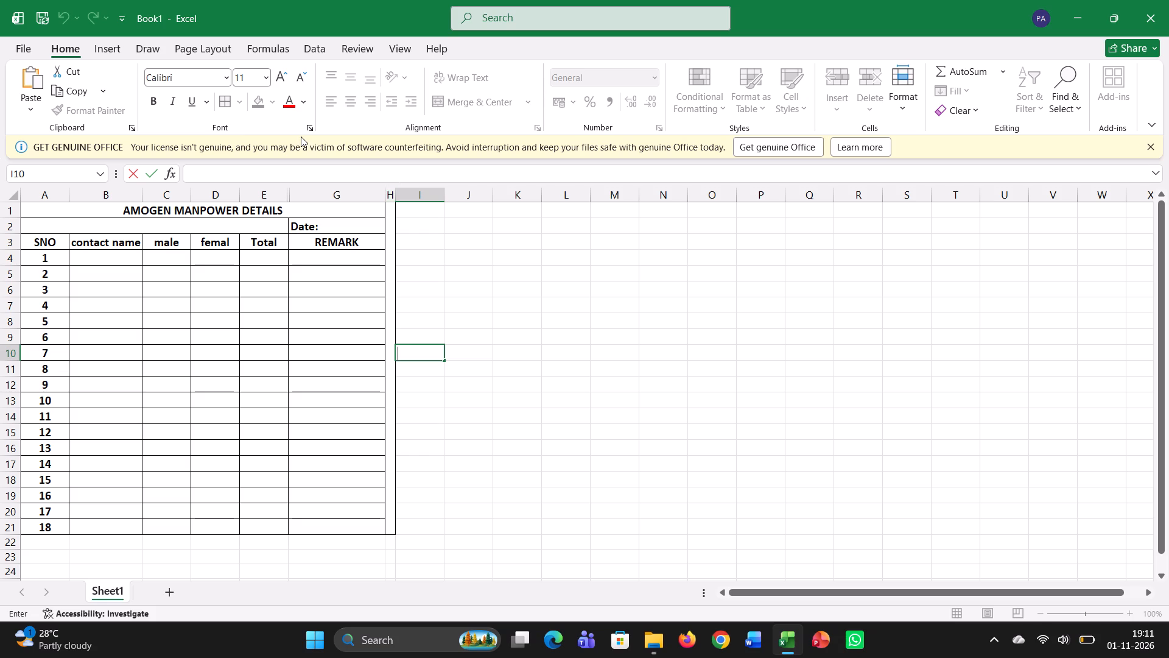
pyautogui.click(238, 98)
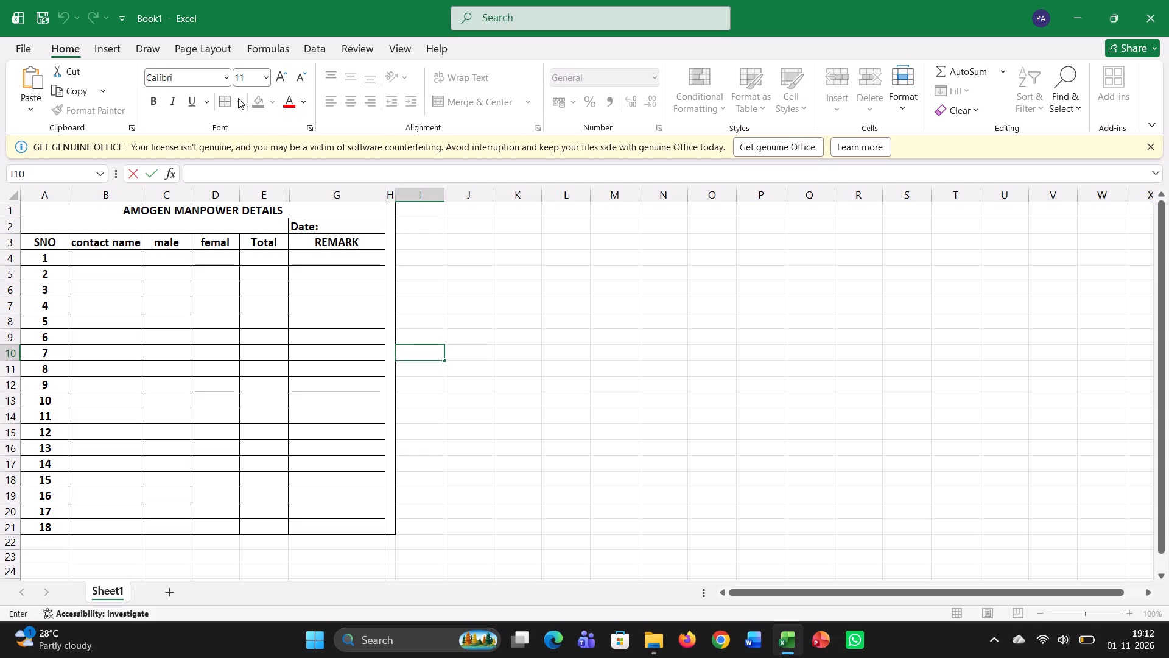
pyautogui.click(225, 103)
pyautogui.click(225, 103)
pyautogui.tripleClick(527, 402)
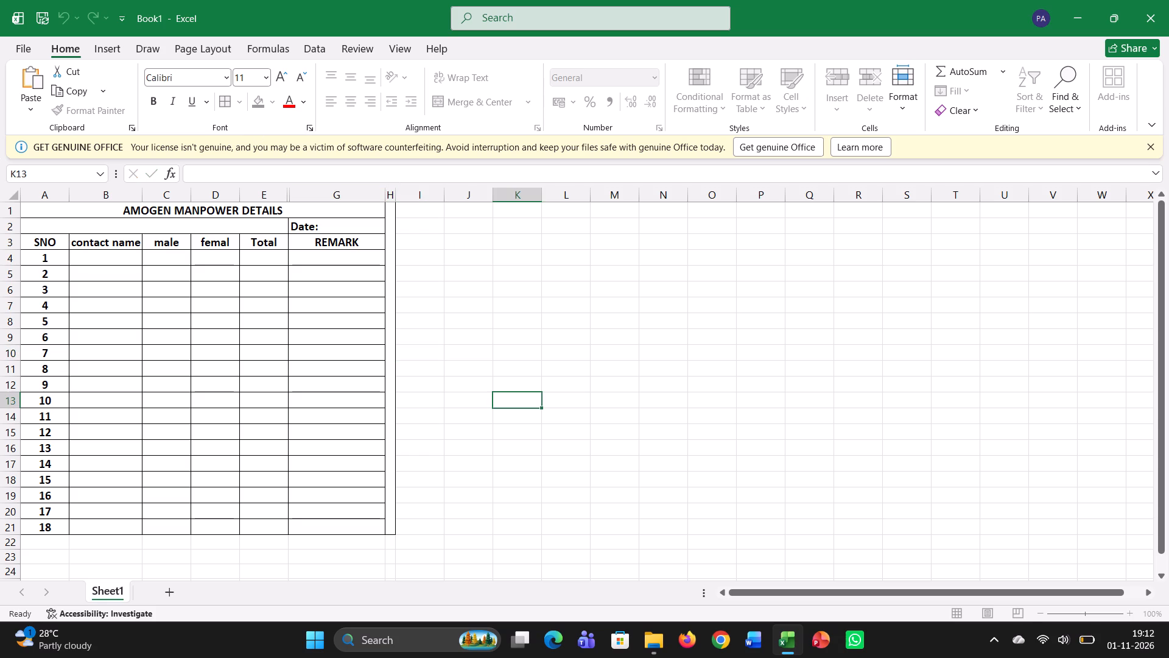
# Apply a Bottom Border and a Top Border to cell G10 in the REMARK column.
pyautogui.click(376, 346)
pyautogui.click(233, 99)
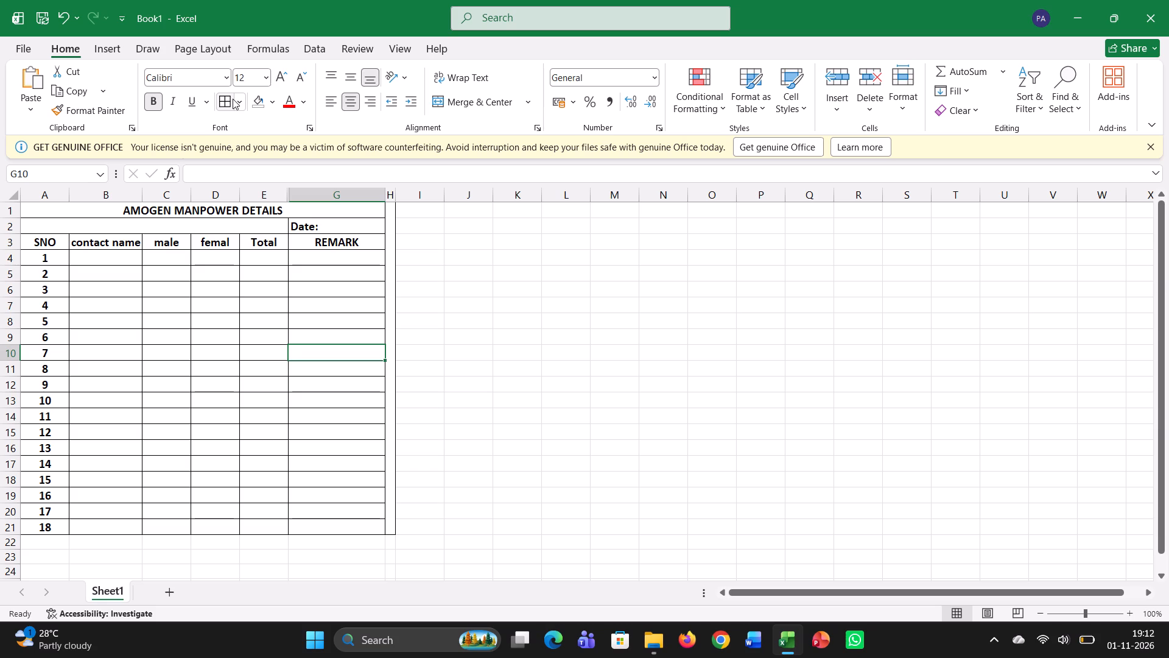
pyautogui.click(239, 99)
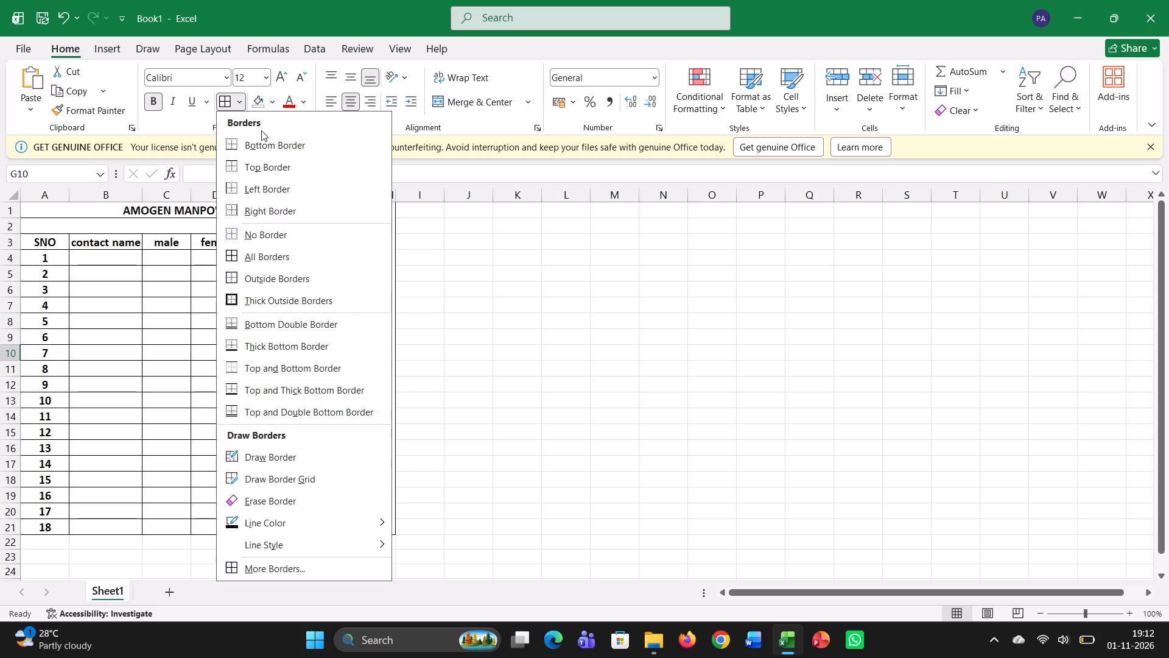
pyautogui.click(270, 142)
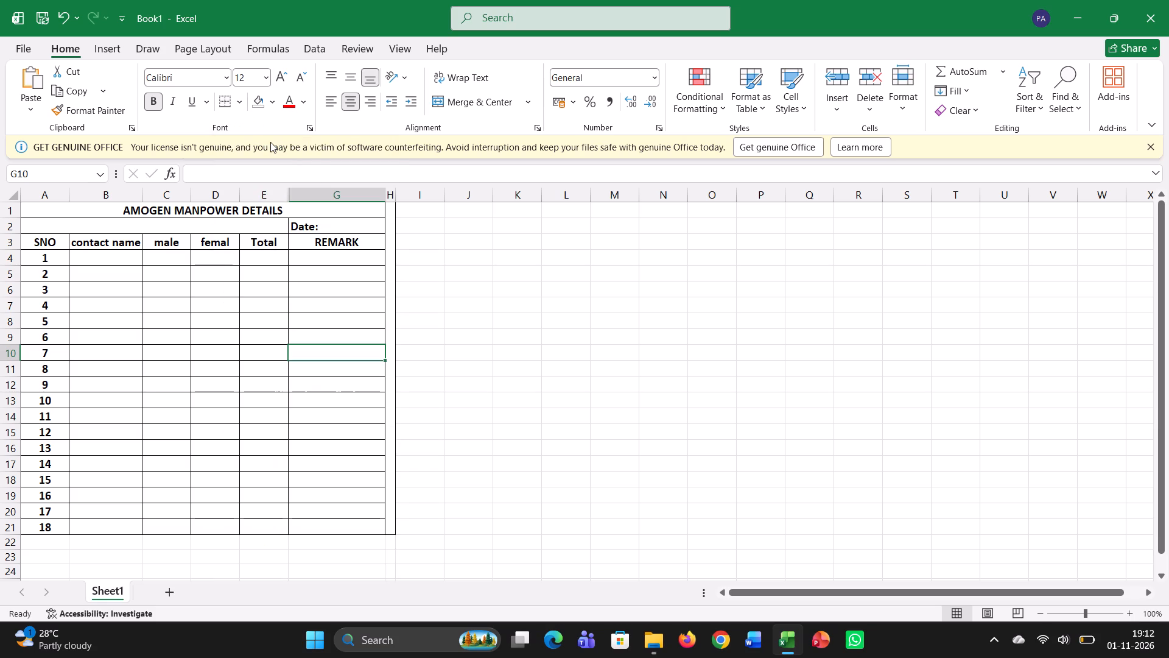
pyautogui.click(238, 100)
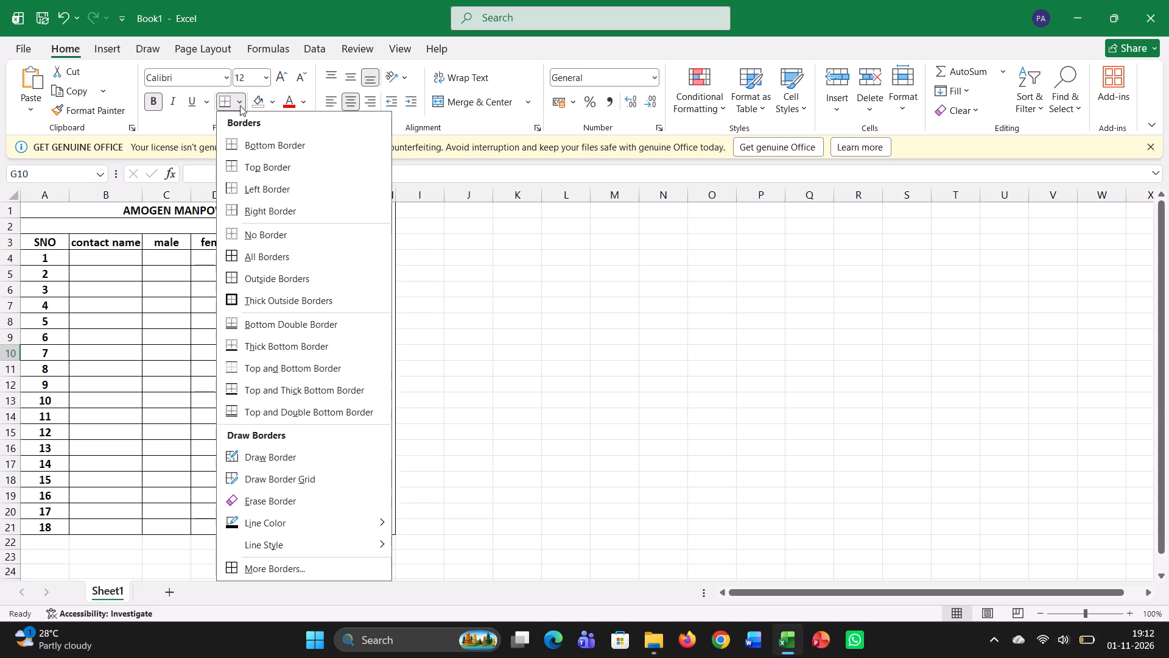
pyautogui.click(258, 164)
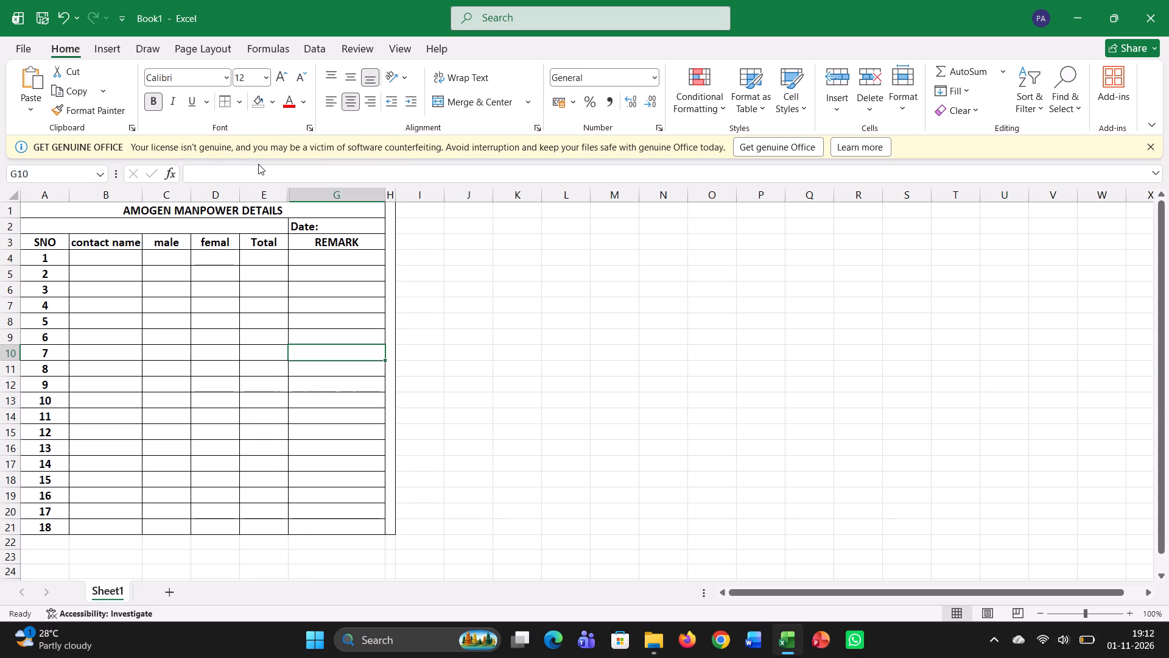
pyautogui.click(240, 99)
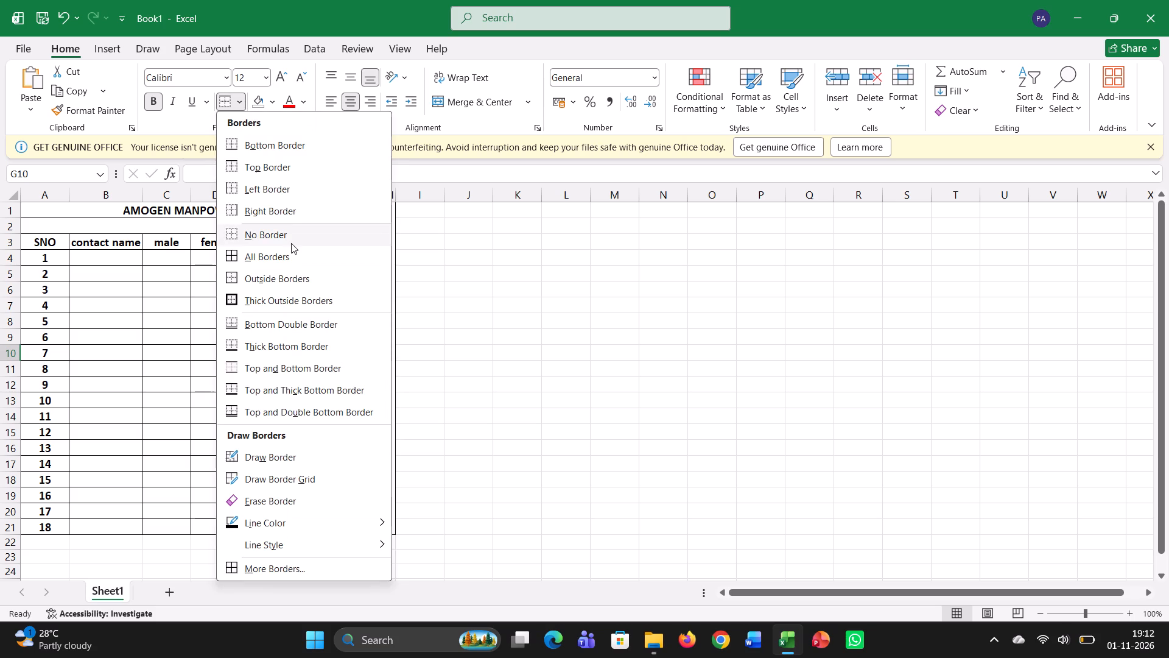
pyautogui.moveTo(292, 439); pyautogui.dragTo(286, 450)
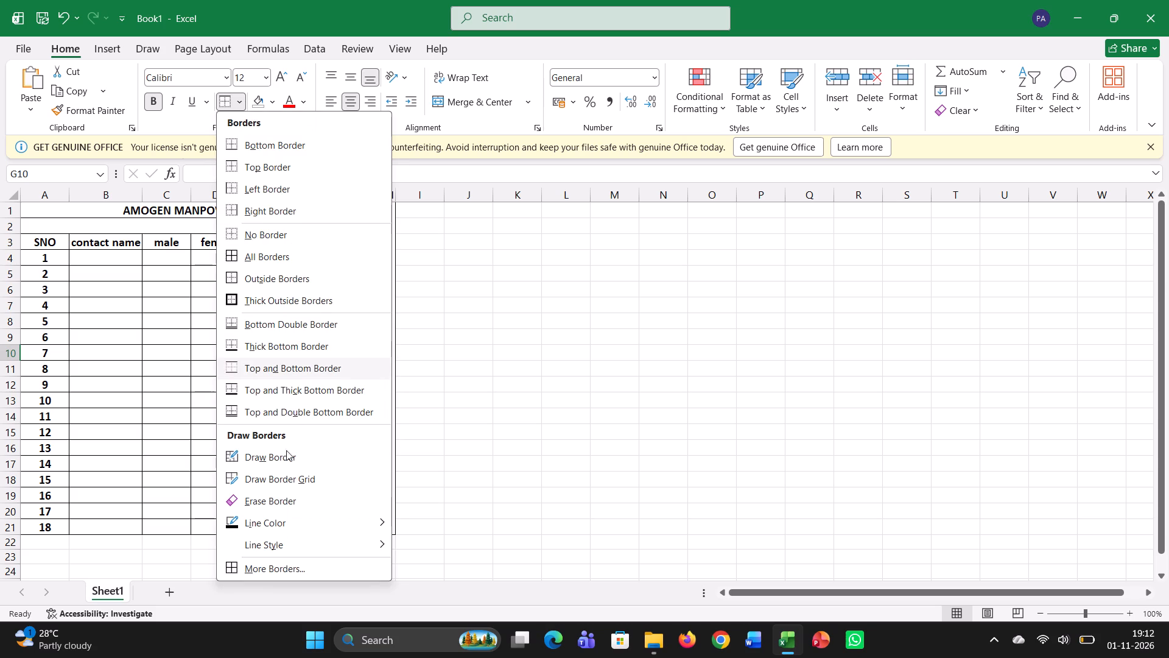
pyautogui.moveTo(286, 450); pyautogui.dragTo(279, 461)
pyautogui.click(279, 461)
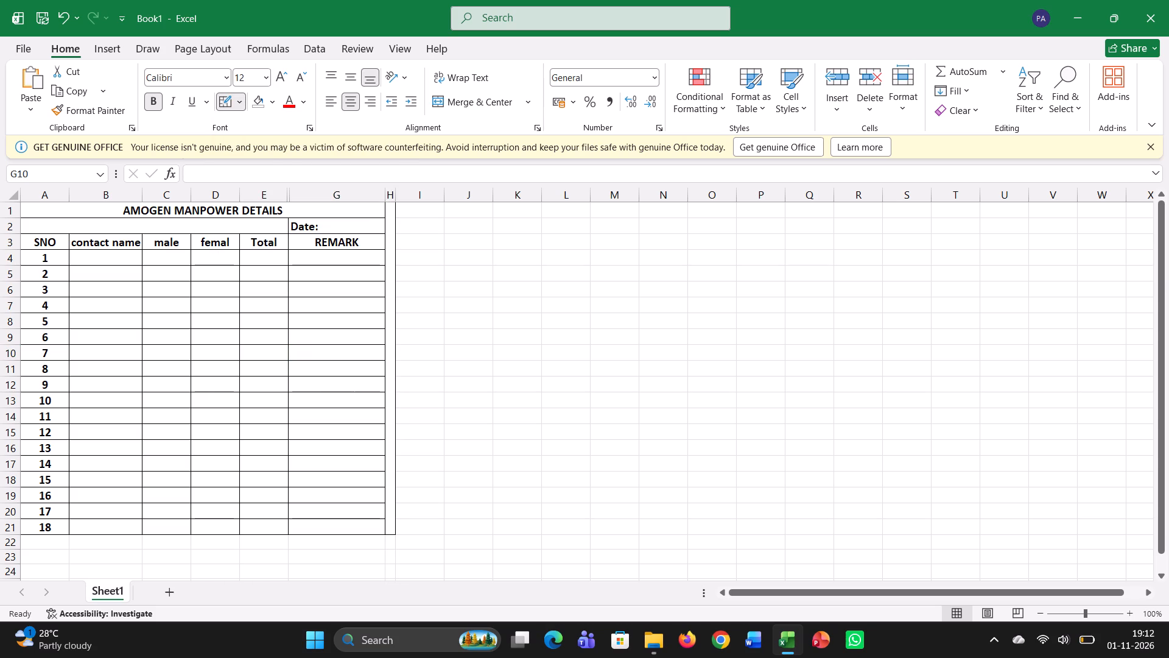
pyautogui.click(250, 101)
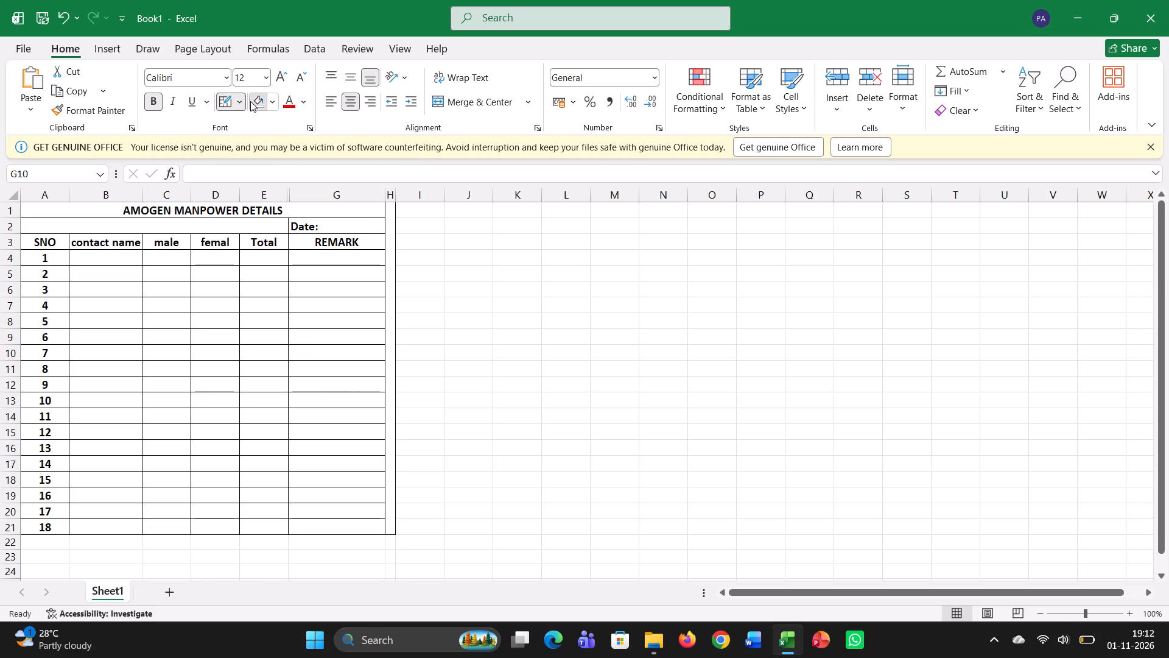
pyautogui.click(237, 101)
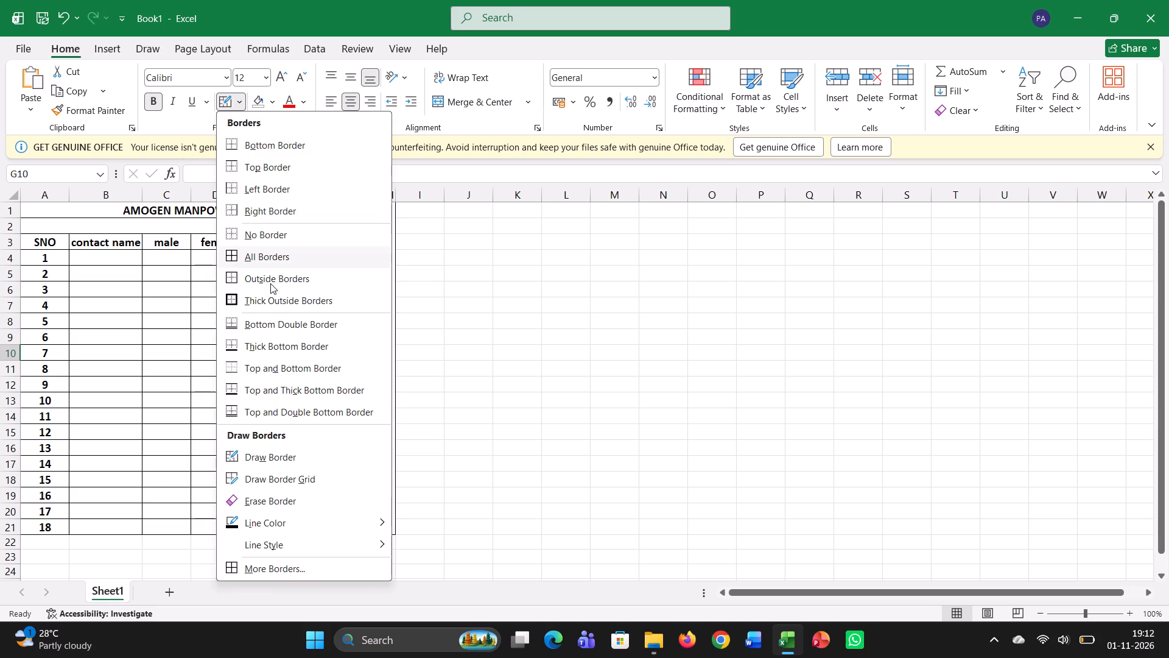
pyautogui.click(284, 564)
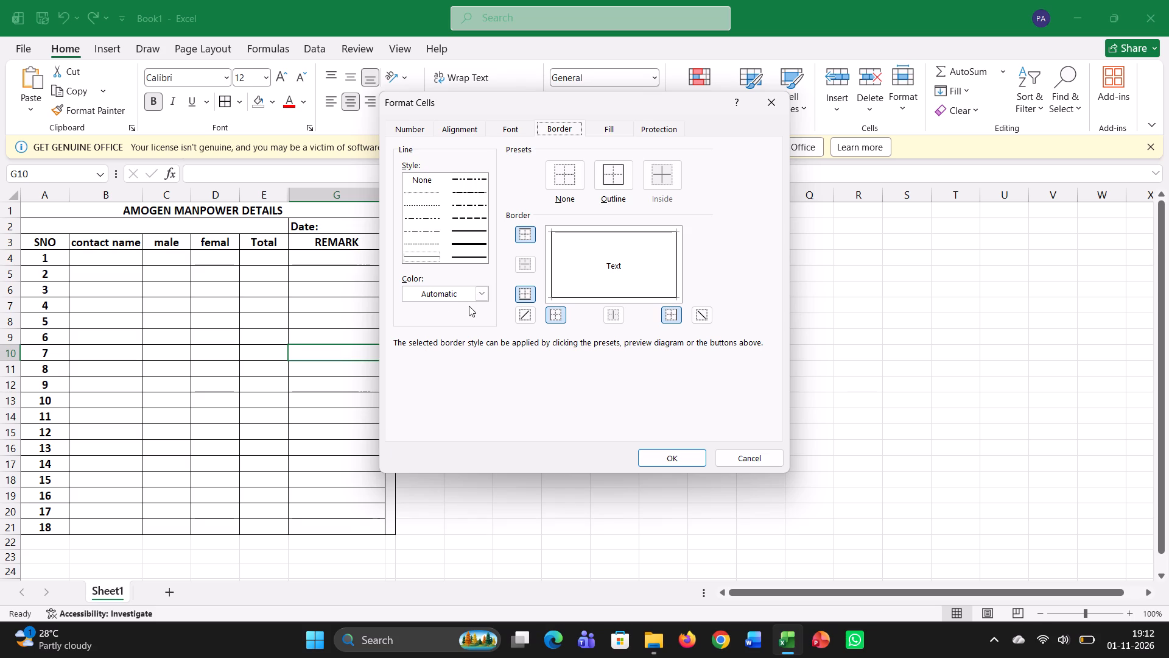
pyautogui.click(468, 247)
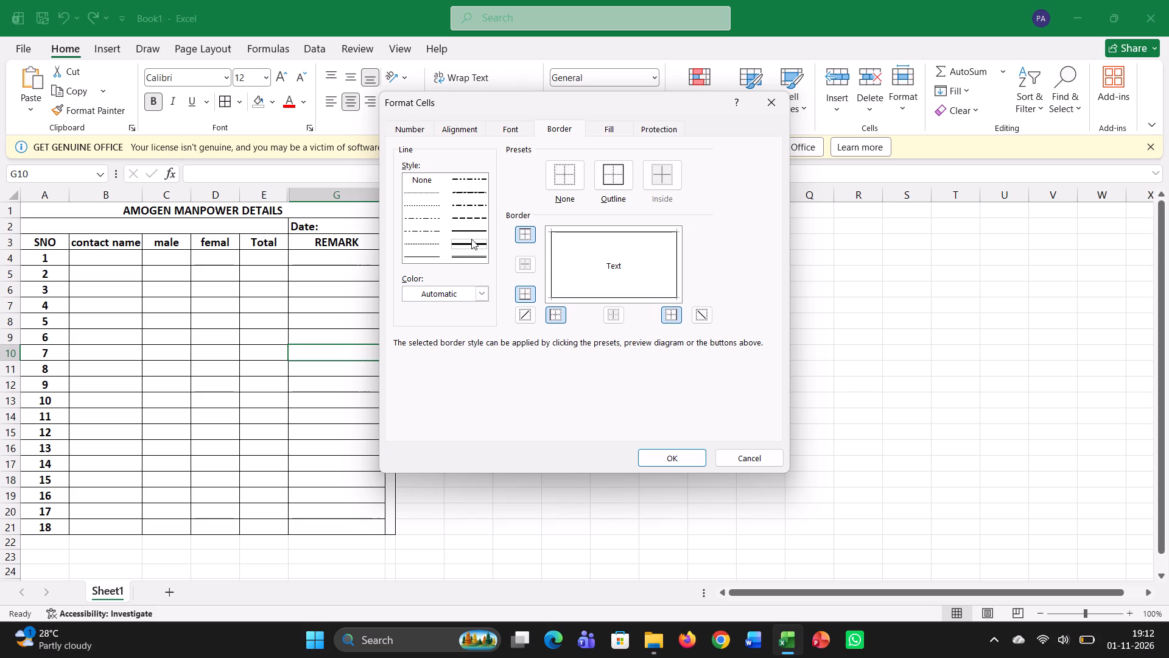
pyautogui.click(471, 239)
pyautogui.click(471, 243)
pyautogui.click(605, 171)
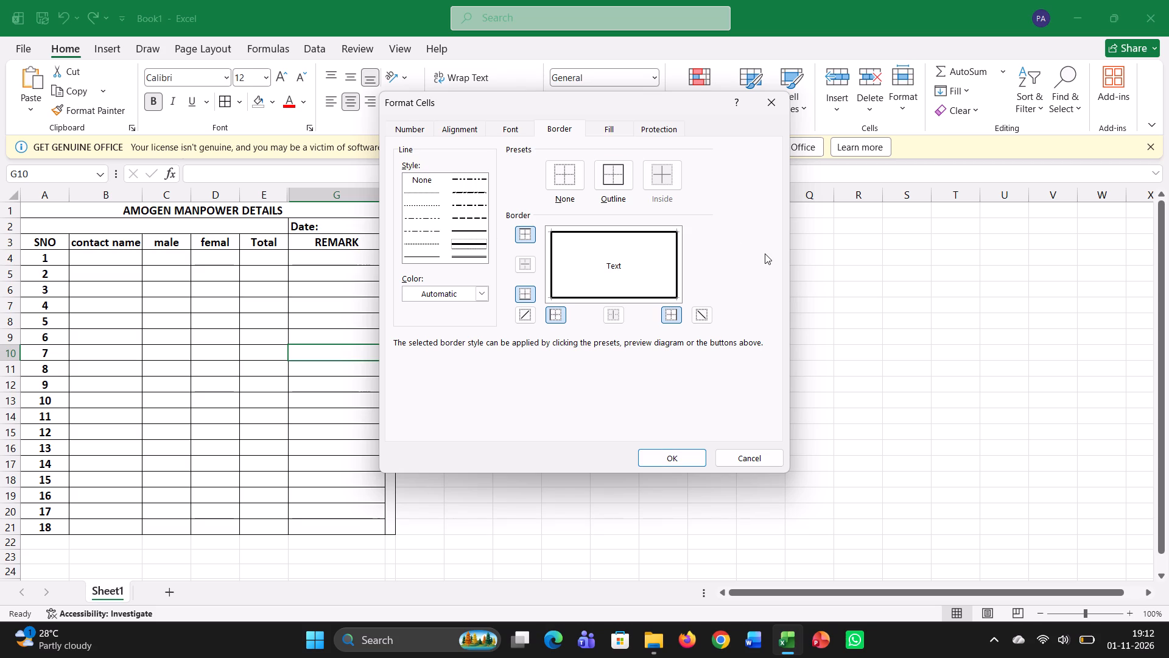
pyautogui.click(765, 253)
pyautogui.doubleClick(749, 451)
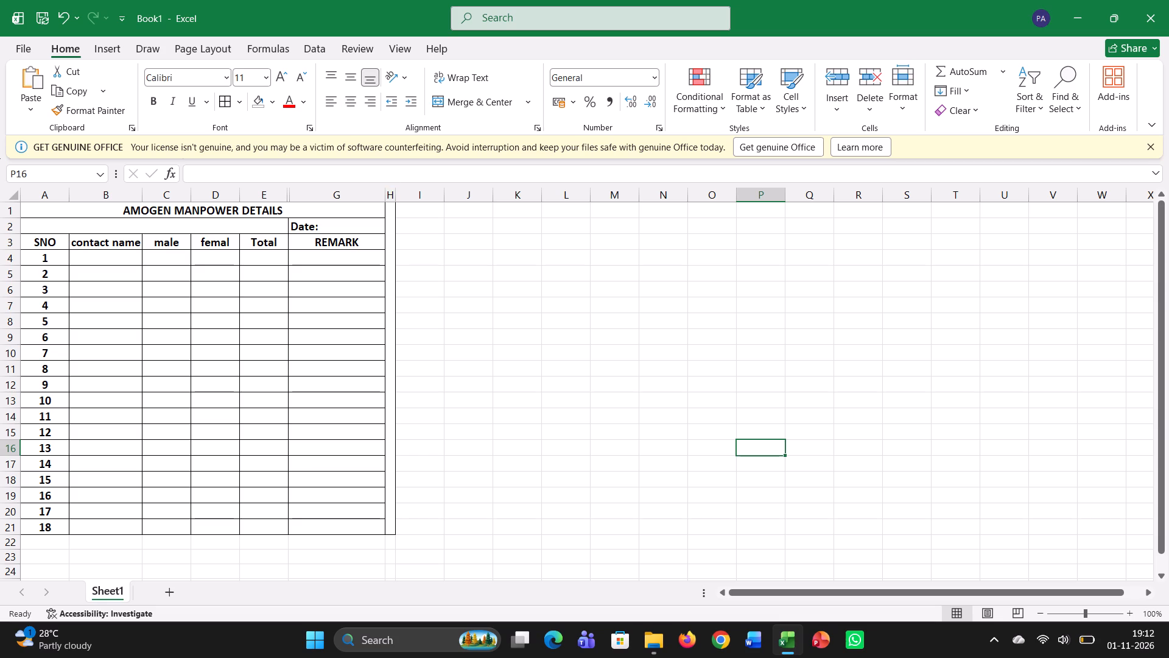
# Narrow column H further to a sliver so its borders read as a double line along the REMARK column's edge.
pyautogui.moveTo(395, 188); pyautogui.dragTo(388, 193)
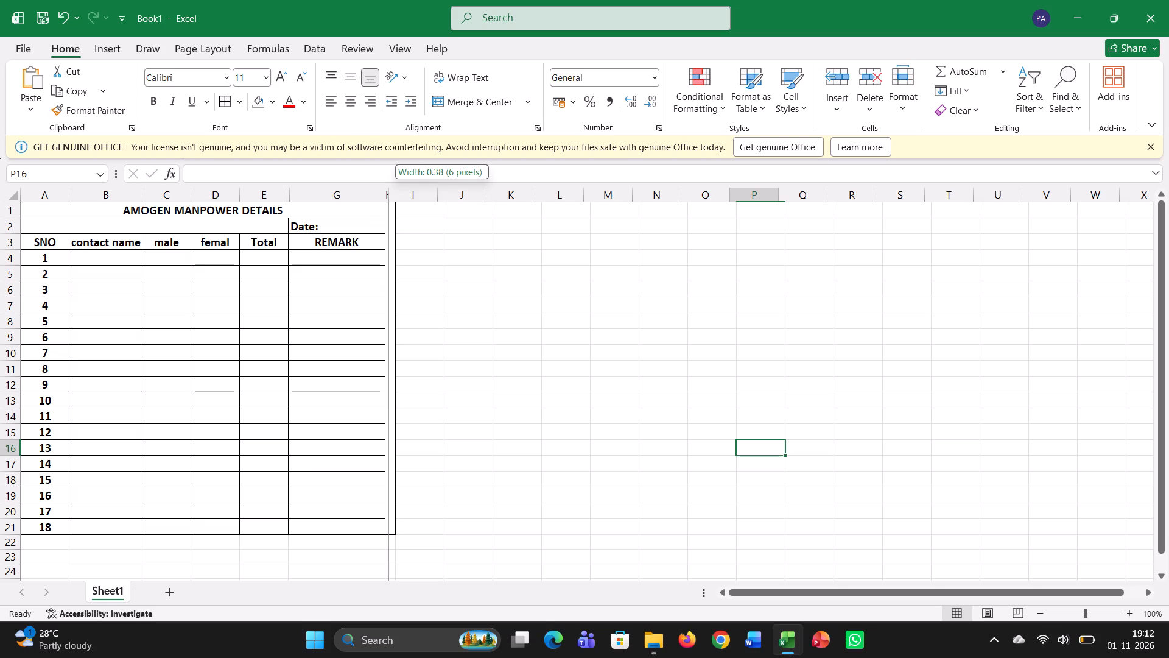
pyautogui.moveTo(388, 193); pyautogui.dragTo(387, 195)
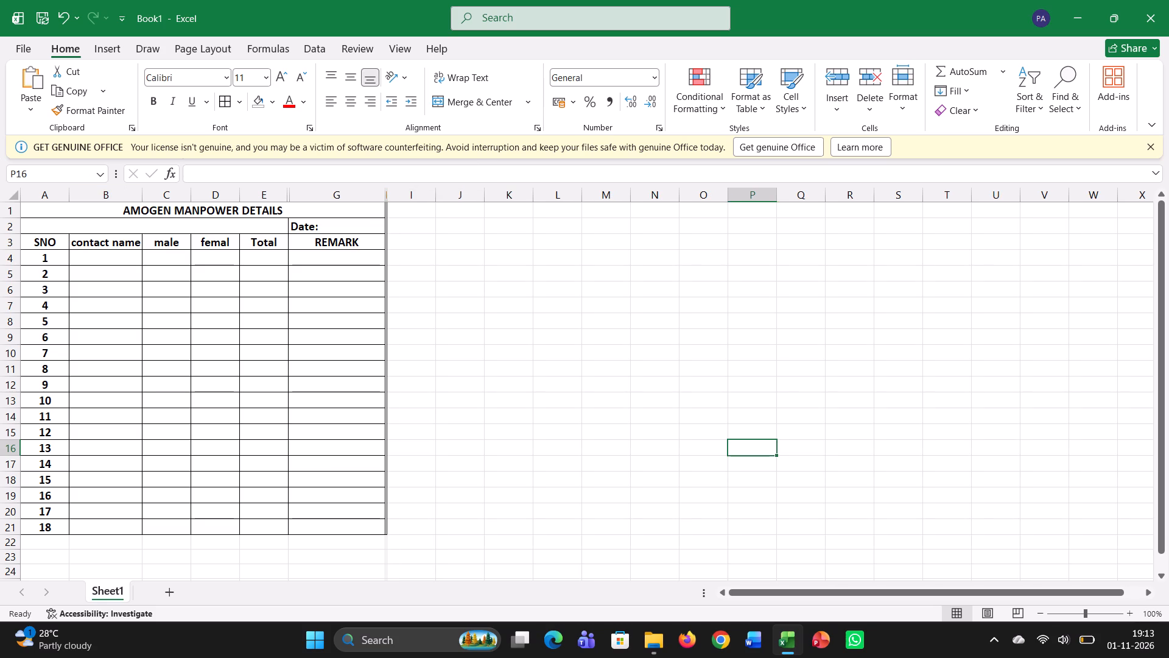
# Select cell B4, the contact name cell for row number 1.
pyautogui.click(97, 255)
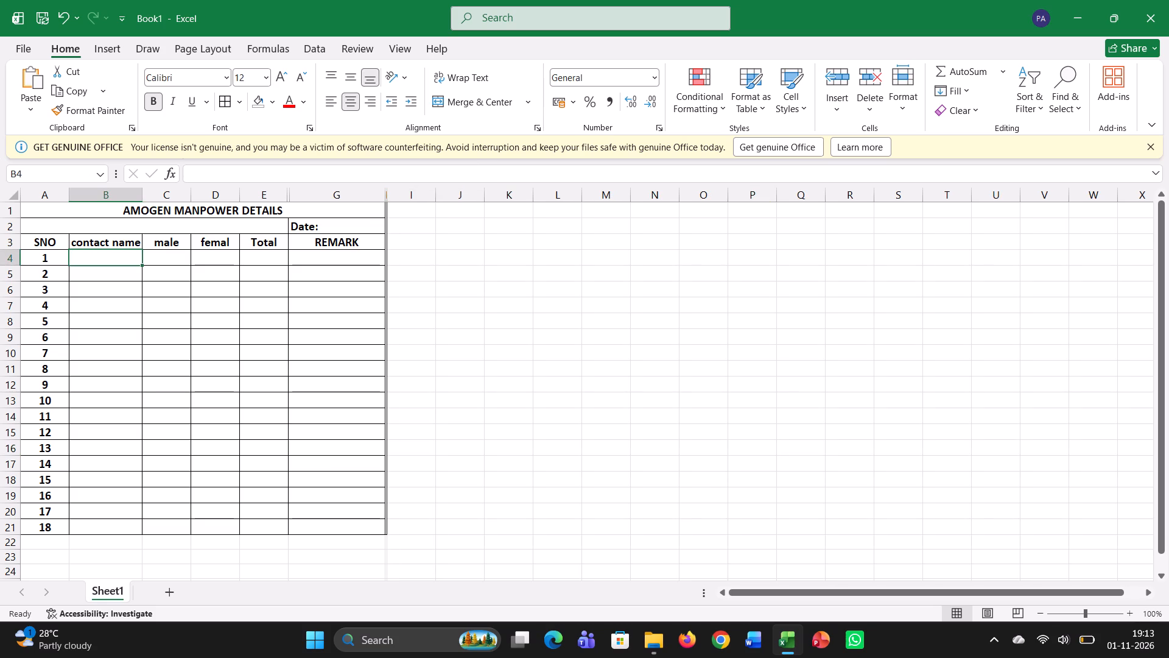
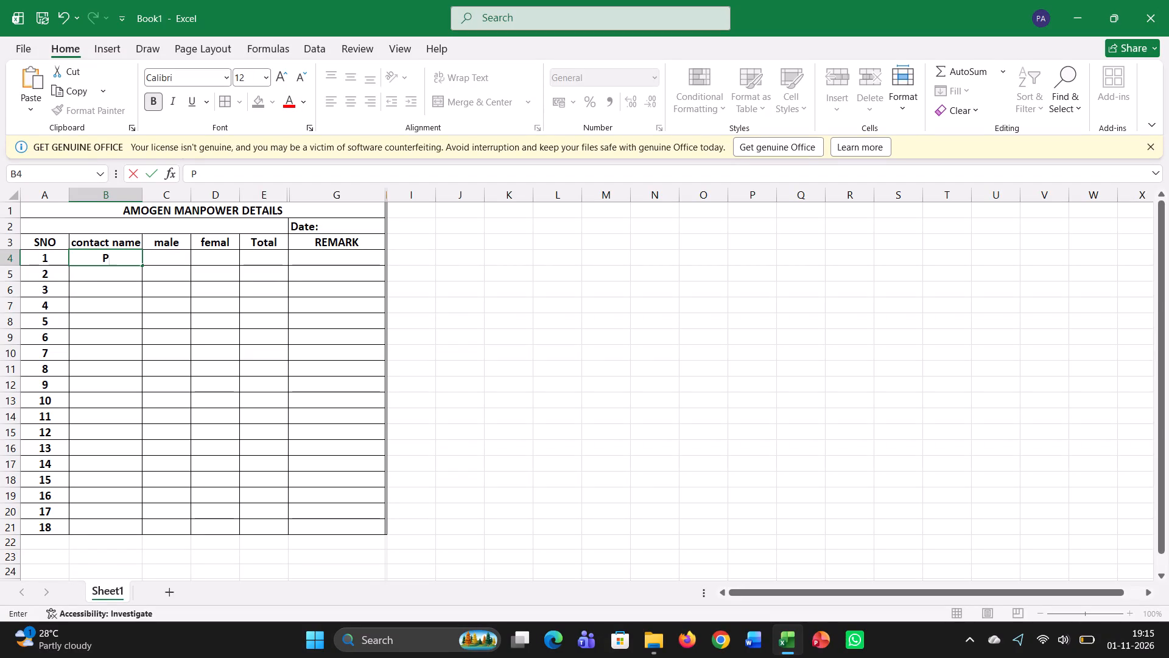
# Enter "pooja Enterprises" as the contact name for row number 1 in cell B4.
pyautogui.press('BackSpace')
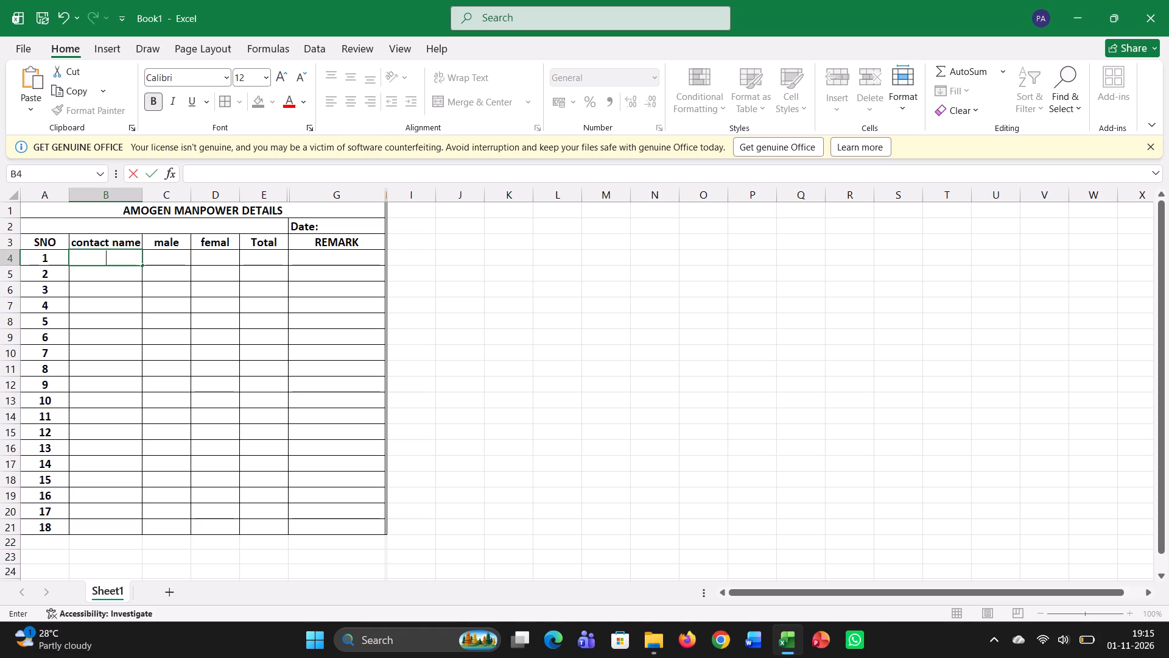
pyautogui.write('poo')
pyautogui.press('j')
pyautogui.press('a')
pyautogui.press('space')
pyautogui.press('e')
pyautogui.press('n')
pyautogui.press('BackSpace')
pyautogui.press('BackSpace')
pyautogui.press('e')
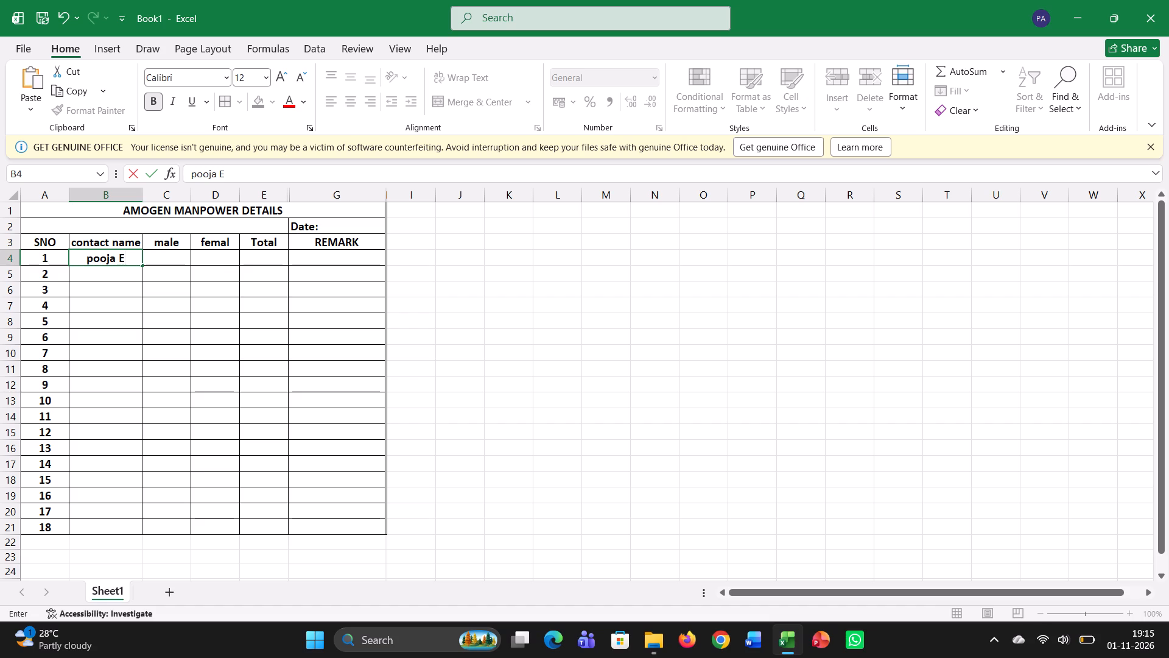
pyautogui.press('n')
pyautogui.press('t')
pyautogui.write('er')
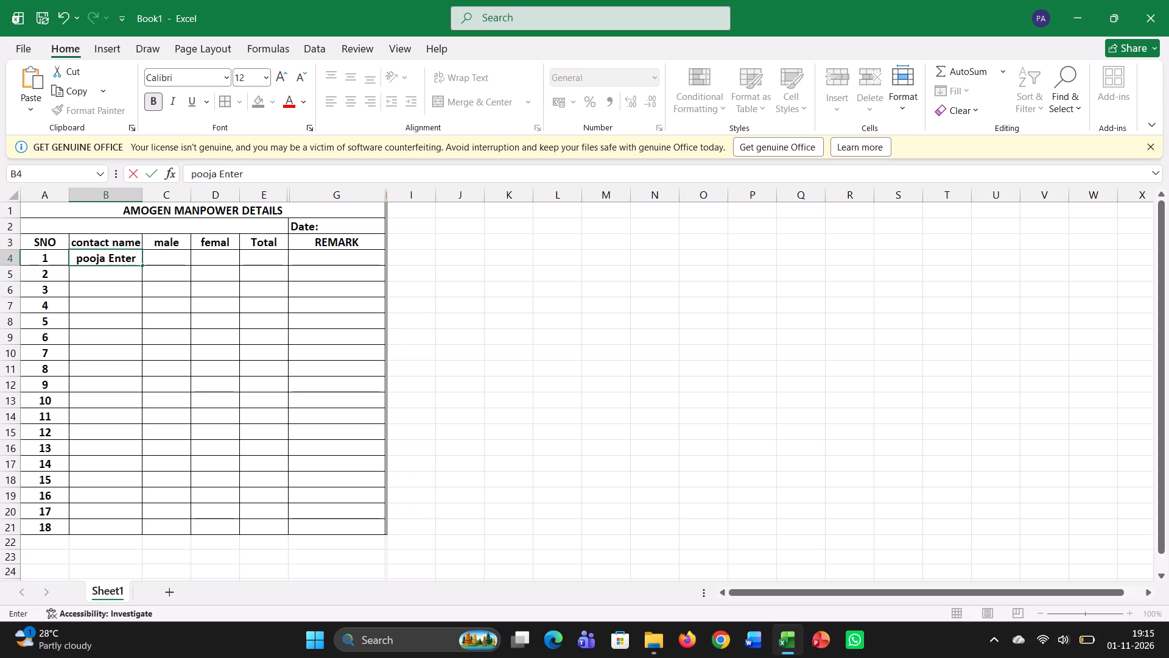
pyautogui.press('p')
pyautogui.press('r')
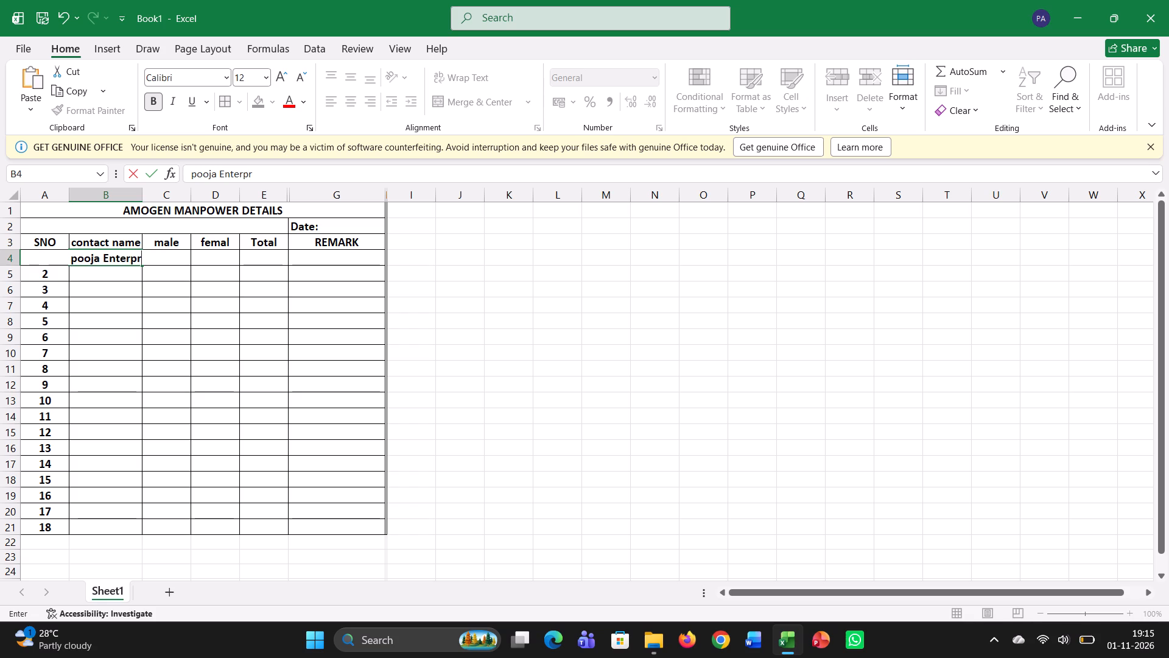
pyautogui.press('i')
pyautogui.write('ses')
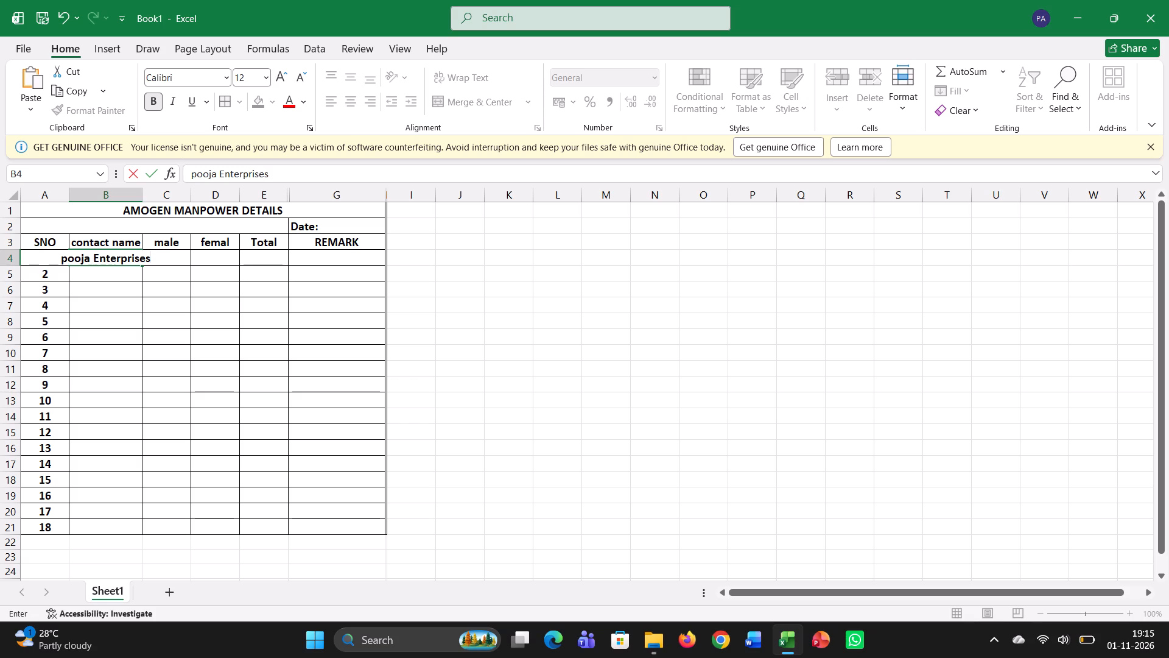
pyautogui.click(88, 278)
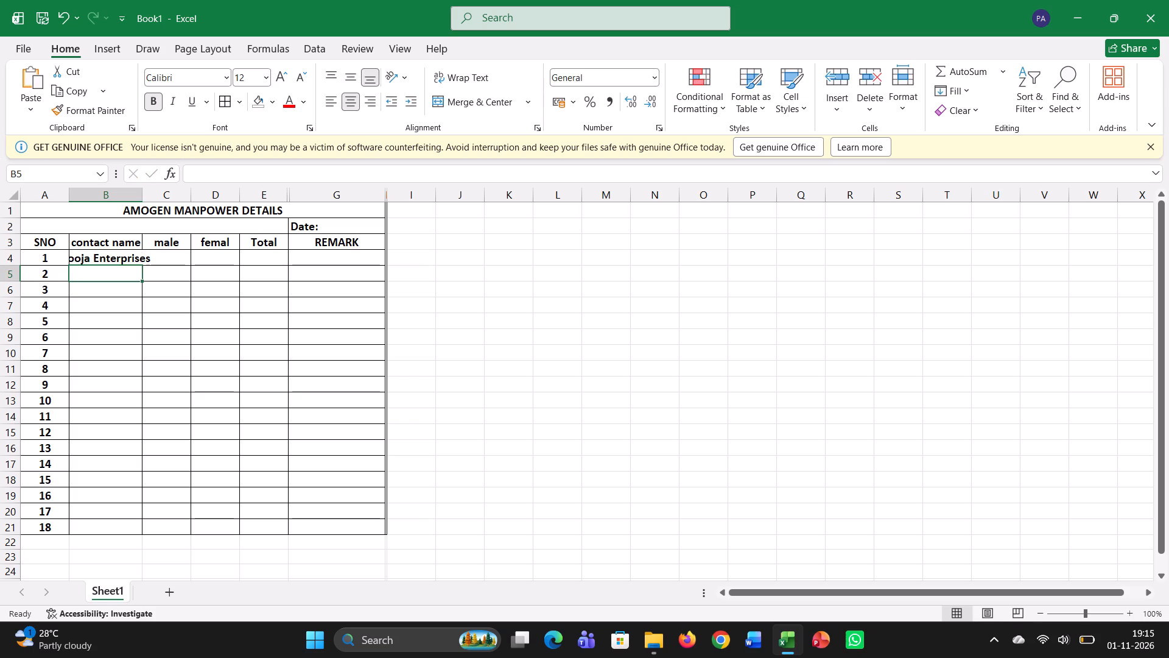
# Widen column B, the contact name column, just enough to fit "pooja Enterprises" inside cell B4.
pyautogui.moveTo(141, 191); pyautogui.dragTo(142, 191)
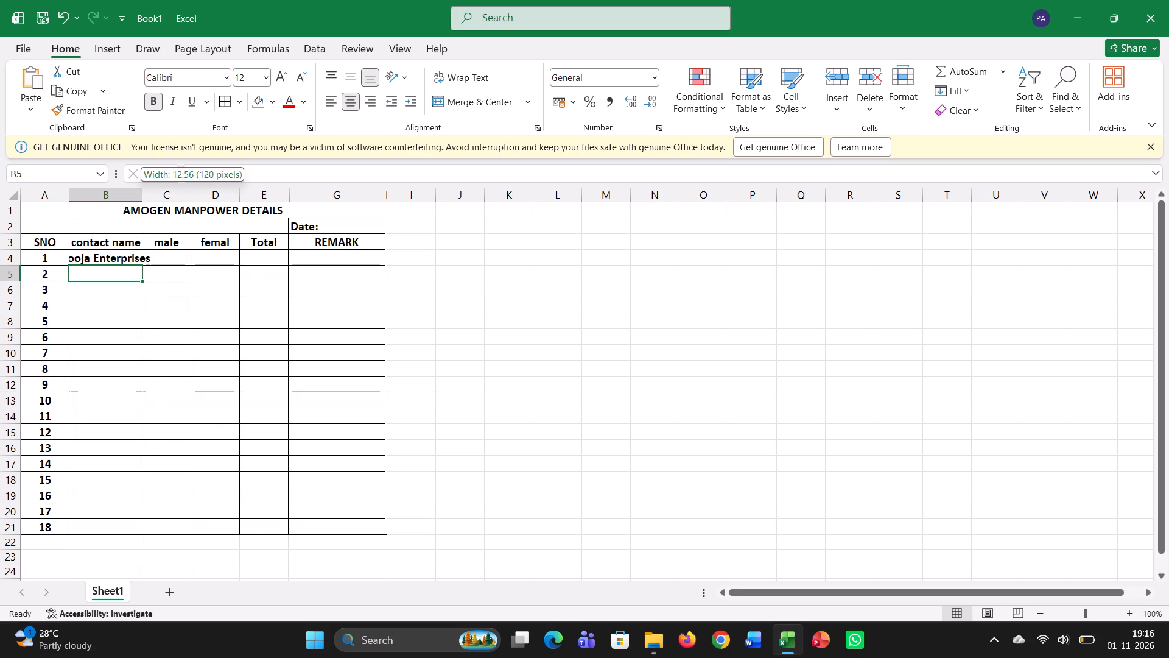
pyautogui.moveTo(142, 191); pyautogui.dragTo(153, 193)
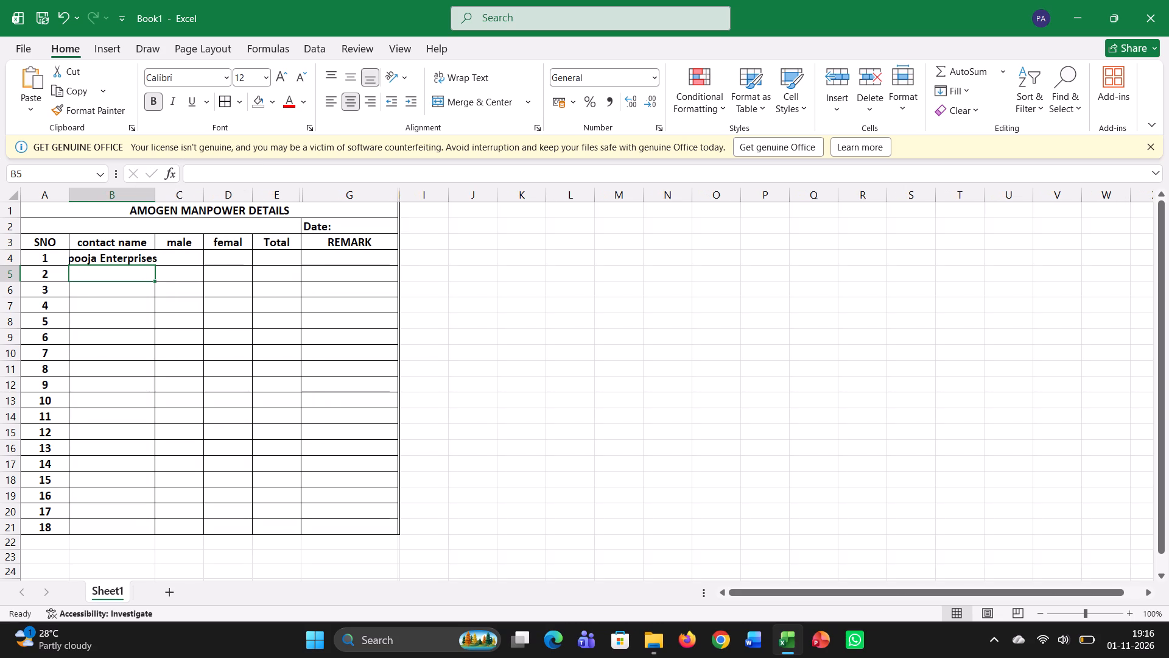
pyautogui.moveTo(155, 193); pyautogui.dragTo(156, 193)
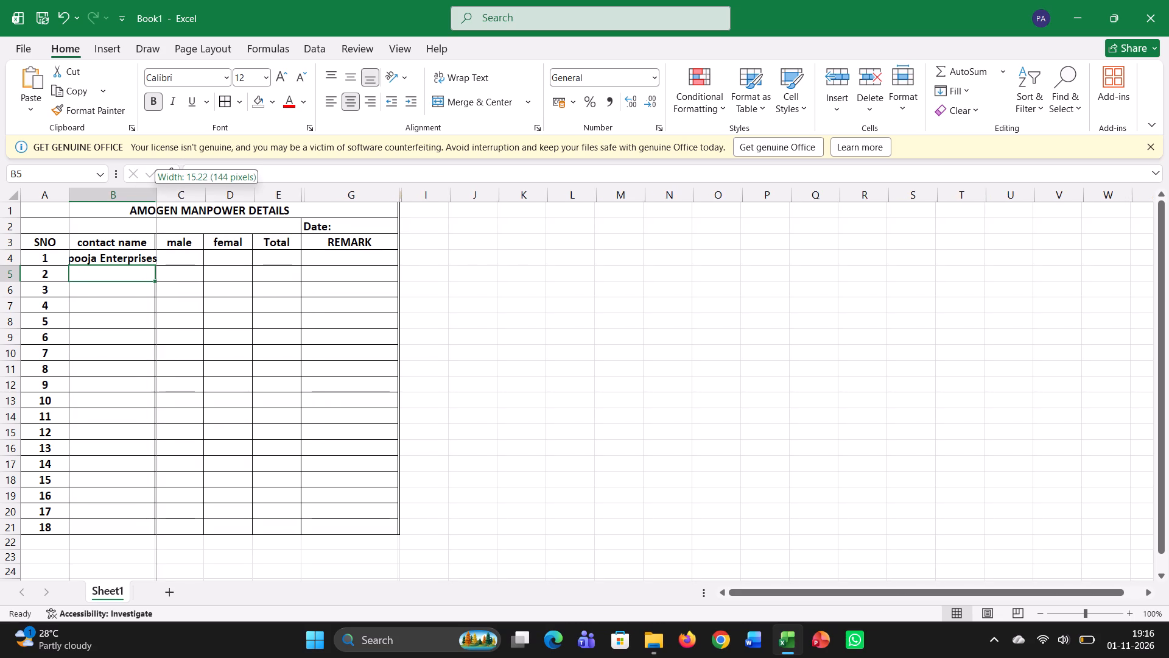
pyautogui.moveTo(156, 193); pyautogui.dragTo(163, 193)
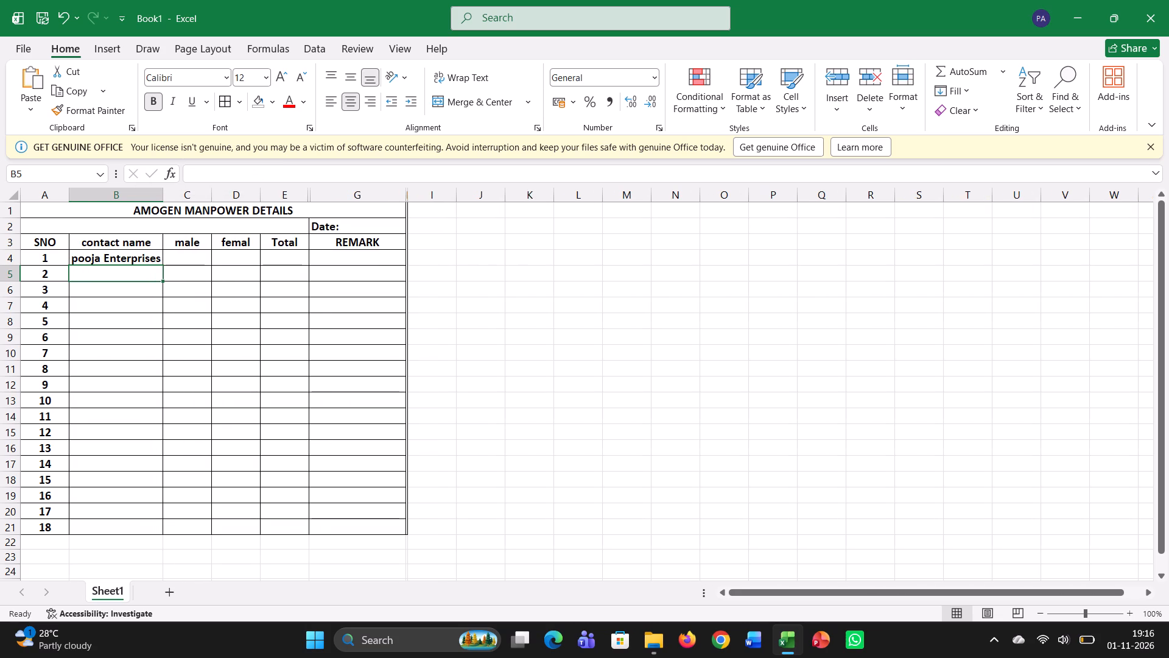
# Select cell B5, the contact name cell for row number 2.
pyautogui.click(128, 295)
pyautogui.click(109, 275)
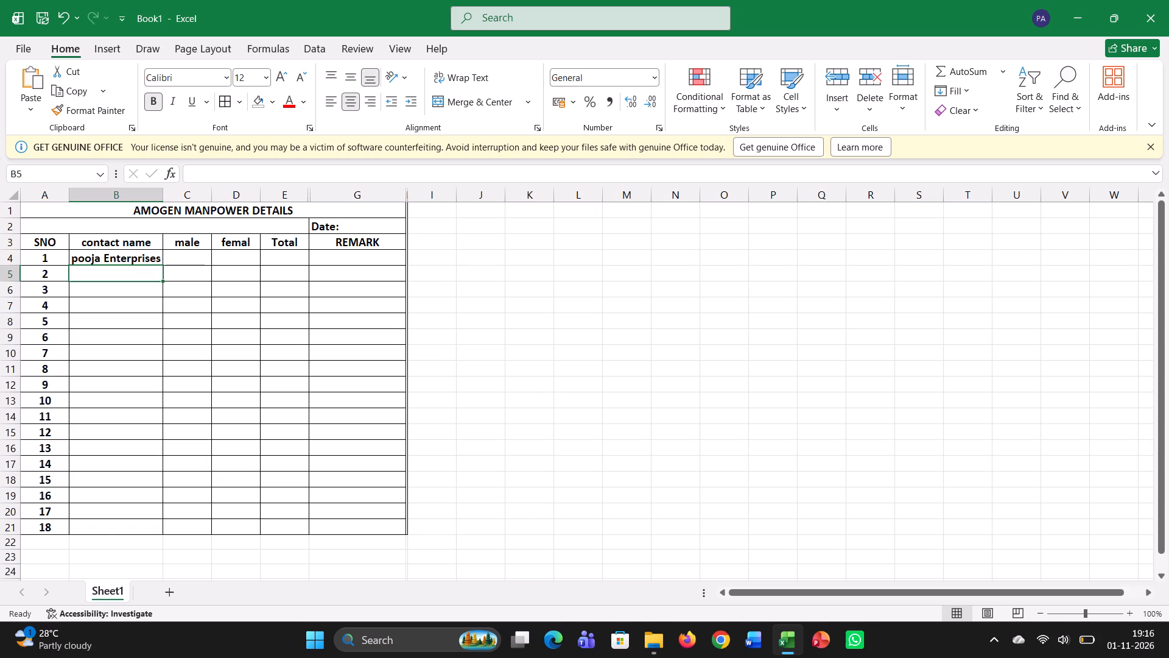
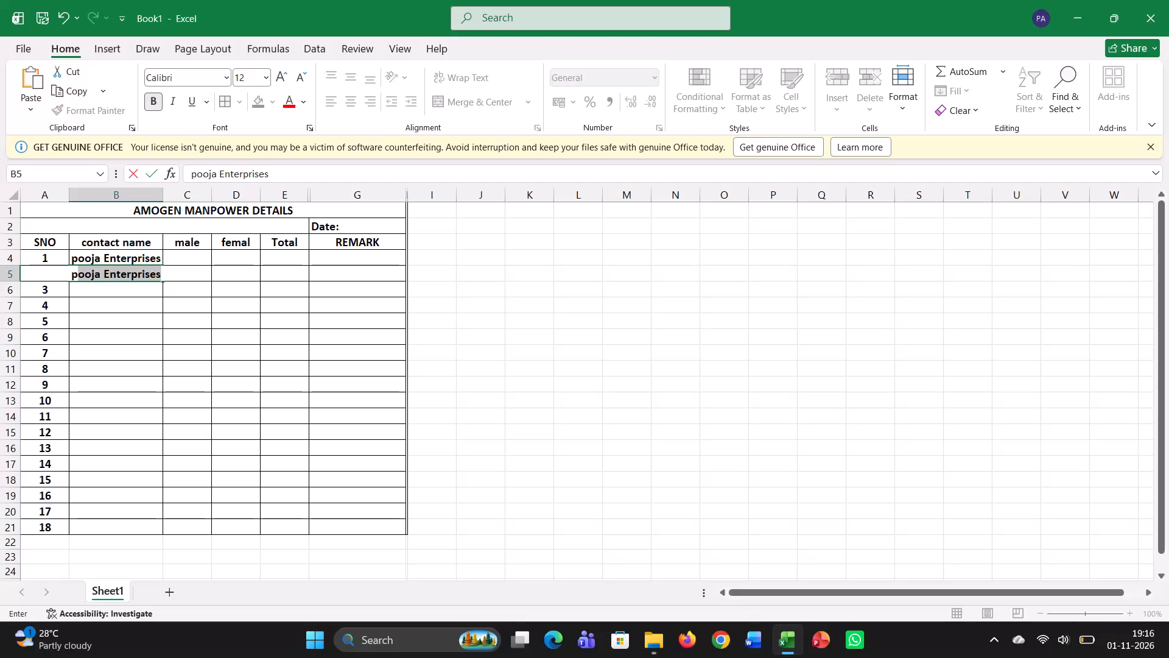
# Enter "prasanth enterprises" as the contact name for row number 2 in cell B5.
pyautogui.press('r')
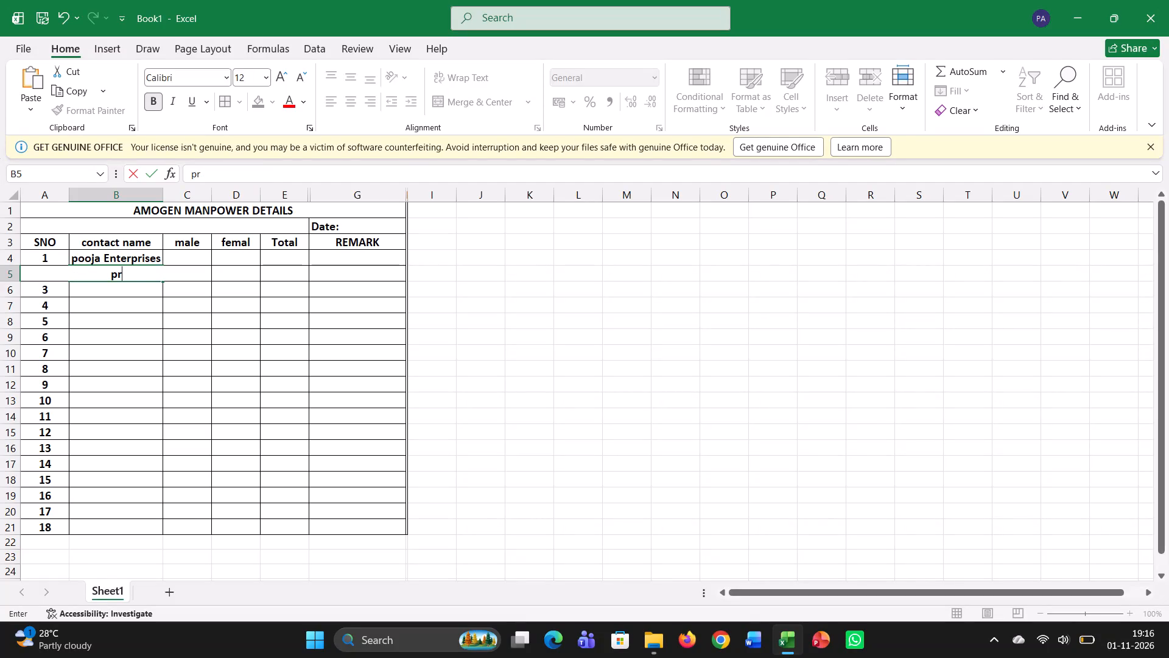
pyautogui.press('a')
pyautogui.write('santh')
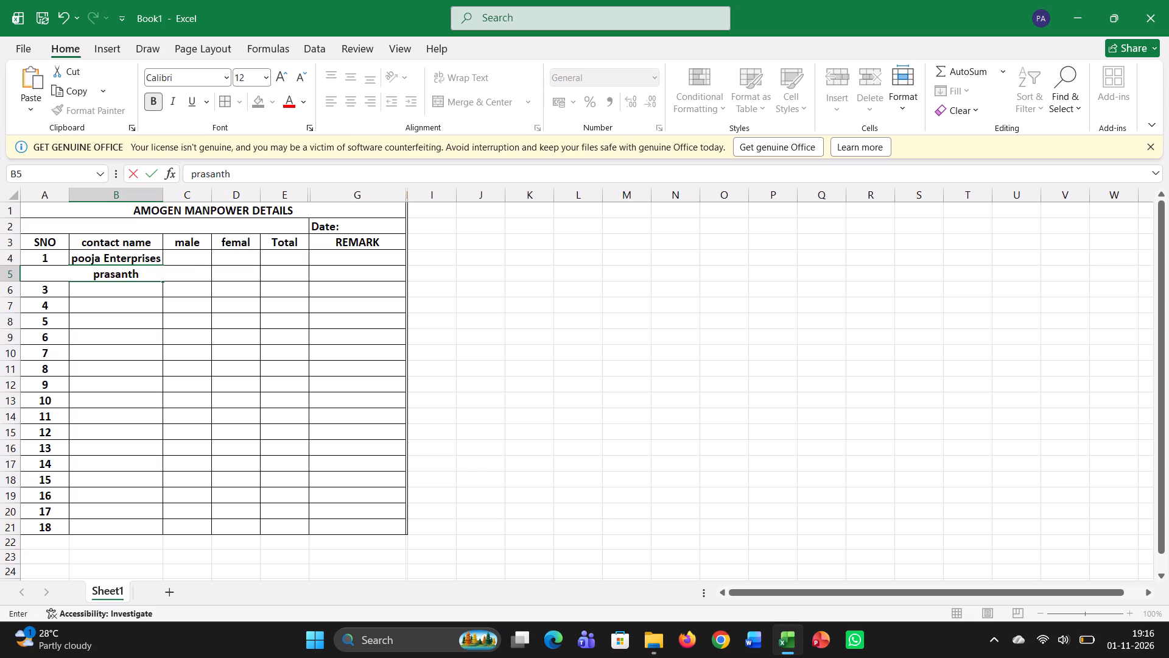
pyautogui.press('space')
pyautogui.press('e')
pyautogui.press('n')
pyautogui.press('t')
pyautogui.press('e')
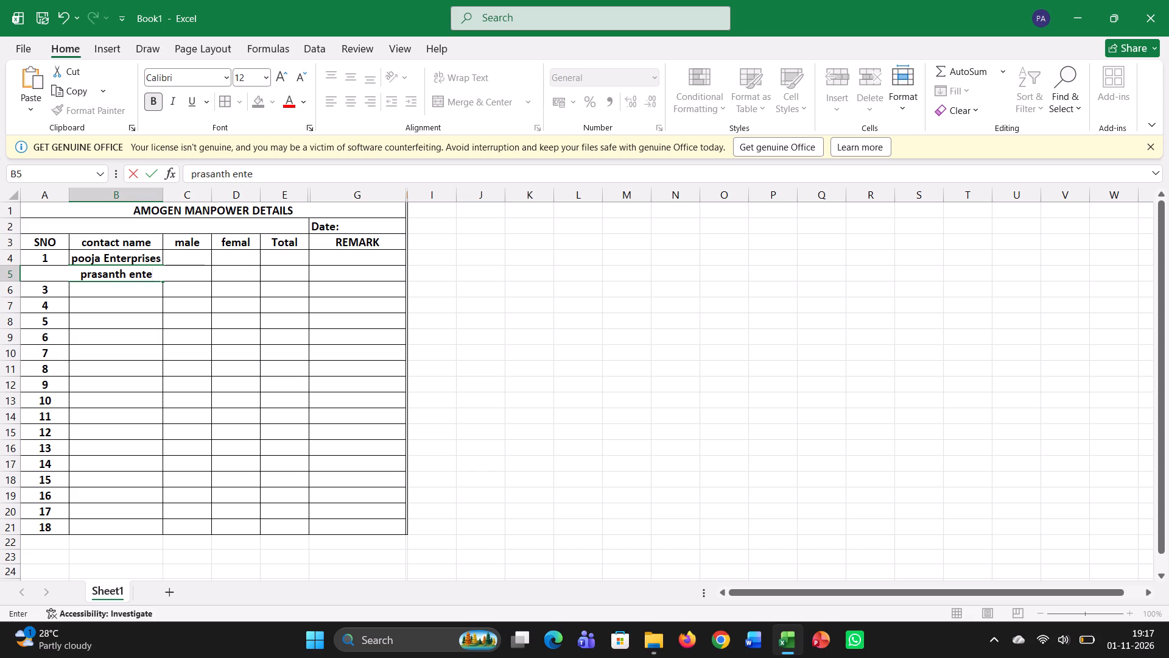
pyautogui.press('r')
pyautogui.press('p')
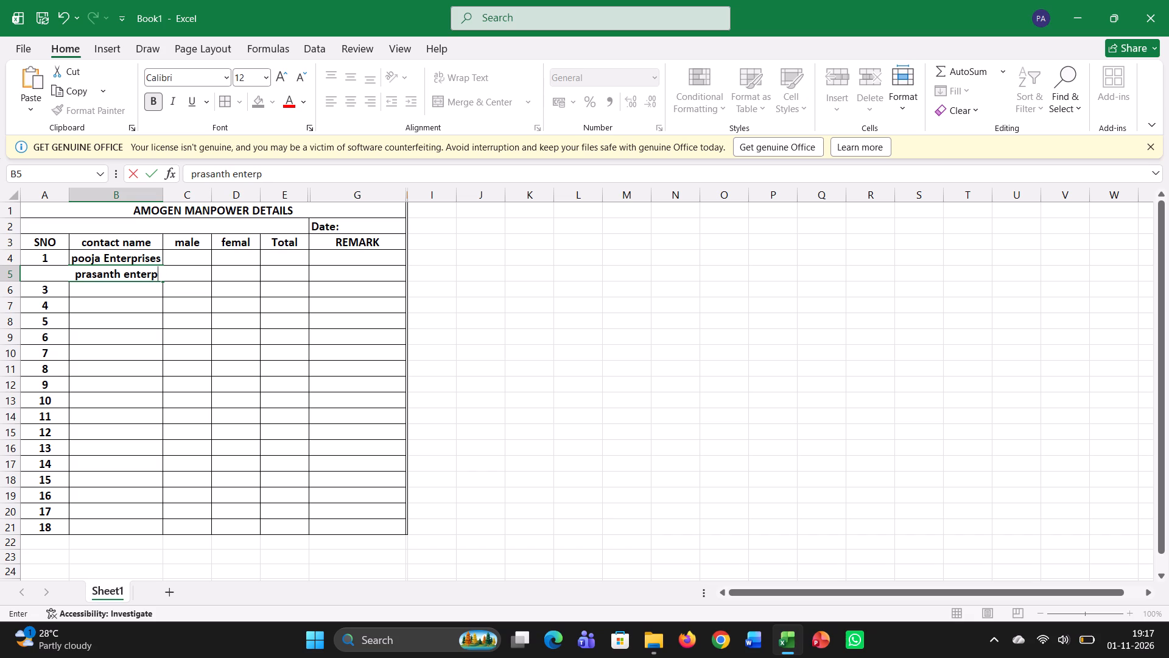
pyautogui.write('ri')
pyautogui.write('ses')
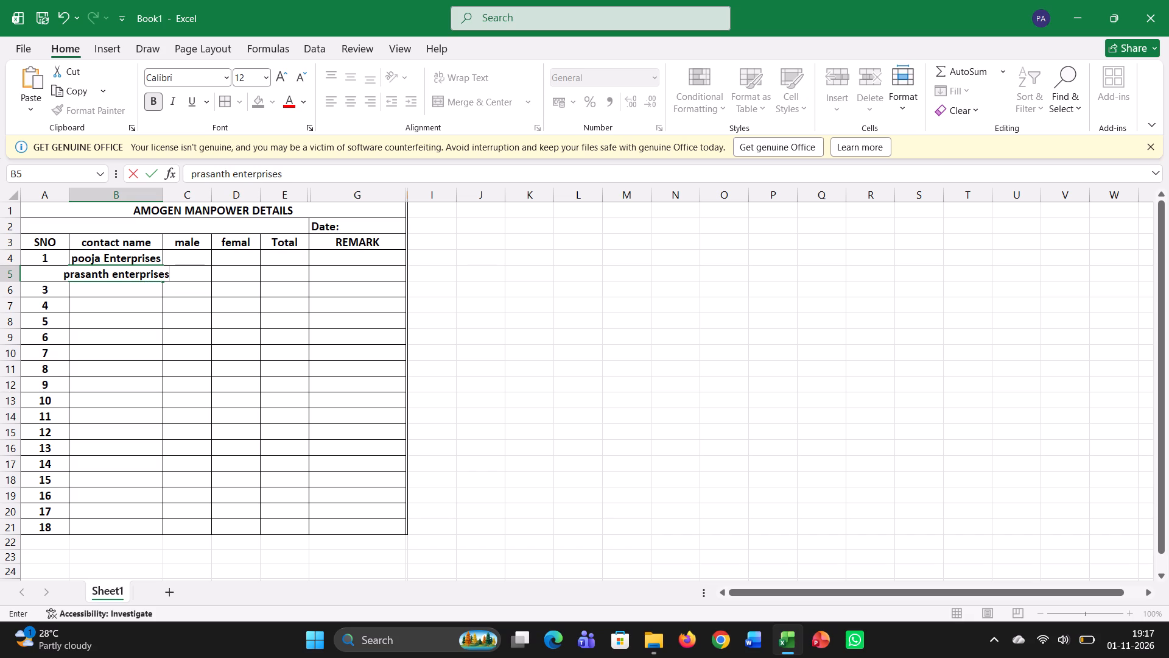
pyautogui.press('Down')
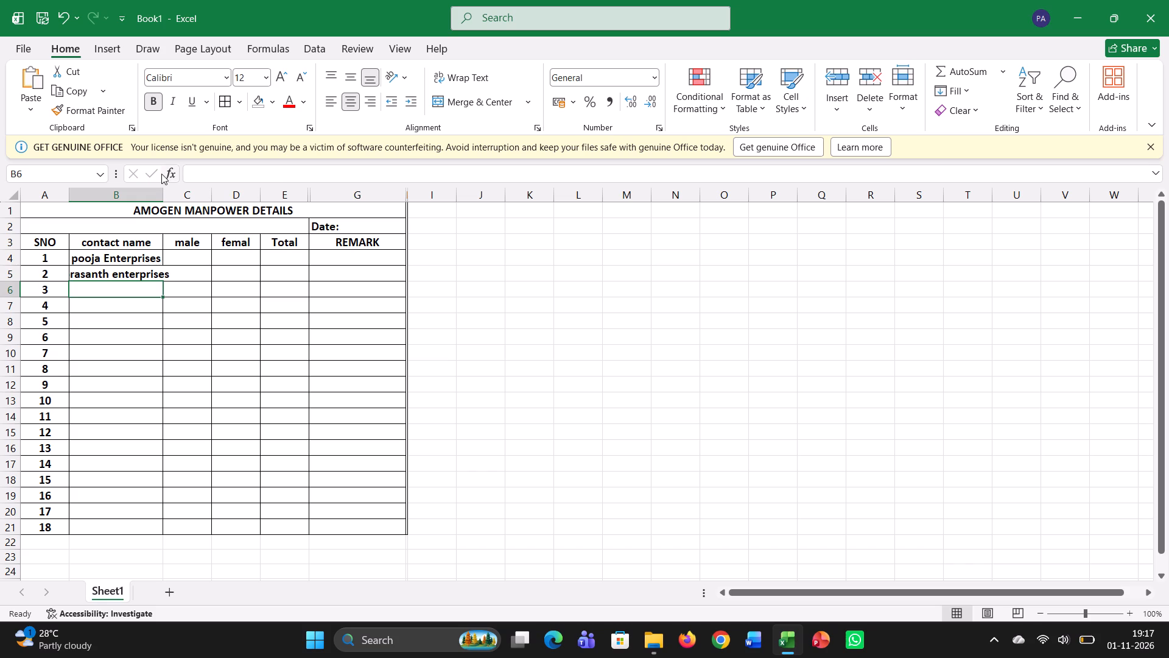
# Widen column B, the contact name column, just enough to fit "prasanth enterprises" inside cell B5.
pyautogui.moveTo(163, 191); pyautogui.dragTo(171, 191)
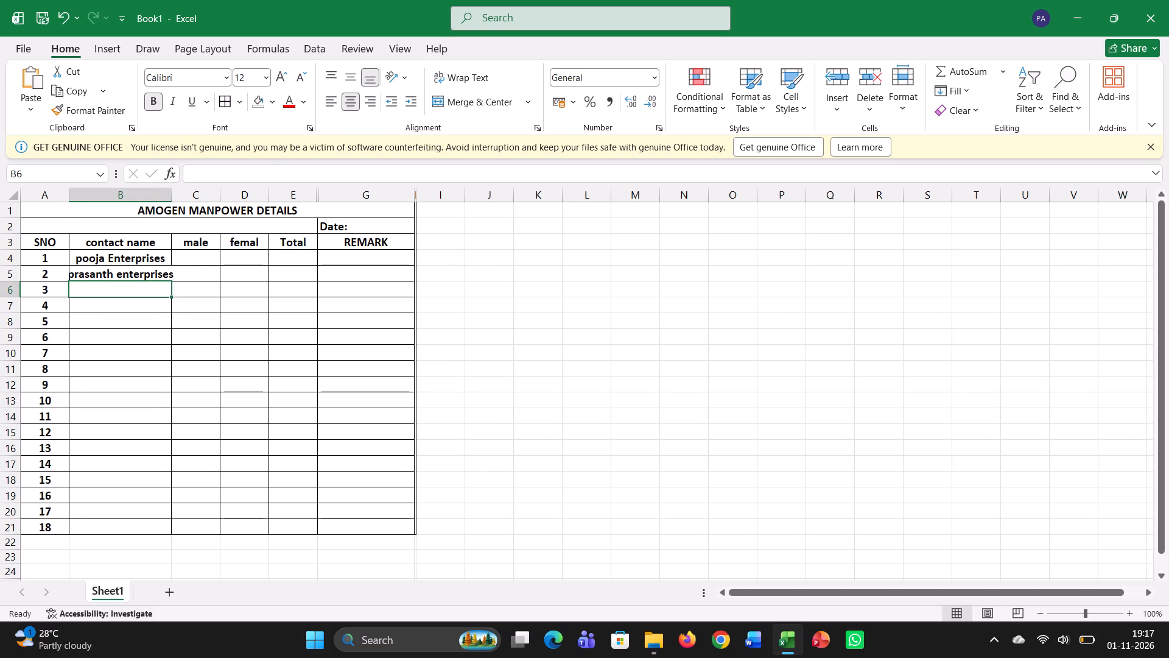
pyautogui.moveTo(170, 193); pyautogui.dragTo(174, 193)
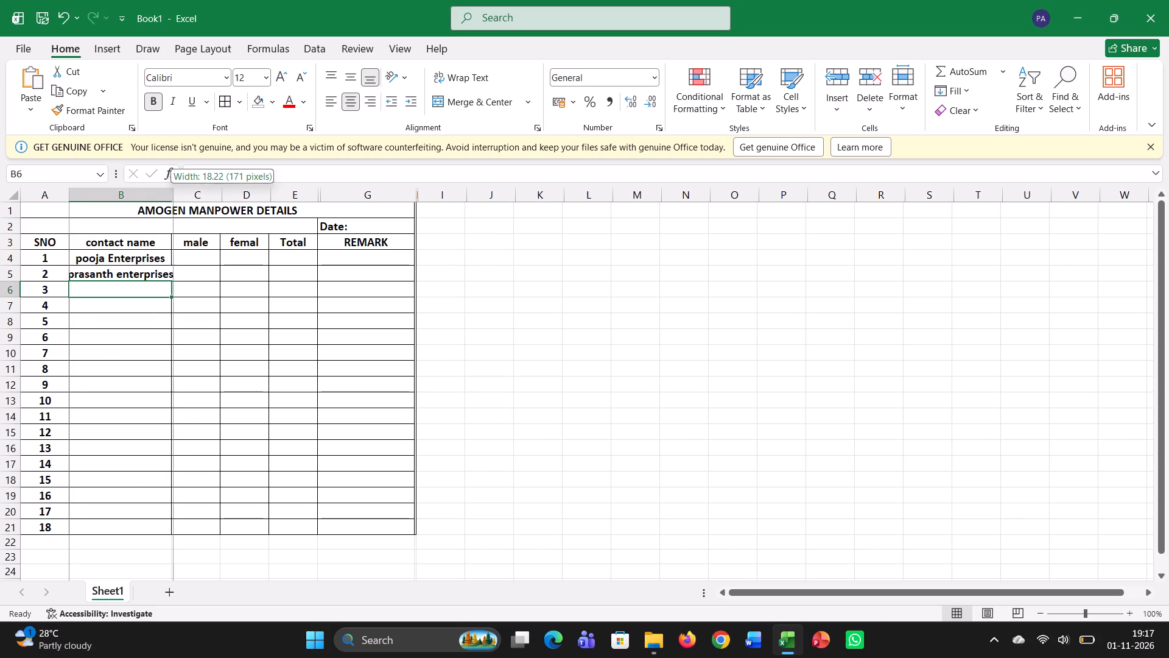
pyautogui.moveTo(174, 193); pyautogui.dragTo(178, 193)
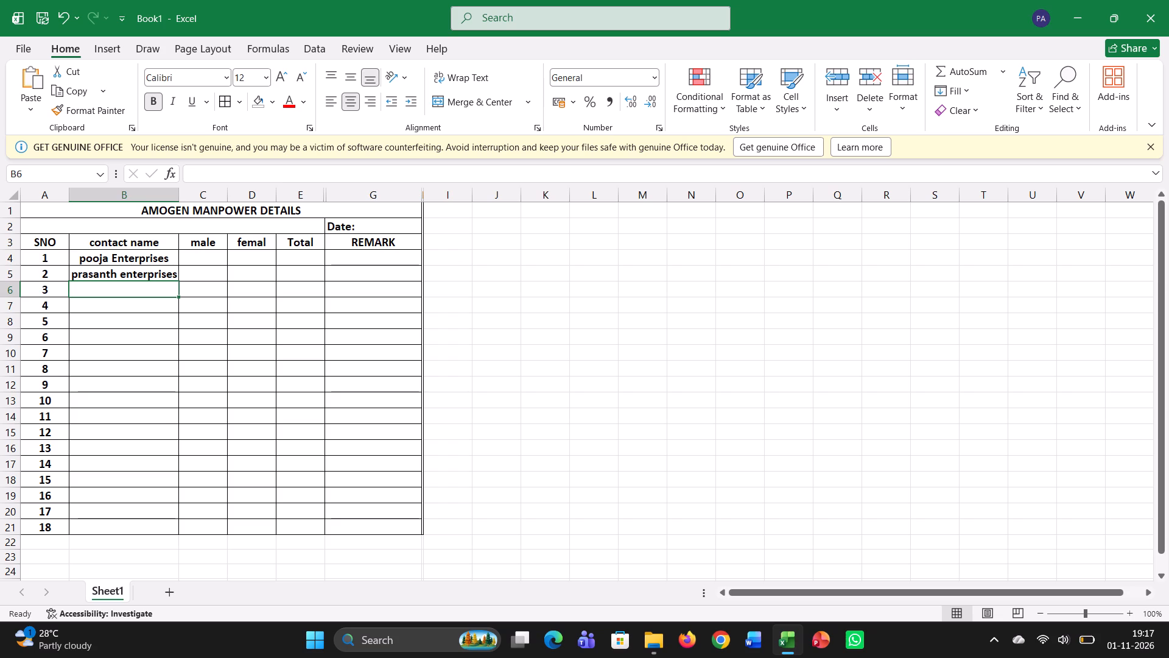
# Enter "sri Lakshmi enterprises" as the contact name for row number 3 in cell B6.
pyautogui.press('s')
pyautogui.press('e')
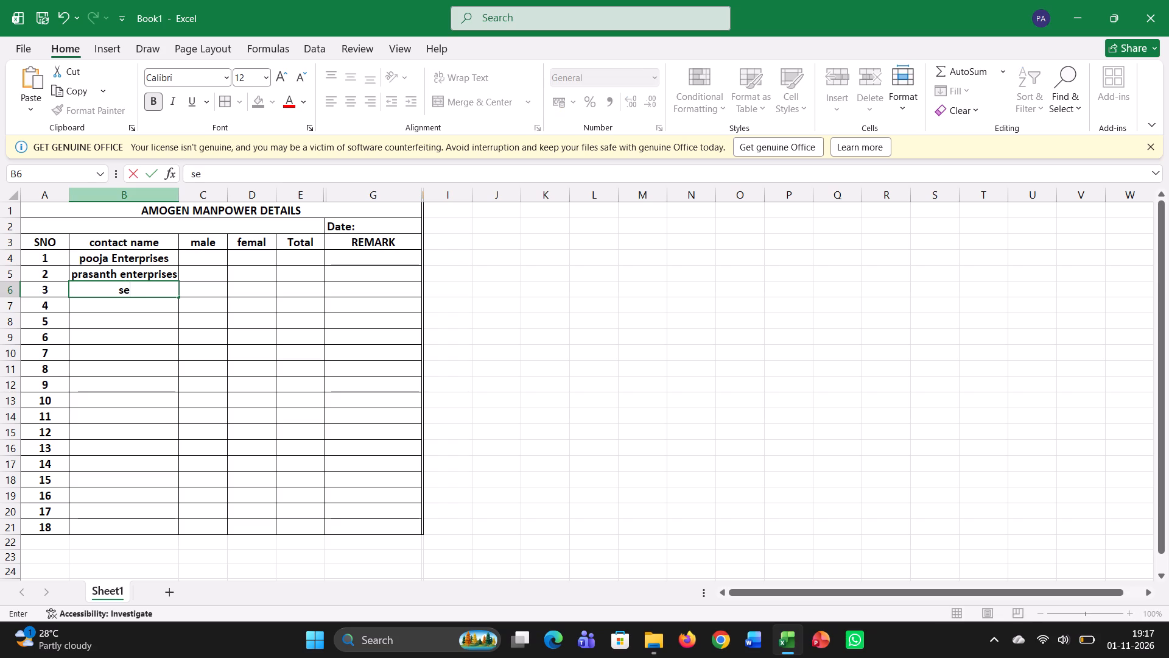
pyautogui.write('iv')
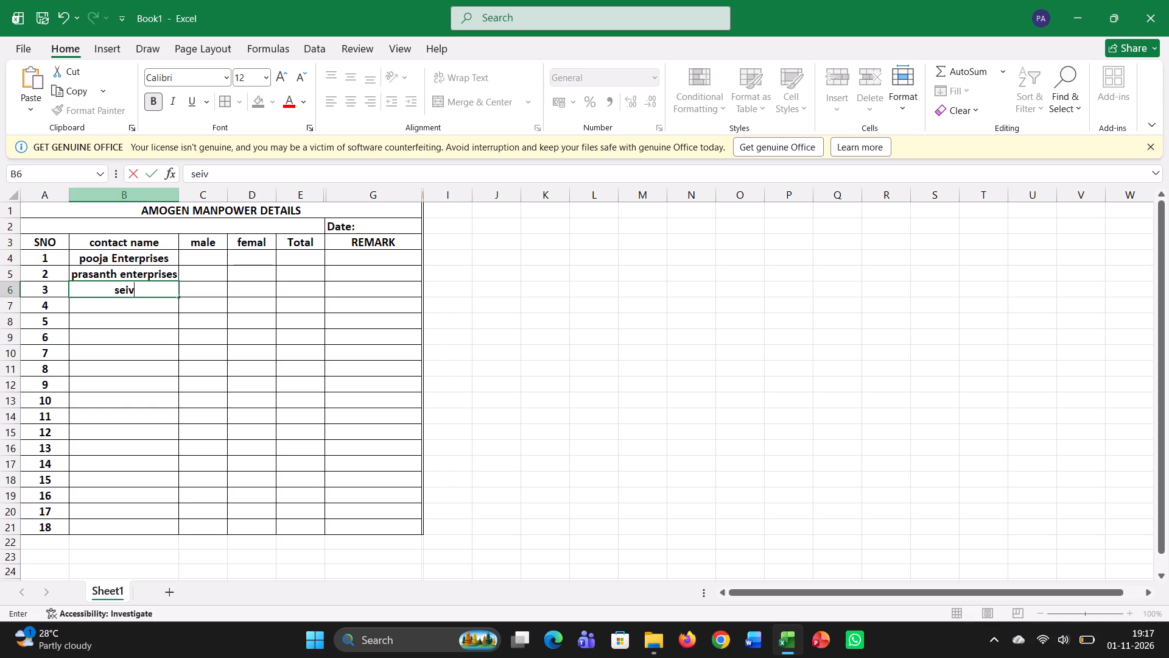
pyautogui.press('BackSpace')
pyautogui.press('BackSpace')
pyautogui.press('BackSpace')
pyautogui.write('ri')
pyautogui.press('space')
pyautogui.press('l')
pyautogui.press('BackSpace')
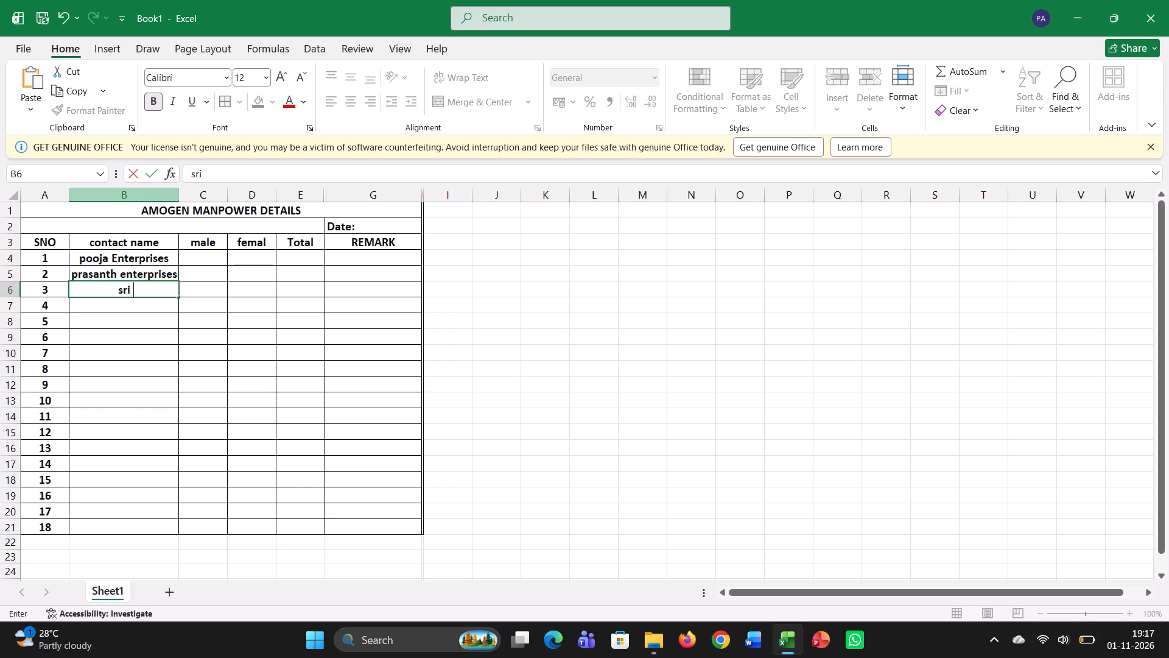
pyautogui.press('l')
pyautogui.press('BackSpace')
pyautogui.press('l')
pyautogui.press('BackSpace')
pyautogui.press('l')
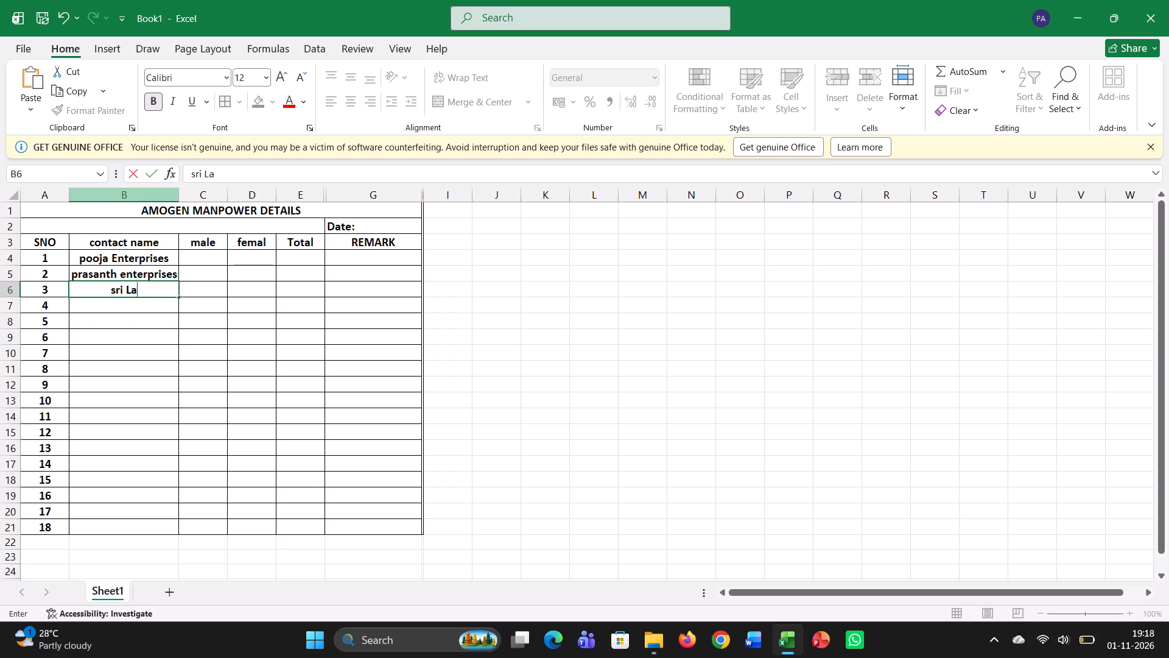
pyautogui.press('k')
pyautogui.write('shmi')
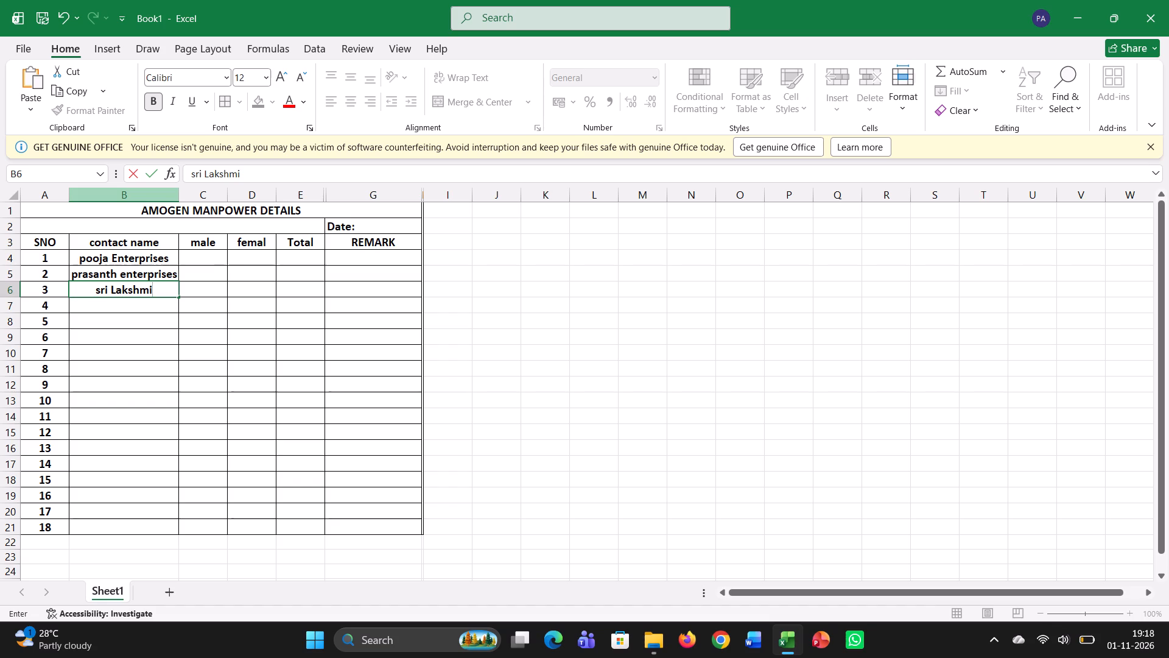
pyautogui.press('space')
pyautogui.write('e')
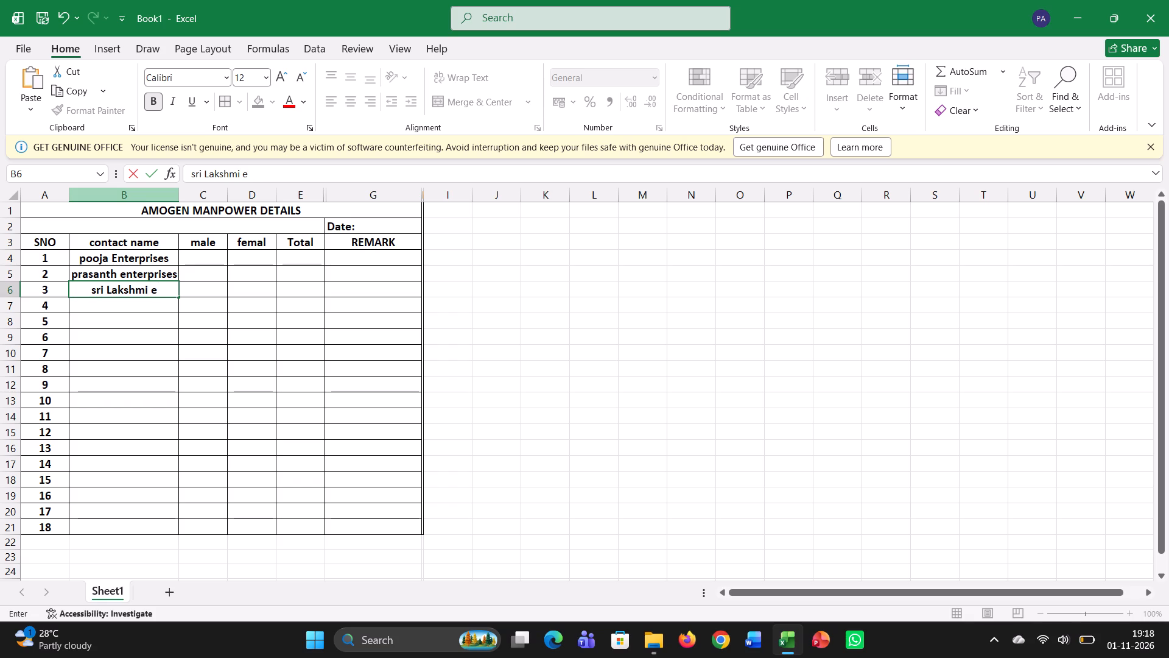
pyautogui.press('n')
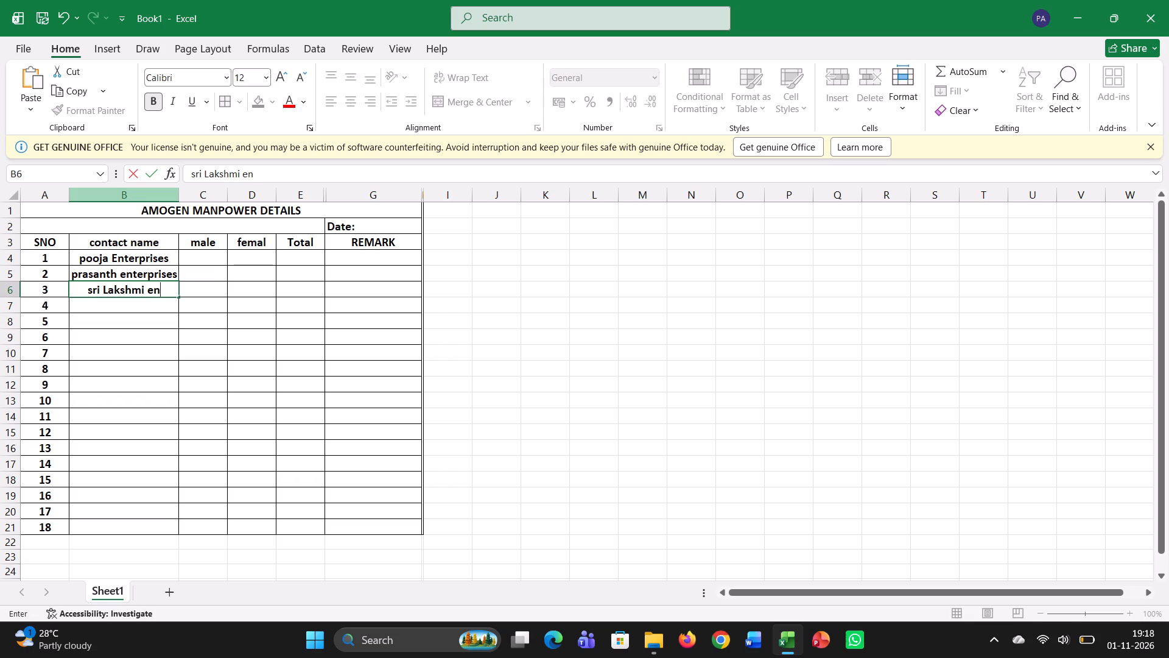
pyautogui.write('ter')
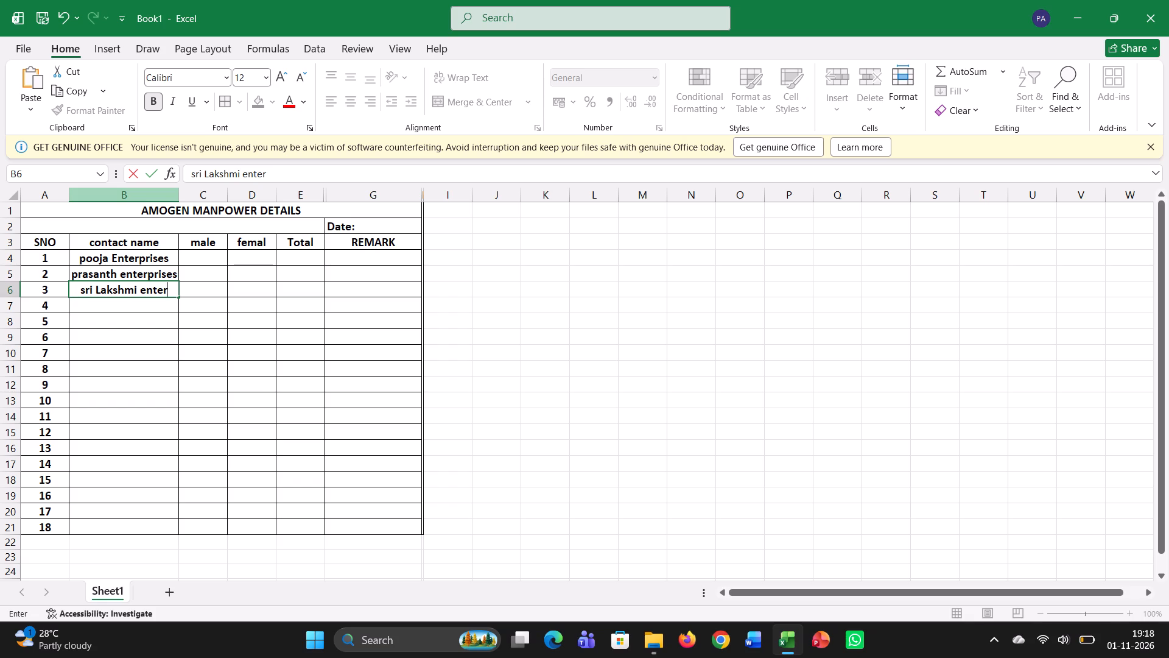
pyautogui.press('p')
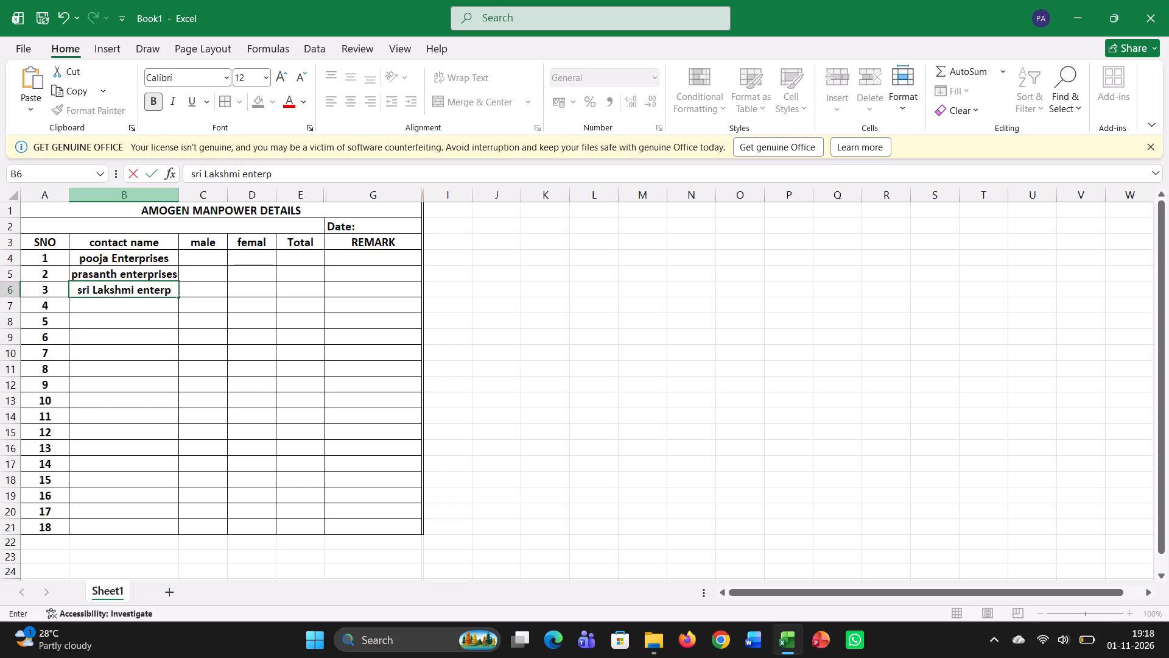
pyautogui.write('ri')
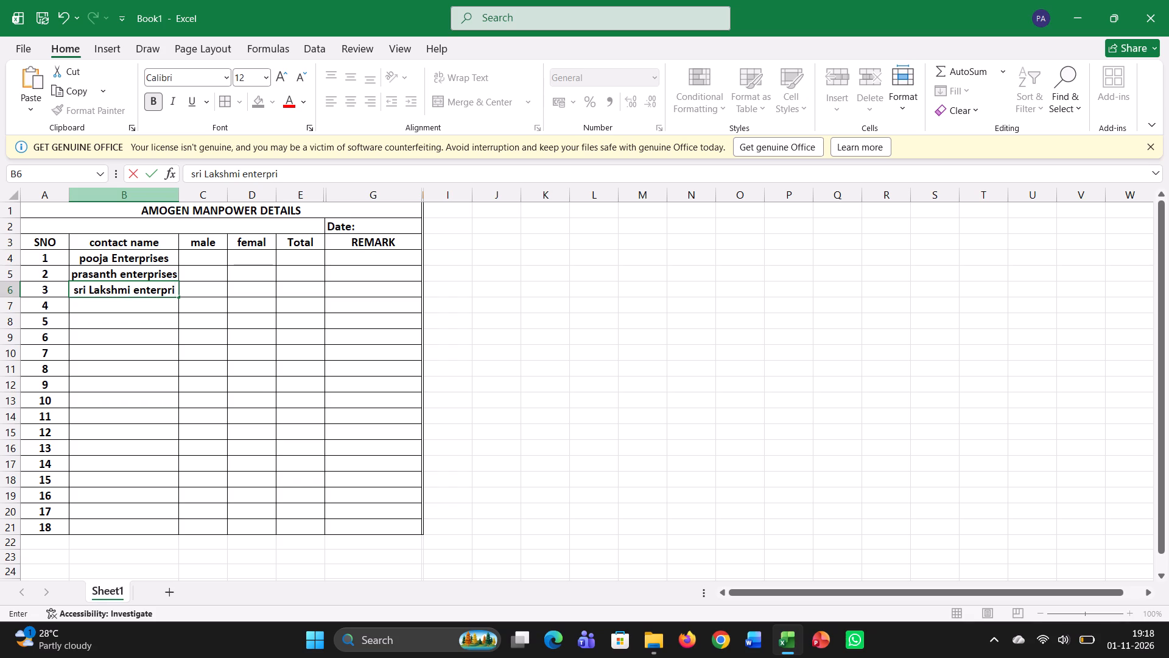
pyautogui.write('ses')
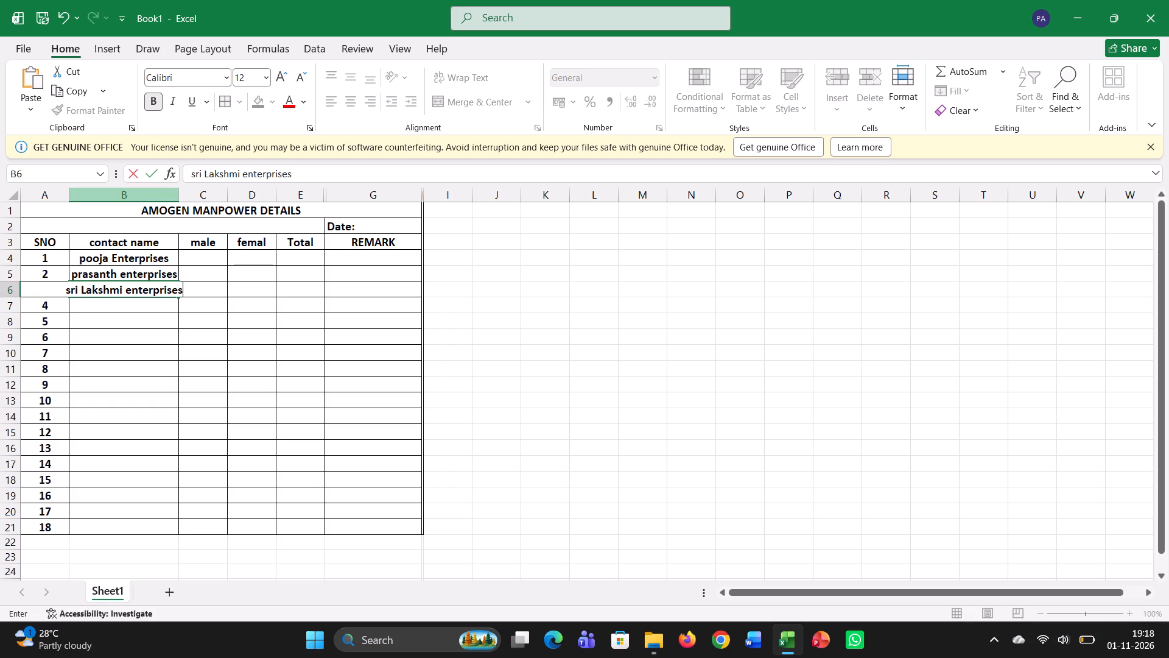
pyautogui.press('Down')
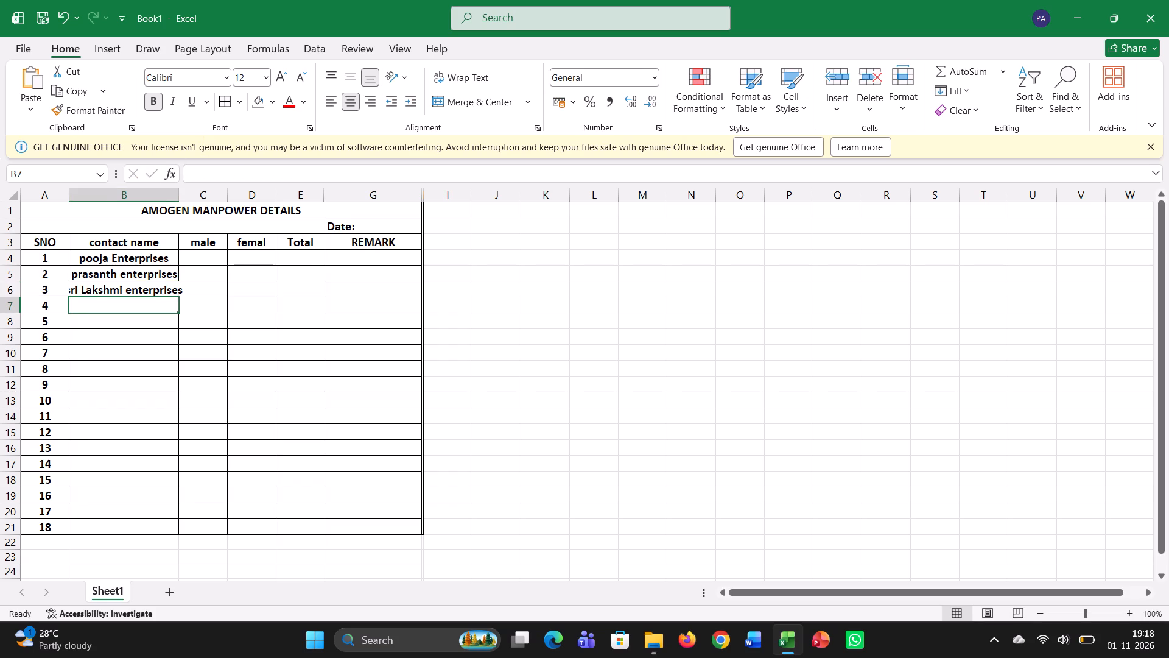
# Widen column B, the contact name column, just enough to fit "sri Lakshmi enterprises" inside cell B6.
pyautogui.moveTo(177, 199); pyautogui.dragTo(188, 199)
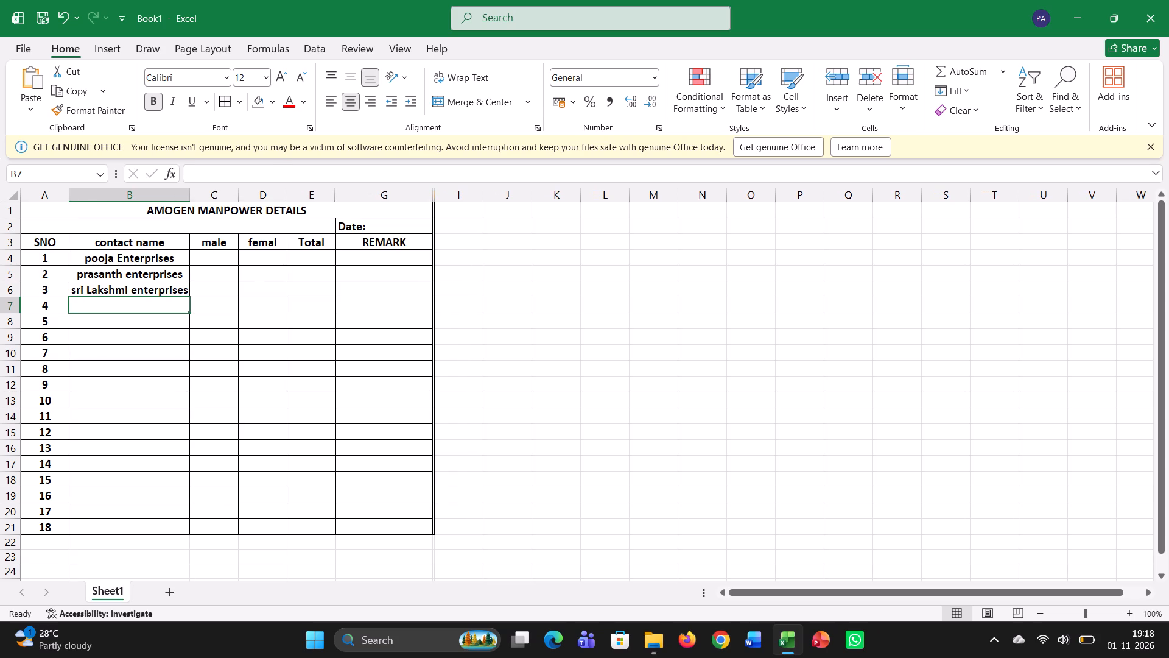
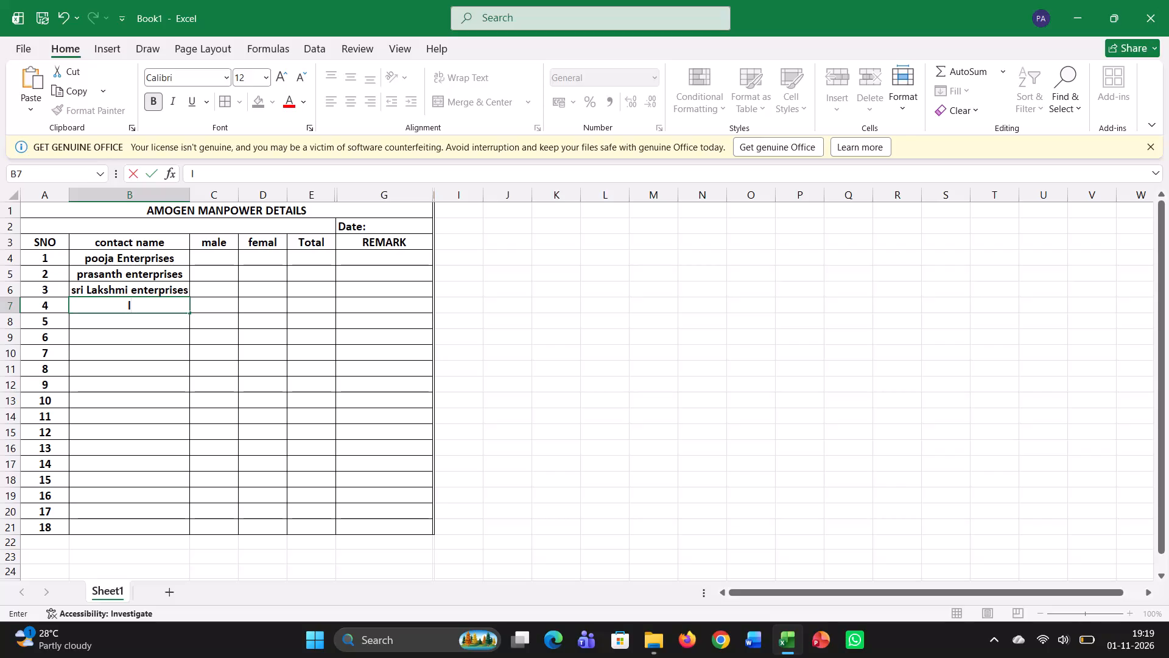
# Enter "Laxman manpower" as the contact name for row number 4 in cell B7.
pyautogui.press('BackSpace')
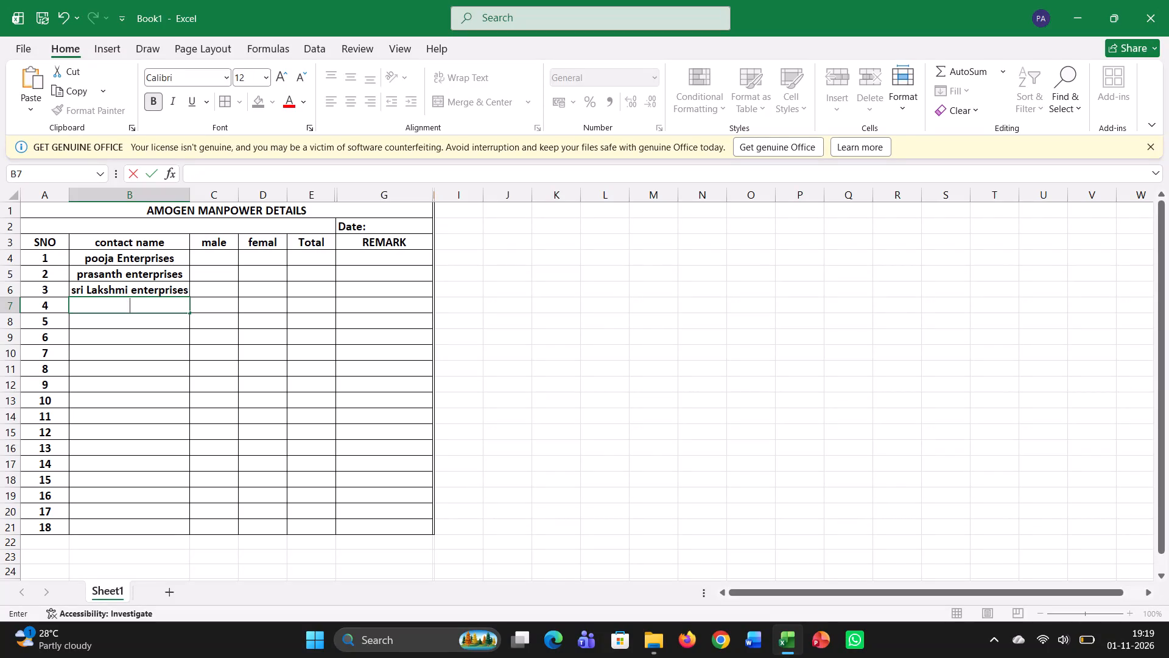
pyautogui.press('l')
pyautogui.write('axman')
pyautogui.press('space')
pyautogui.write('man')
pyautogui.press('p')
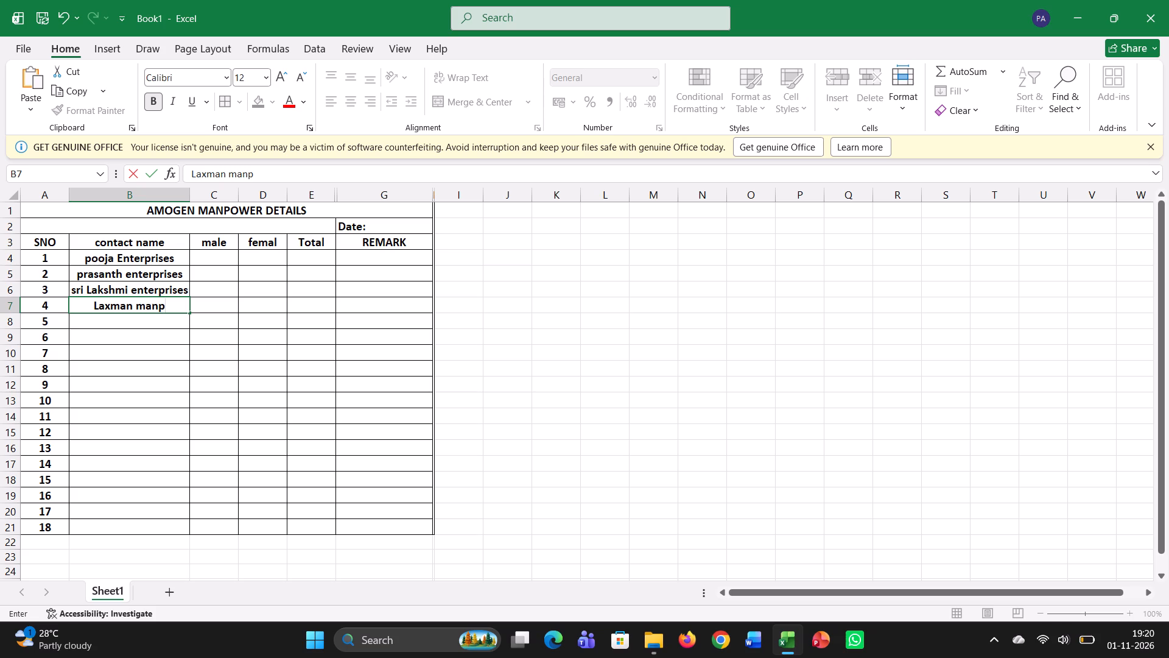
pyautogui.press('o')
pyautogui.write('wer')
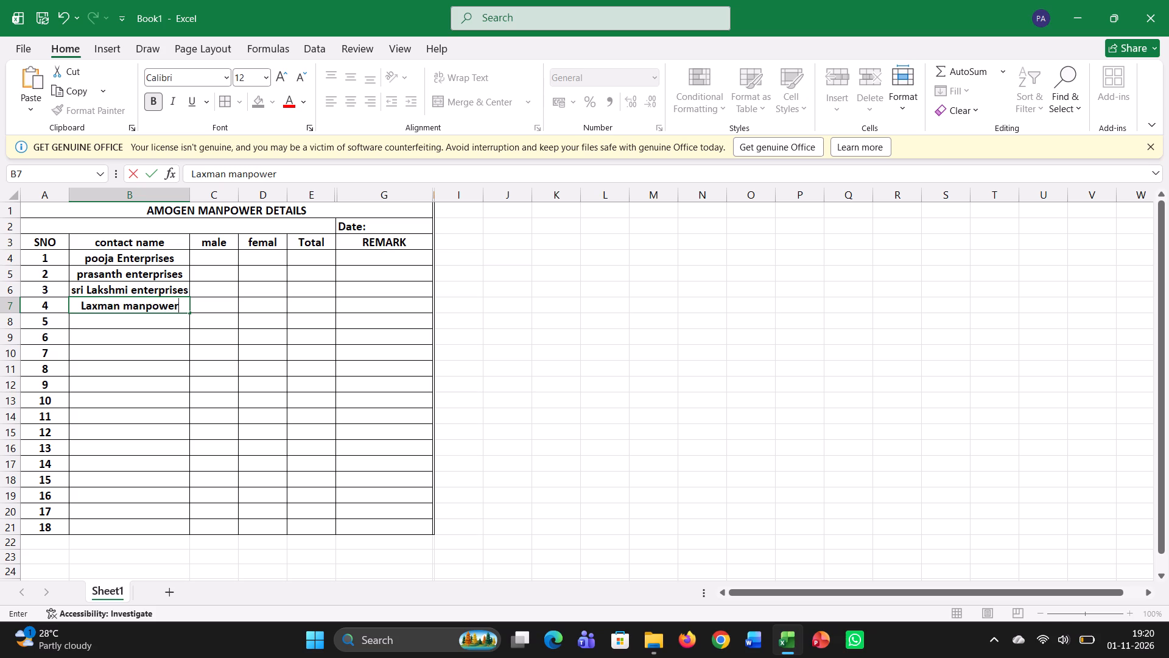
pyautogui.press('Down')
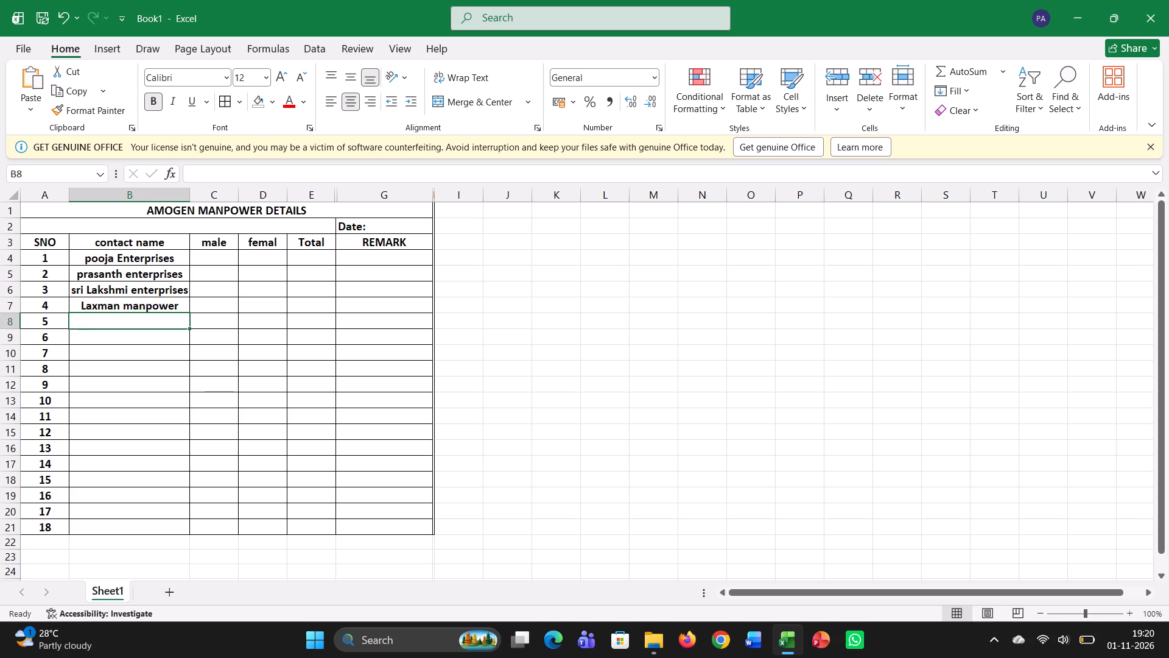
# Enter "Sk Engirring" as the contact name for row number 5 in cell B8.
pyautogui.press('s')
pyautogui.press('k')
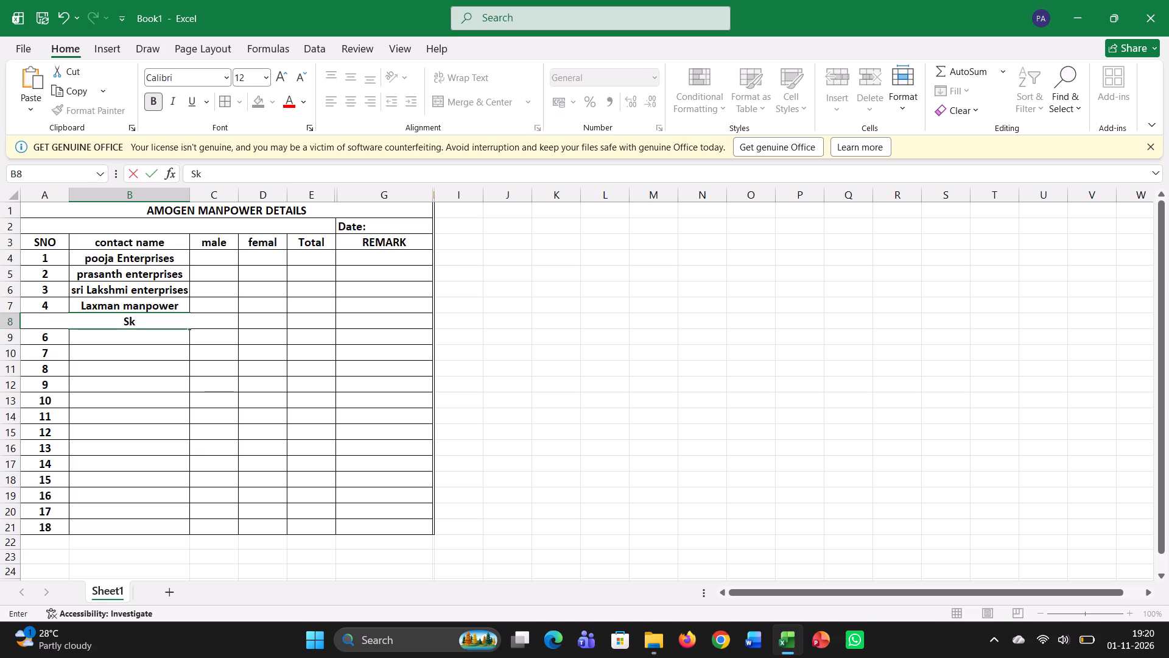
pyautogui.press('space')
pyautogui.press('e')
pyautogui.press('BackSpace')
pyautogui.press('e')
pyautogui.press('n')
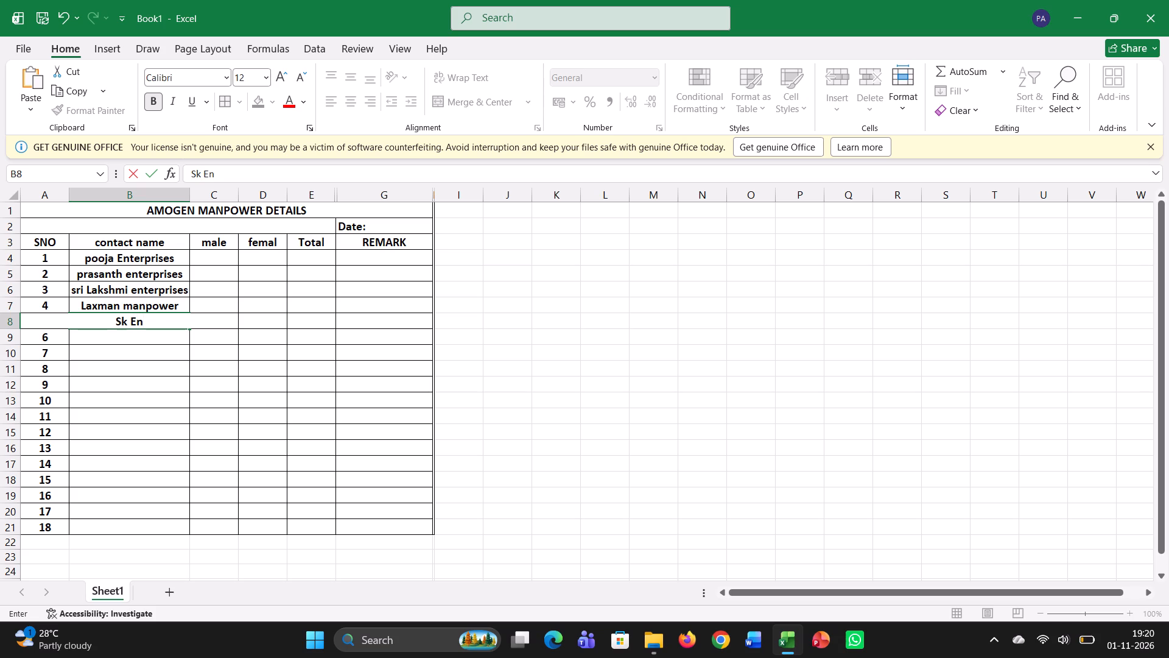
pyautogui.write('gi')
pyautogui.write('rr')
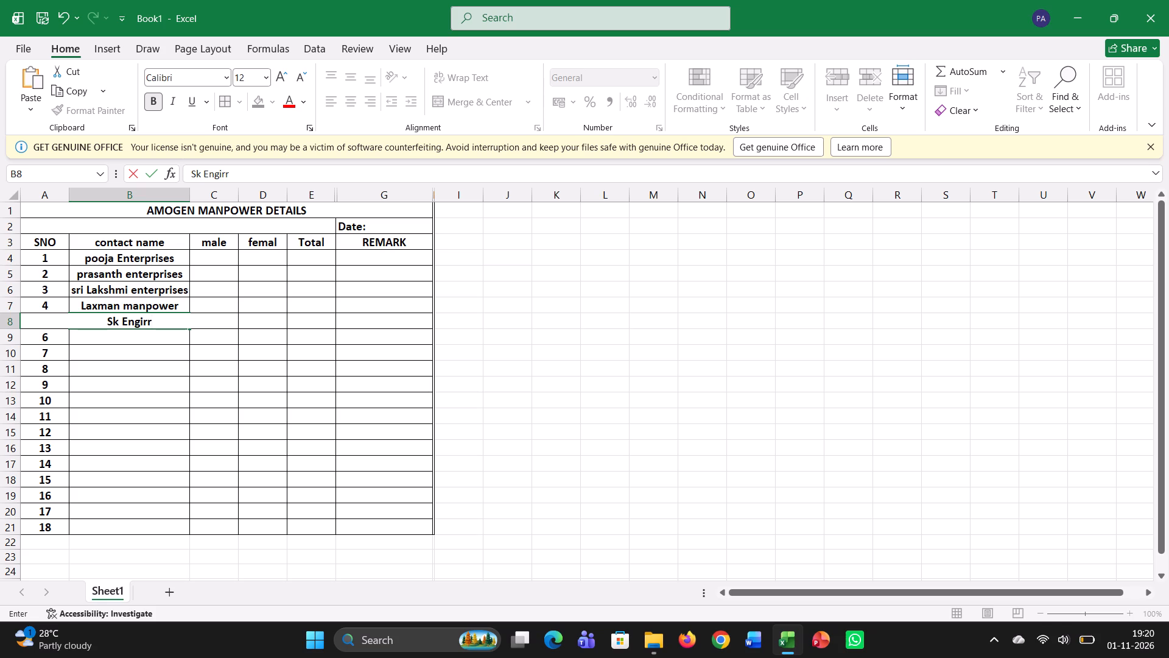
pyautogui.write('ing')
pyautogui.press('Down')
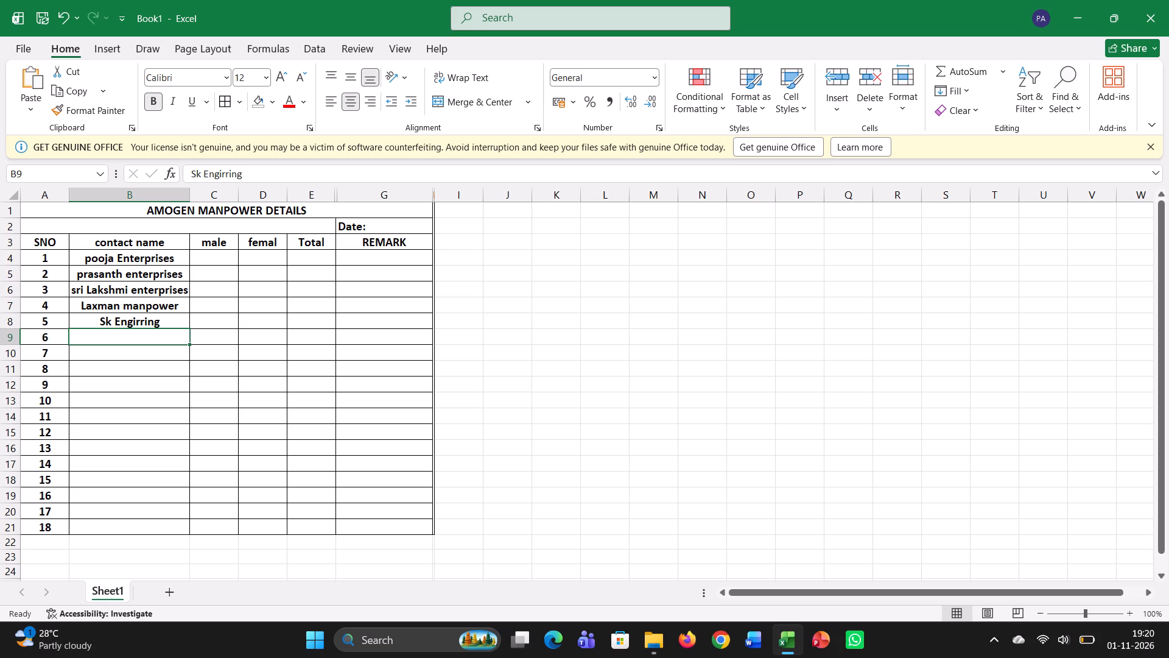
# Replace the contact name for row number 5 in cell B8 with "Sk Enginnering".
pyautogui.click(146, 322)
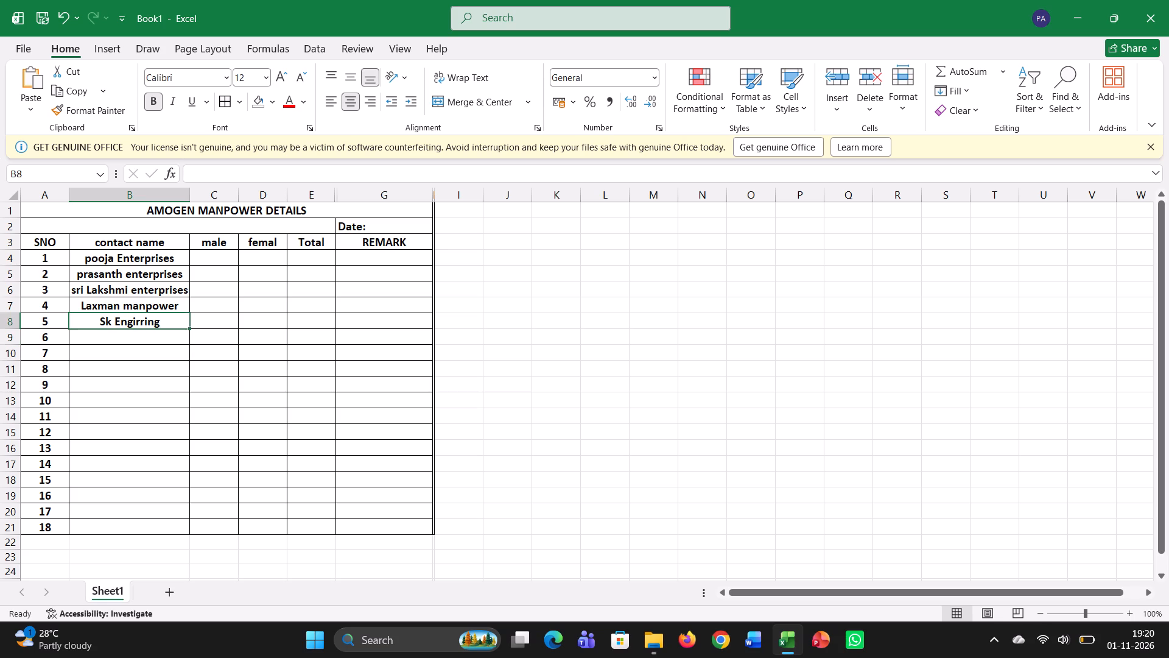
pyautogui.press('BackSpace')
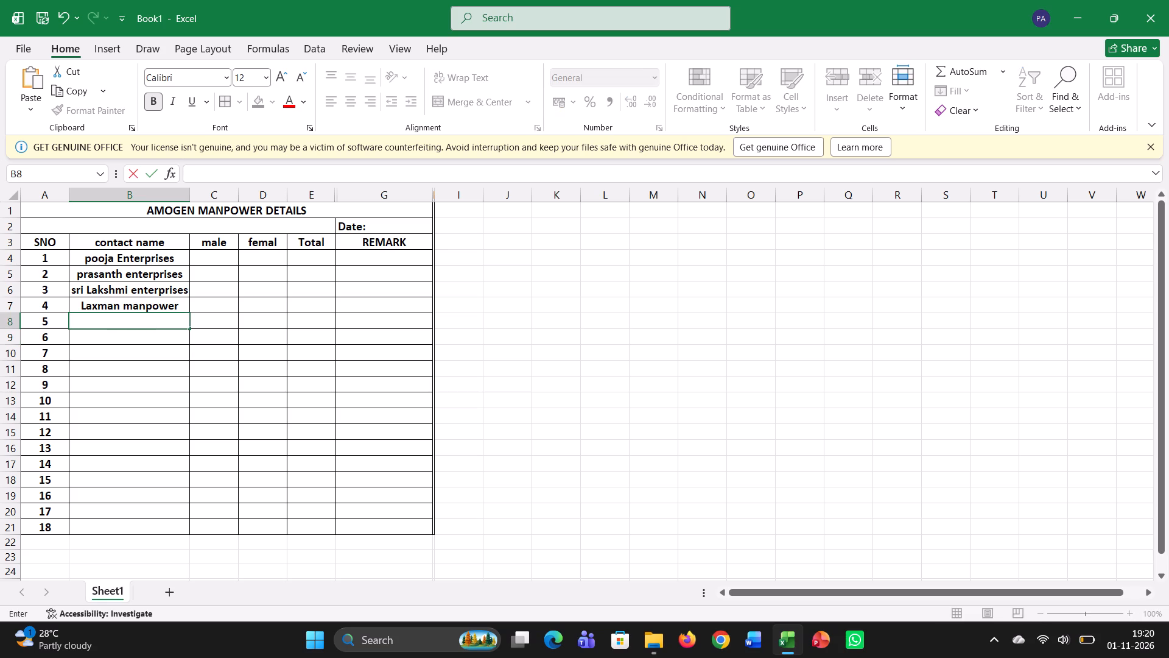
pyautogui.press('s')
pyautogui.press('k')
pyautogui.press('space')
pyautogui.press('e')
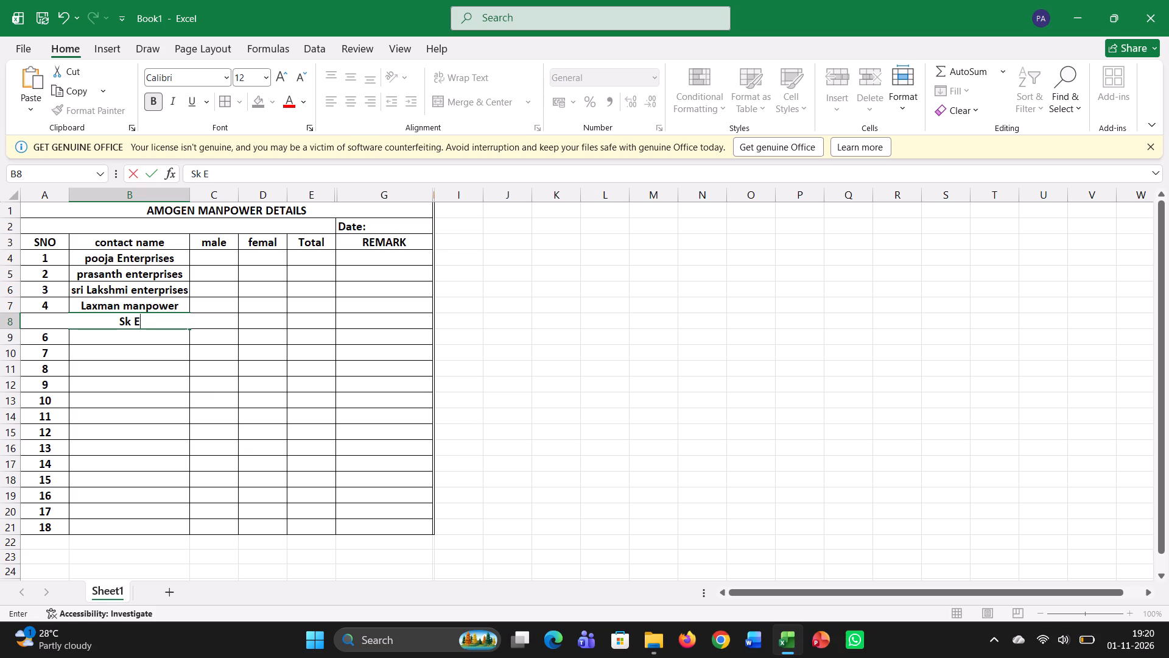
pyautogui.write('ng')
pyautogui.press('i')
pyautogui.press('r')
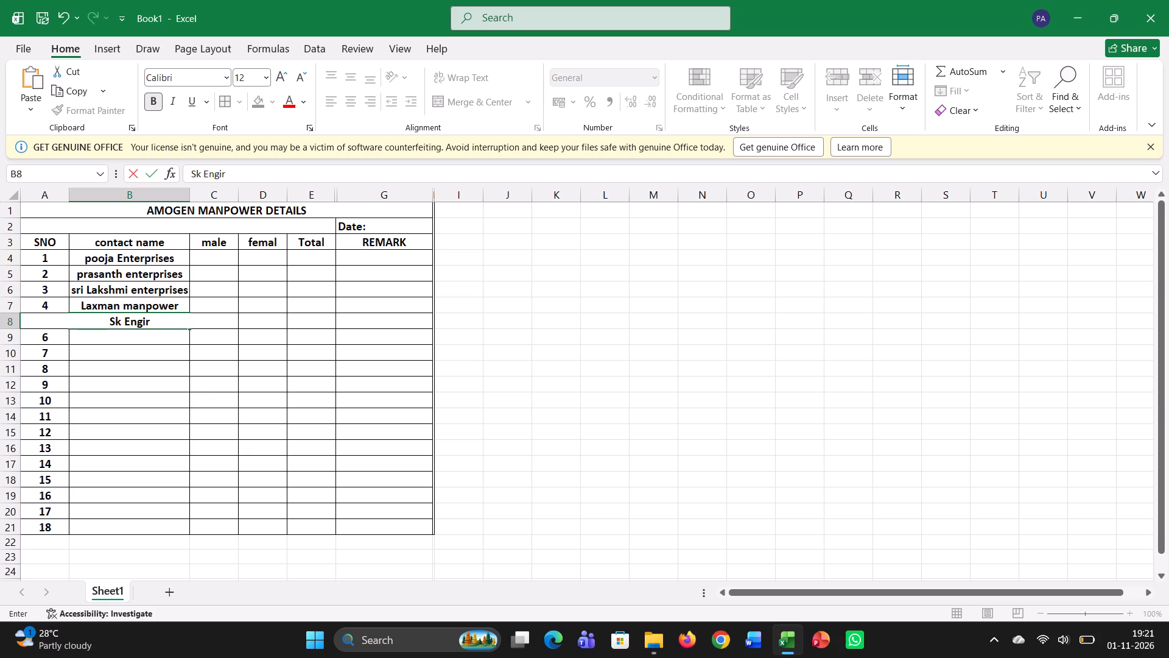
pyautogui.write('ee')
pyautogui.press('BackSpace')
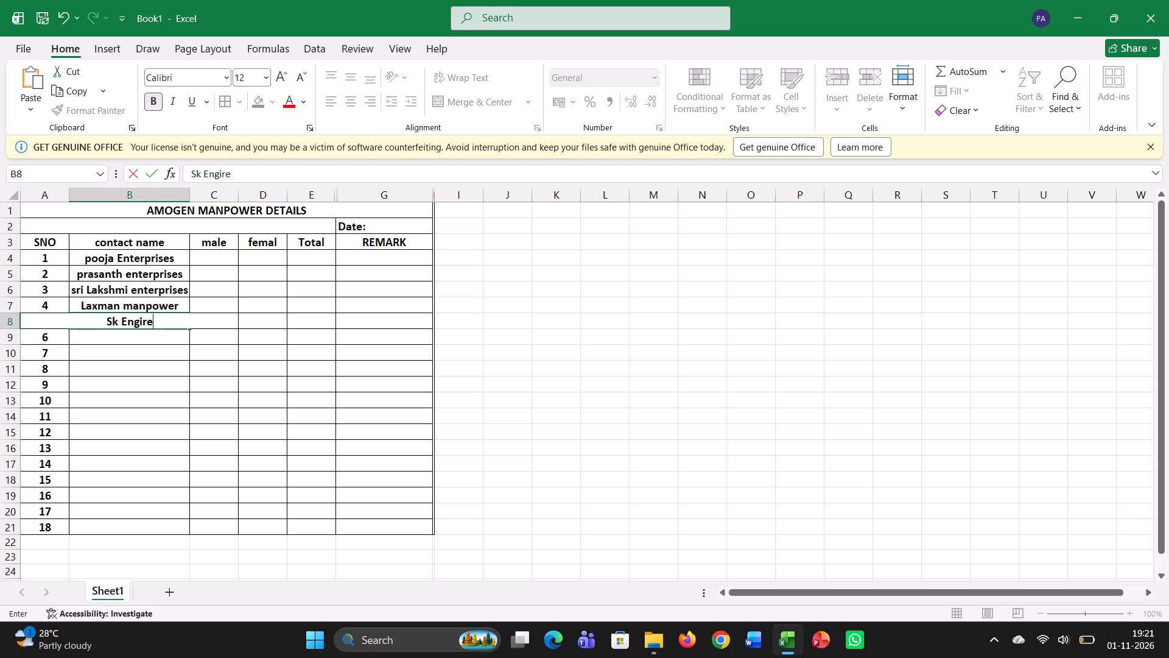
pyautogui.press('BackSpace')
pyautogui.press('BackSpace')
pyautogui.write('nn')
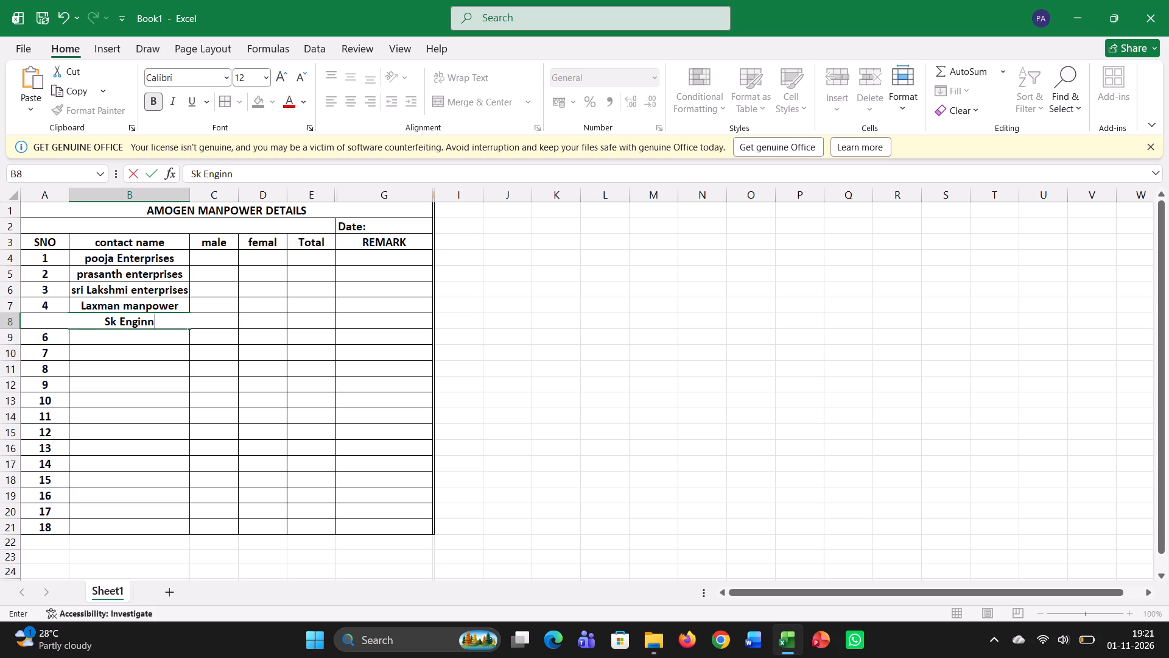
pyautogui.write('er')
pyautogui.write('in')
pyautogui.press('g')
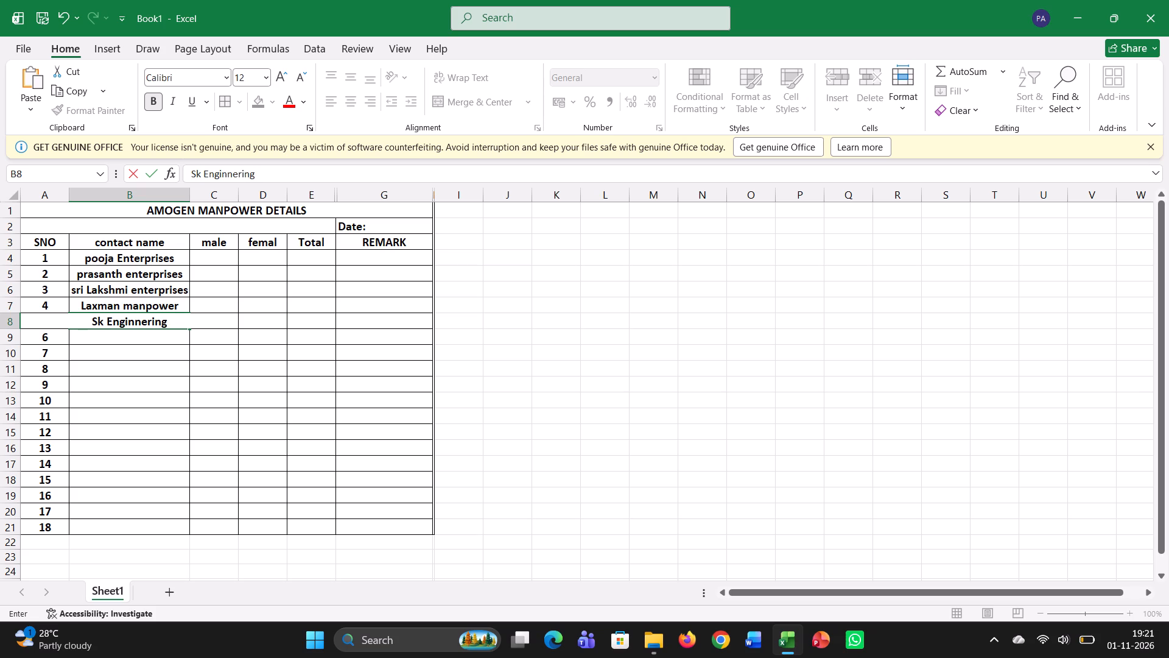
pyautogui.press('Down')
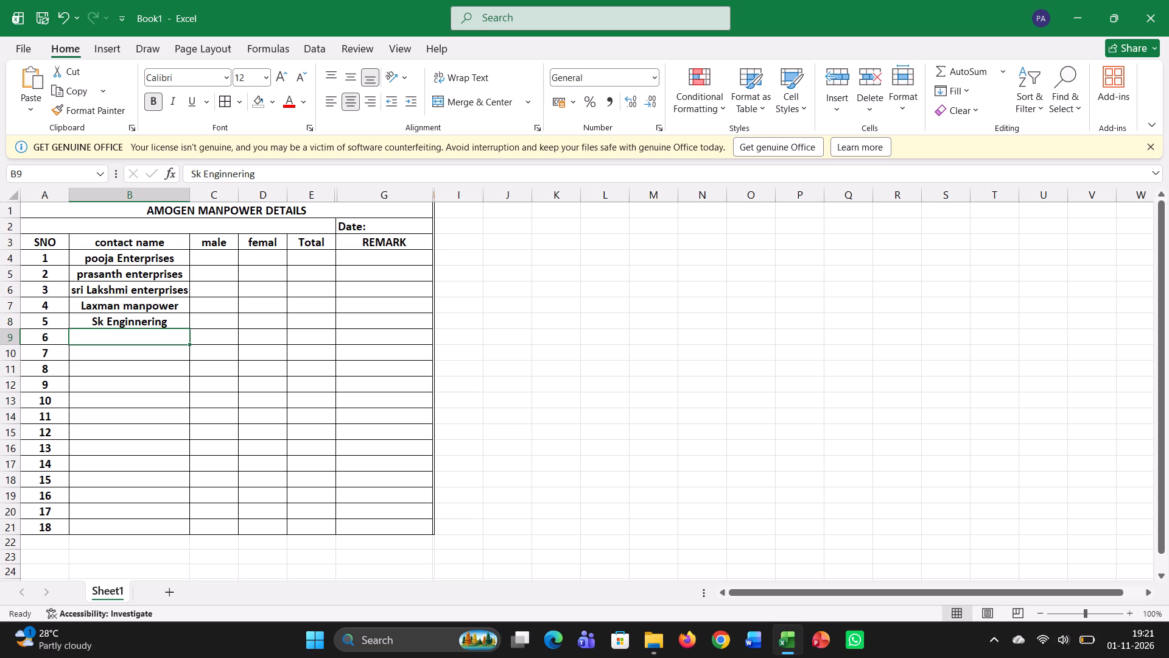
# Enter "ADP.Manufacturing" as the contact name for row number 6 in cell B9.
pyautogui.write('AD')
pyautogui.press('p')
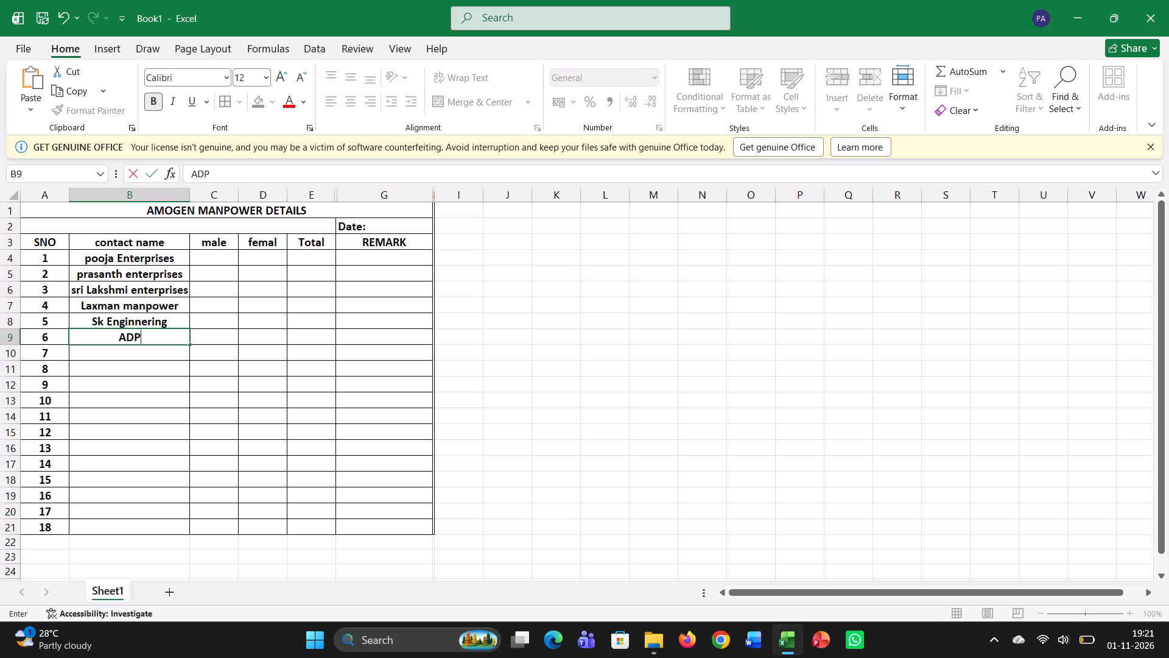
pyautogui.press('.')
pyautogui.press('m')
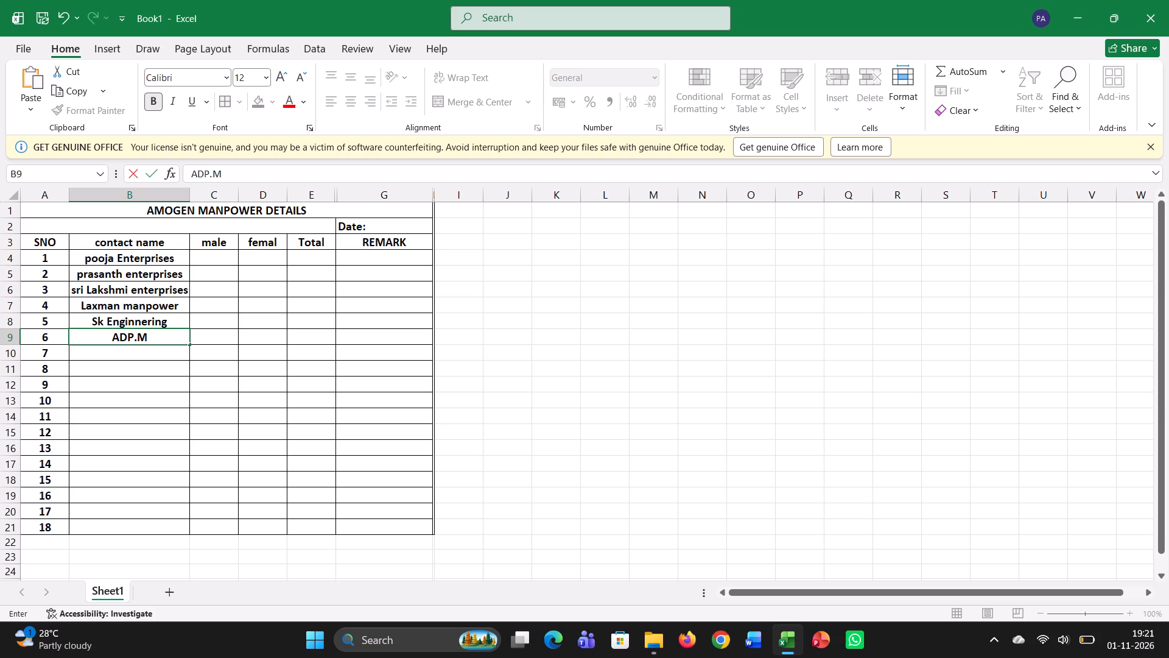
pyautogui.press('n')
pyautogui.press('u')
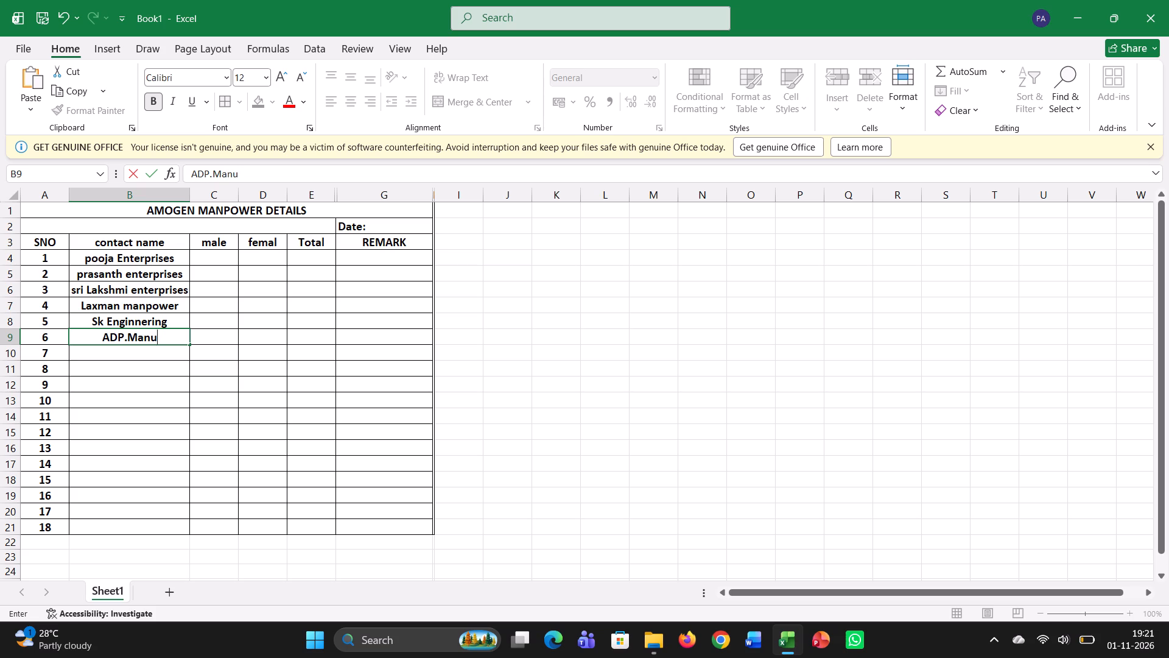
pyautogui.write('fa')
pyautogui.write('ct')
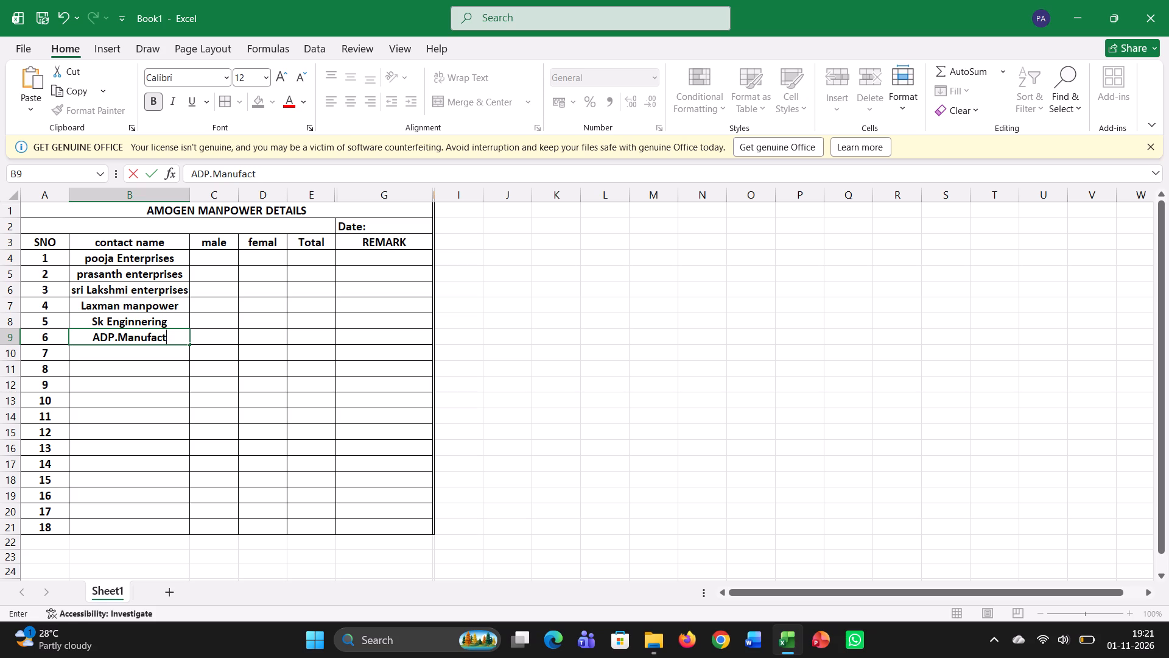
pyautogui.press('u')
pyautogui.write('ring')
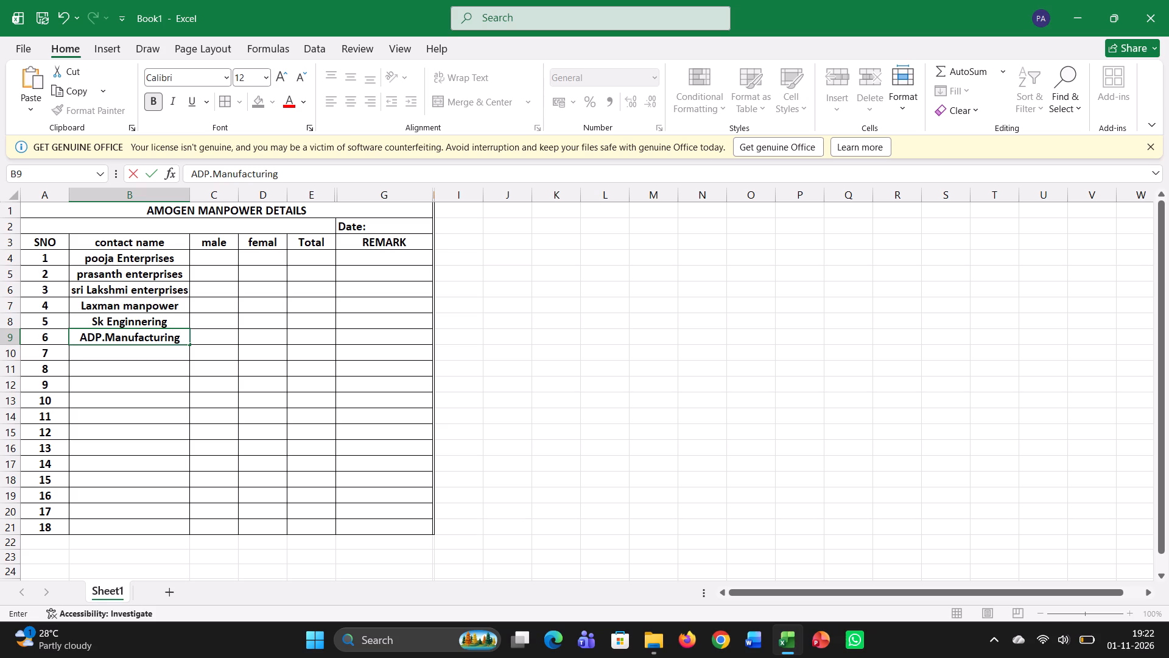
pyautogui.press('Down')
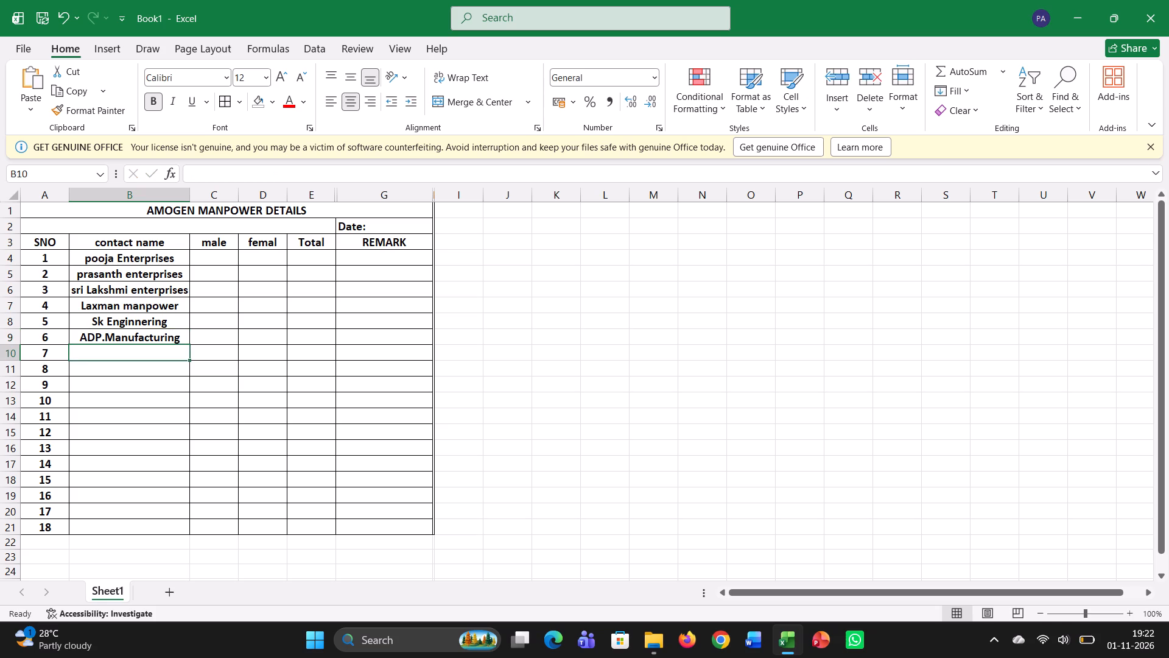
# Enter "Dhanesh electrical" as the contact name for row number 7 in cell B10.
pyautogui.press('d')
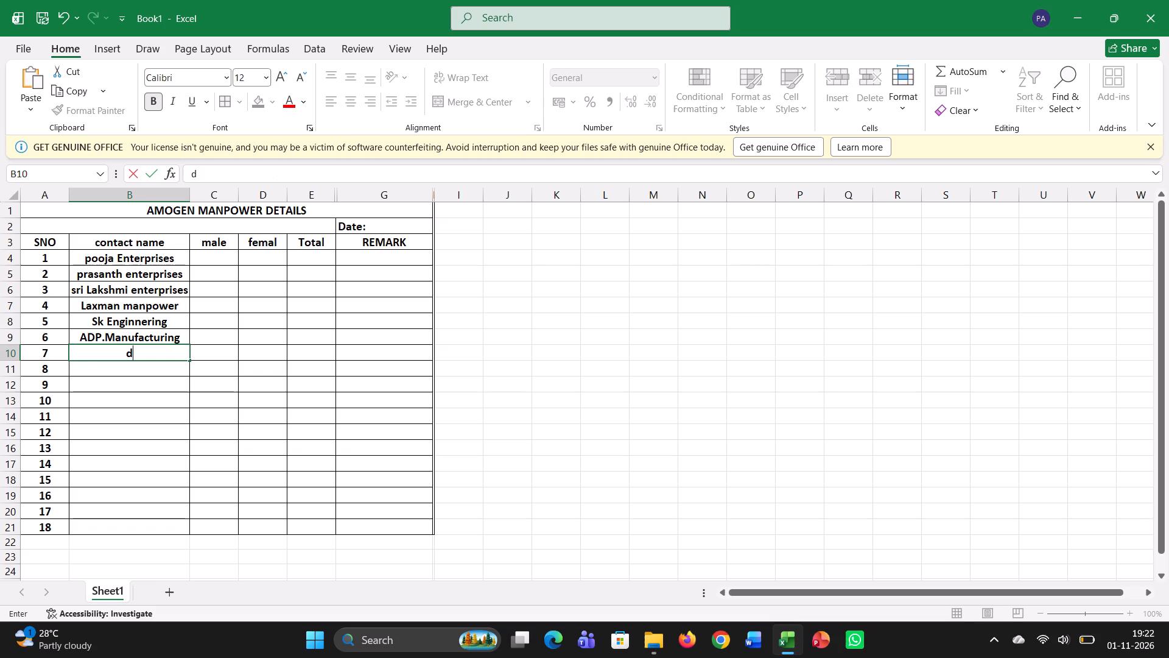
pyautogui.press('BackSpace')
pyautogui.press('d')
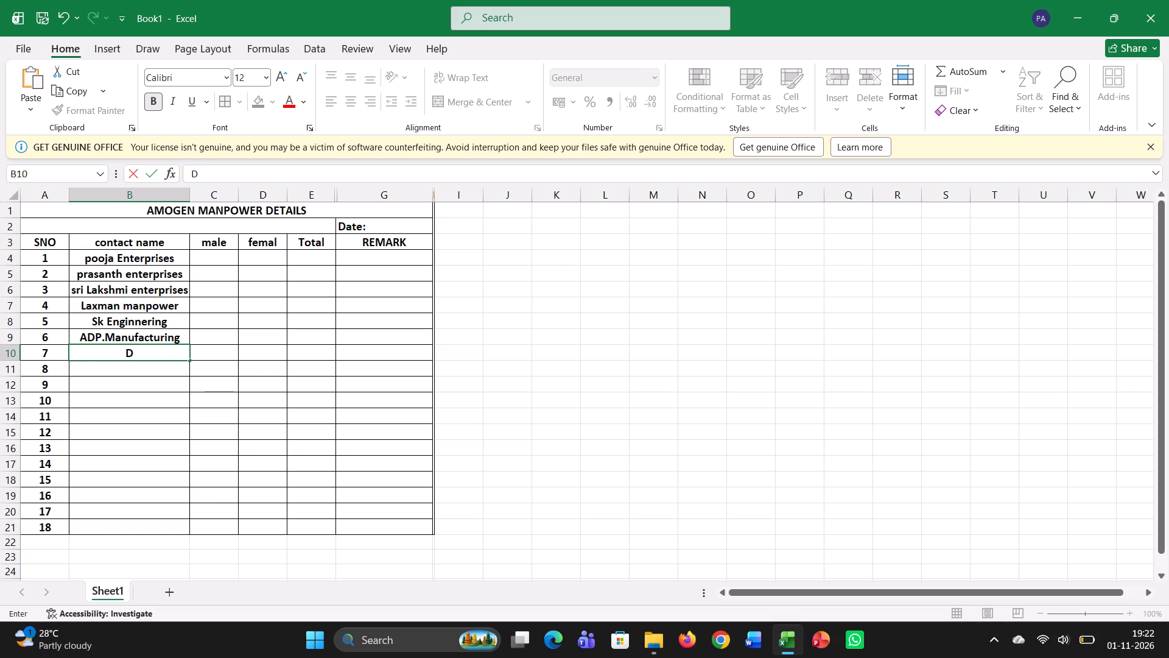
pyautogui.write('ha')
pyautogui.write('nesh')
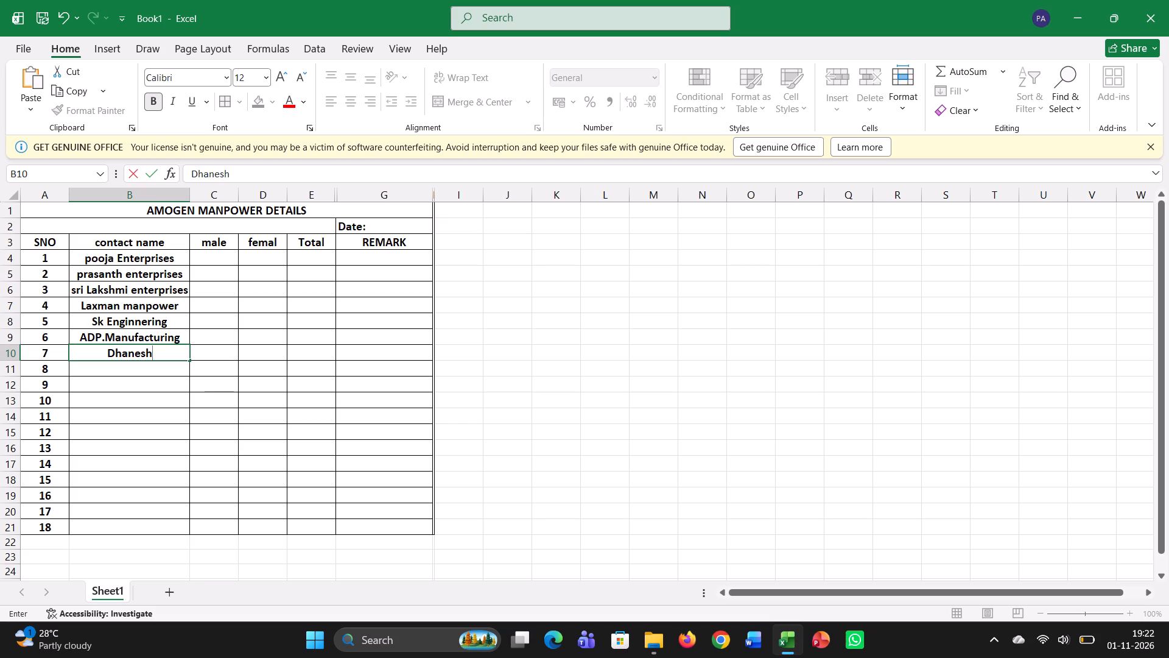
pyautogui.press('space')
pyautogui.press('e')
pyautogui.press('l')
pyautogui.press('e')
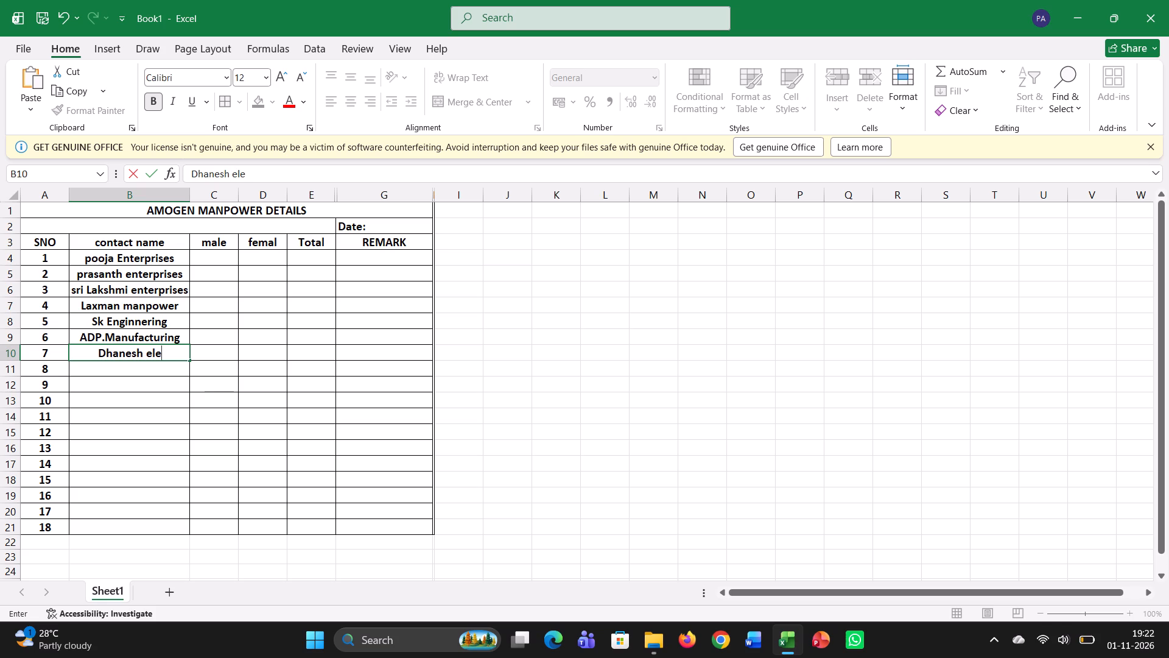
pyautogui.press('c')
pyautogui.press('t')
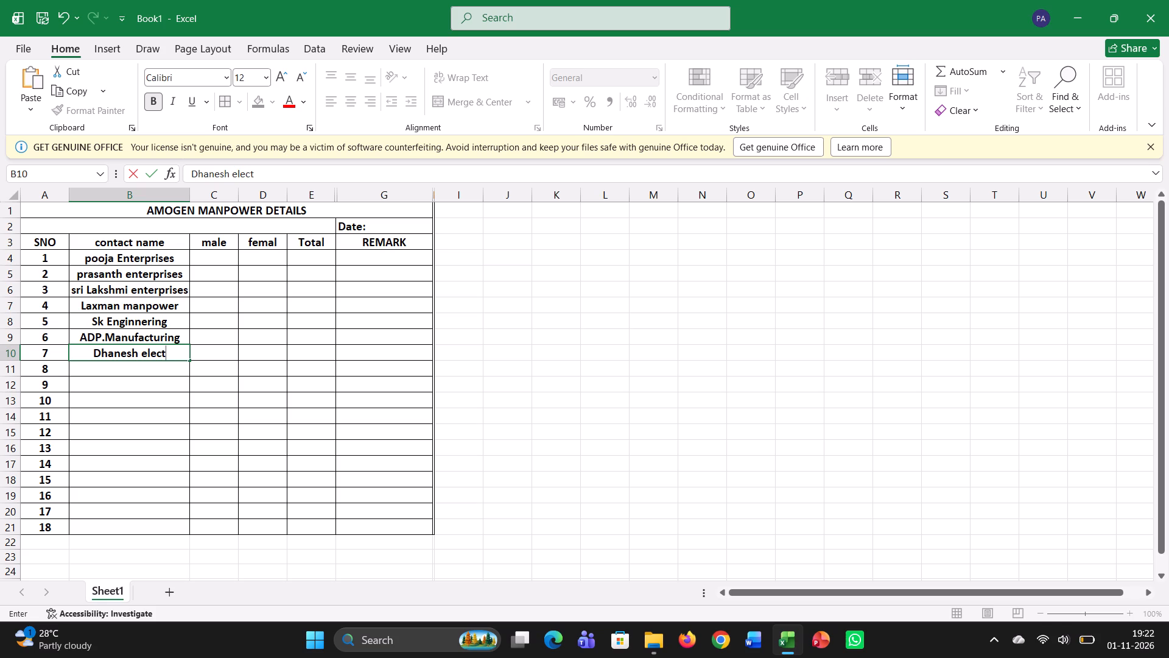
pyautogui.write('ri')
pyautogui.write('ca')
pyautogui.press('l')
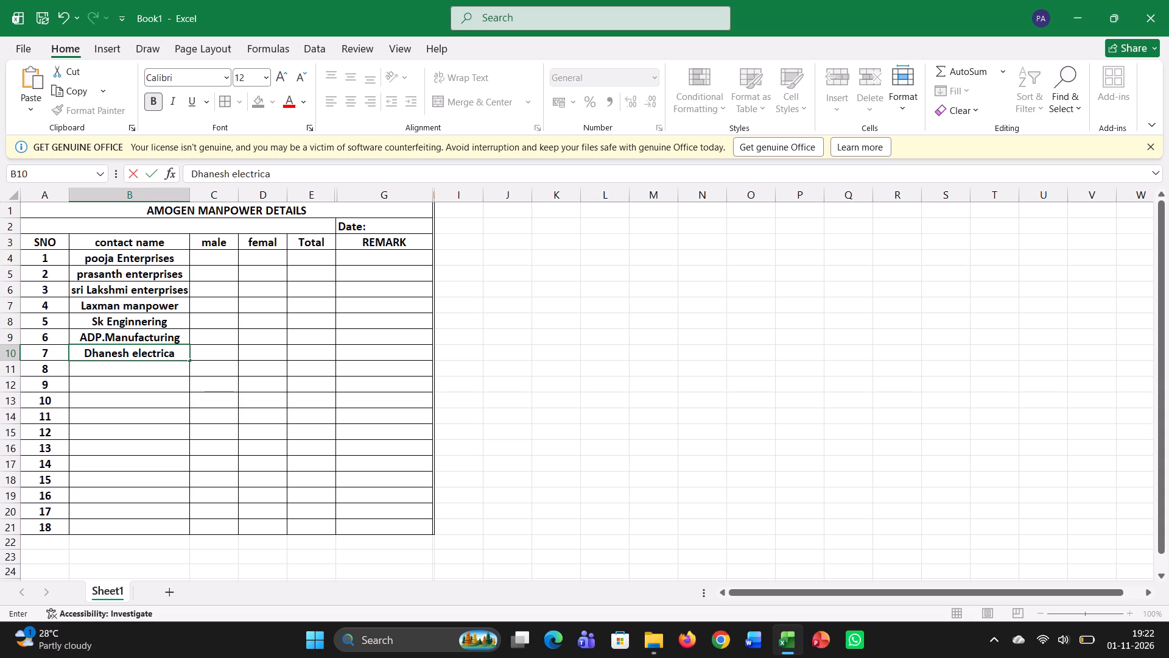
pyautogui.press('Down')
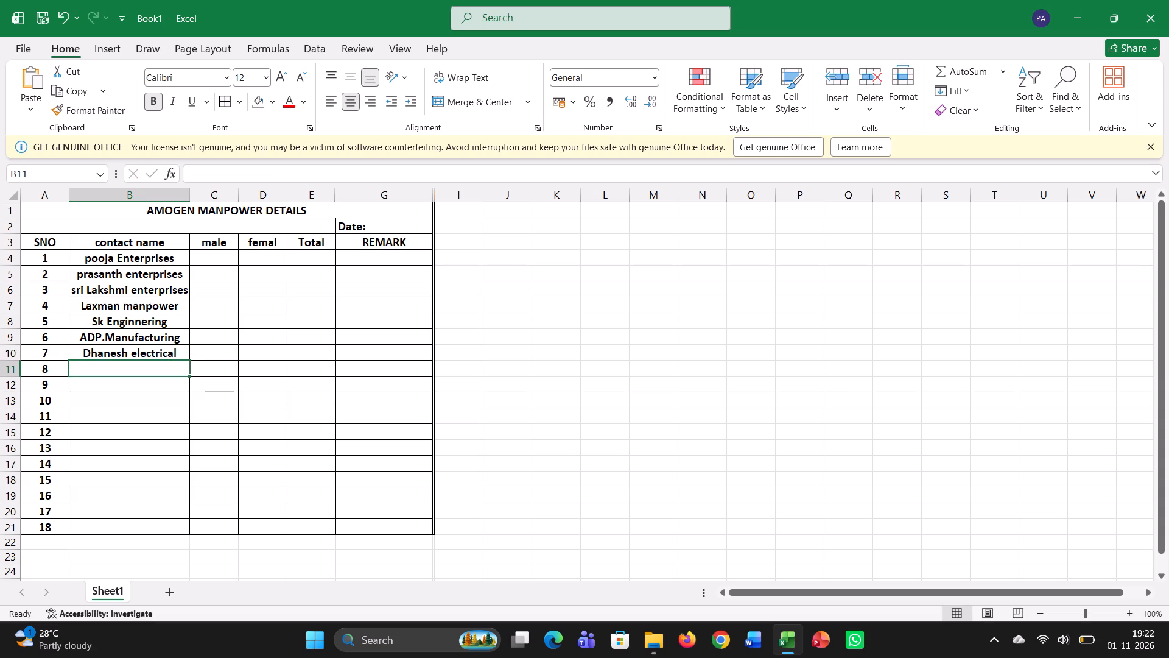
# Enter "NKR Nursary" as the contact name for row number 8 in cell B11.
pyautogui.write('NK')
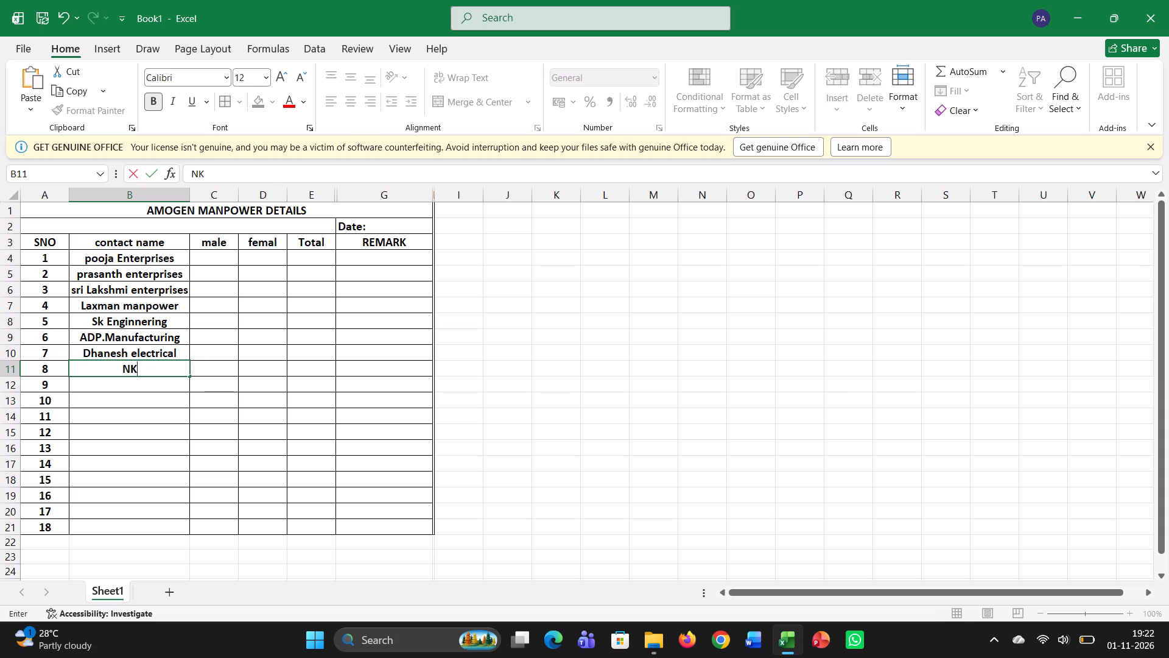
pyautogui.write('R N')
pyautogui.write('ur')
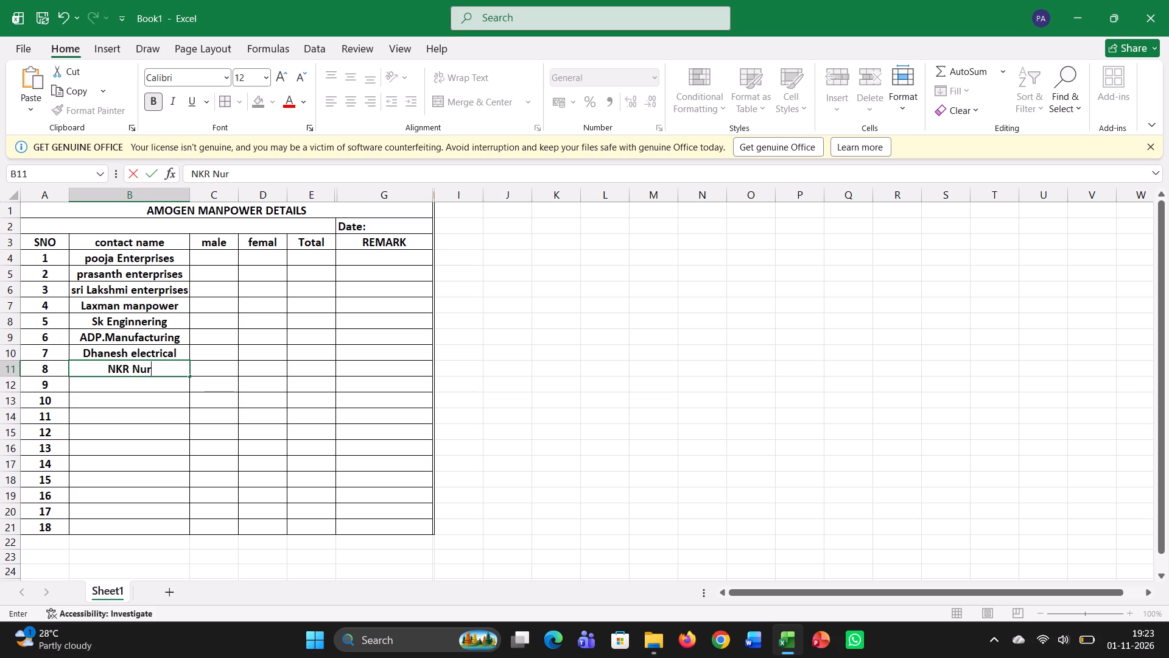
pyautogui.write('sary')
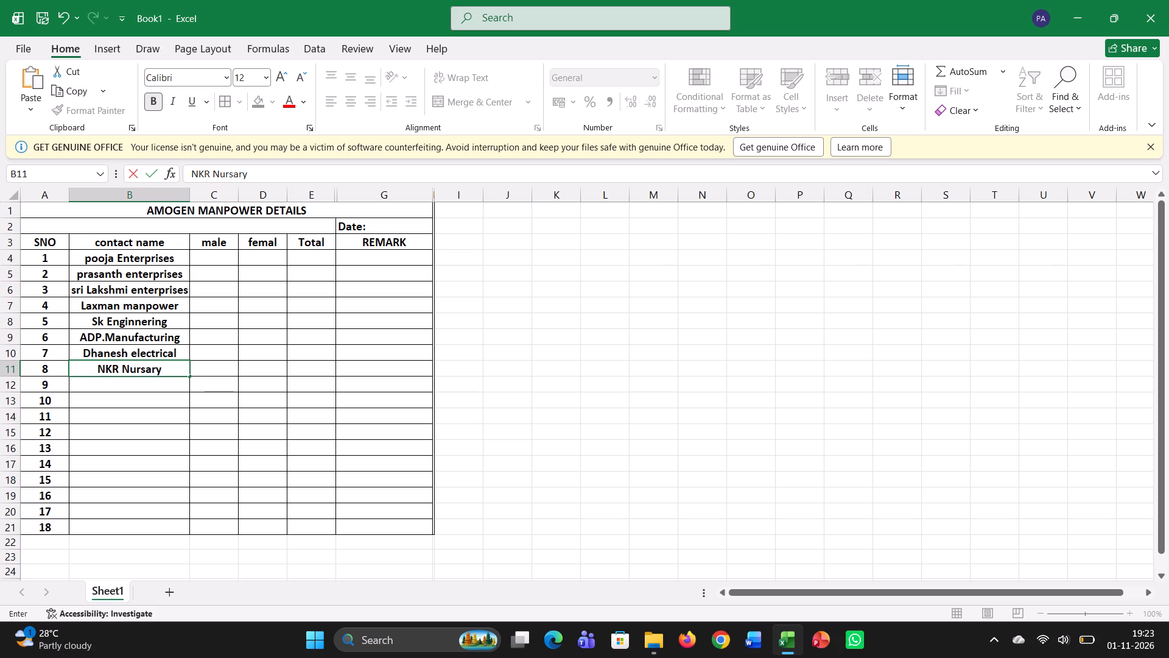
pyautogui.press('Down')
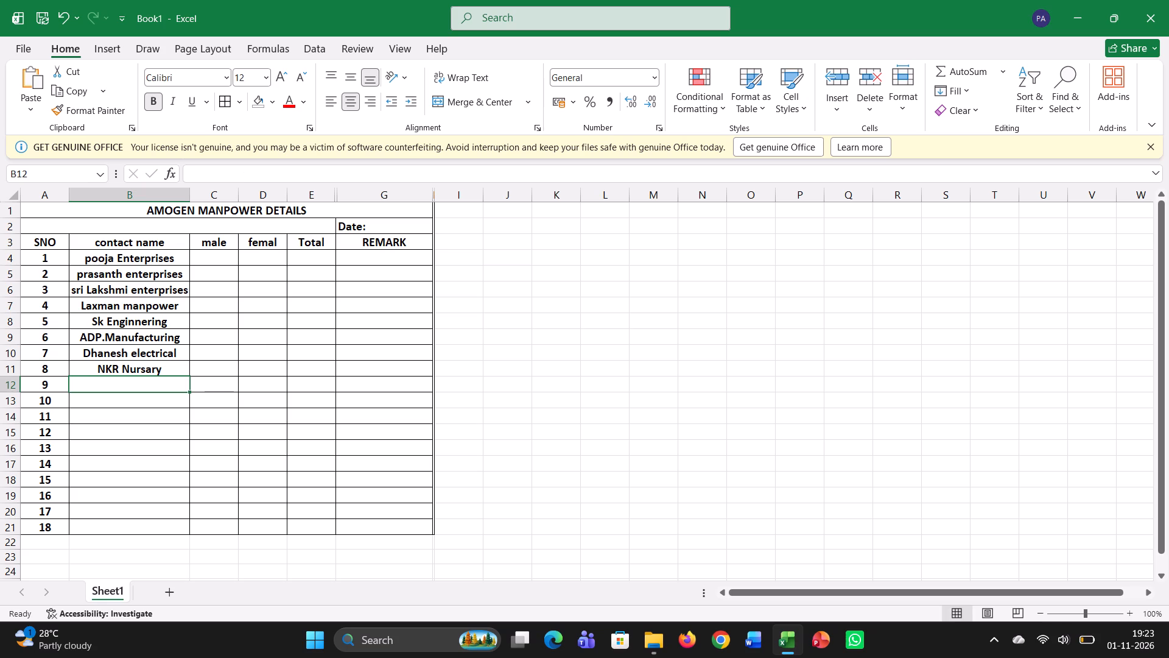
# Enter "Auto COBOTS" as the contact name for row number 9 in cell B12.
pyautogui.press('a')
pyautogui.write('uto')
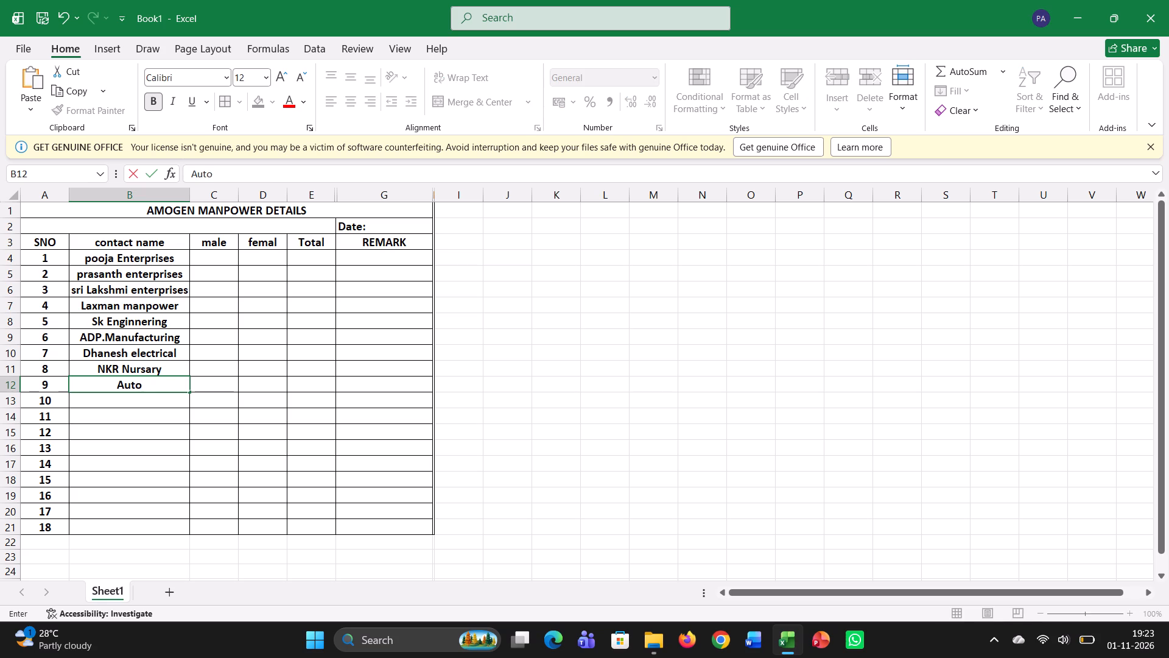
pyautogui.press('space')
pyautogui.press('c')
pyautogui.press('o')
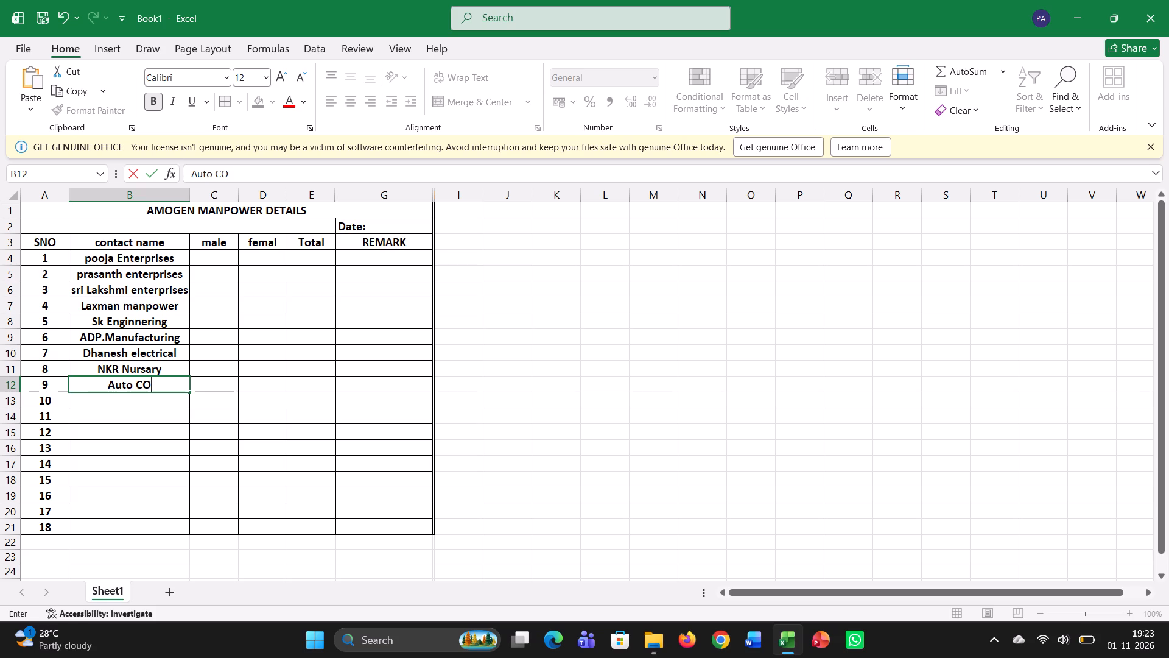
pyautogui.write('BO')
pyautogui.write('TS')
pyautogui.press('Down')
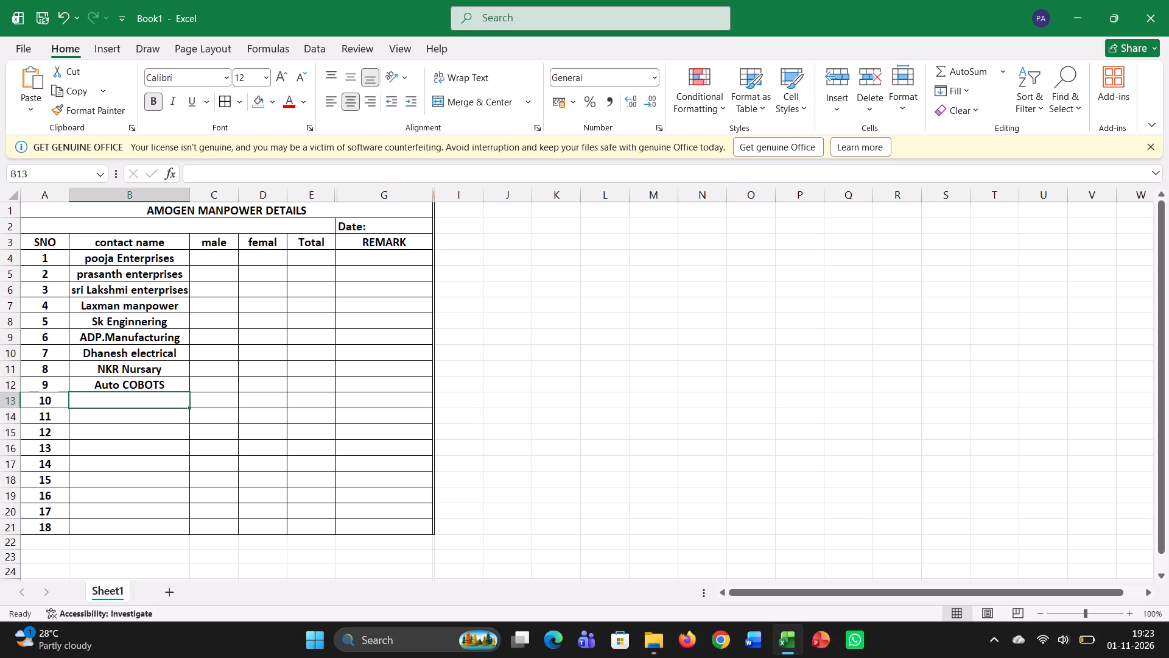
# Enter "Skanda" as the contact name for row number 10 in cell B13.
pyautogui.press('s')
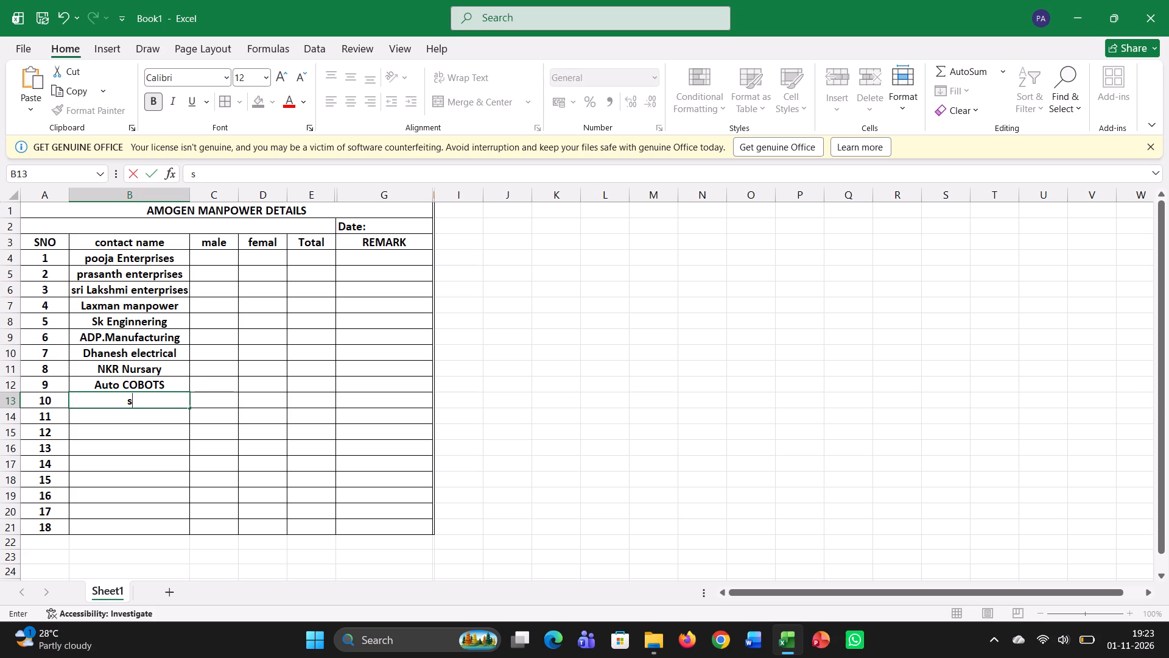
pyautogui.press('BackSpace')
pyautogui.press('s')
pyautogui.press('k')
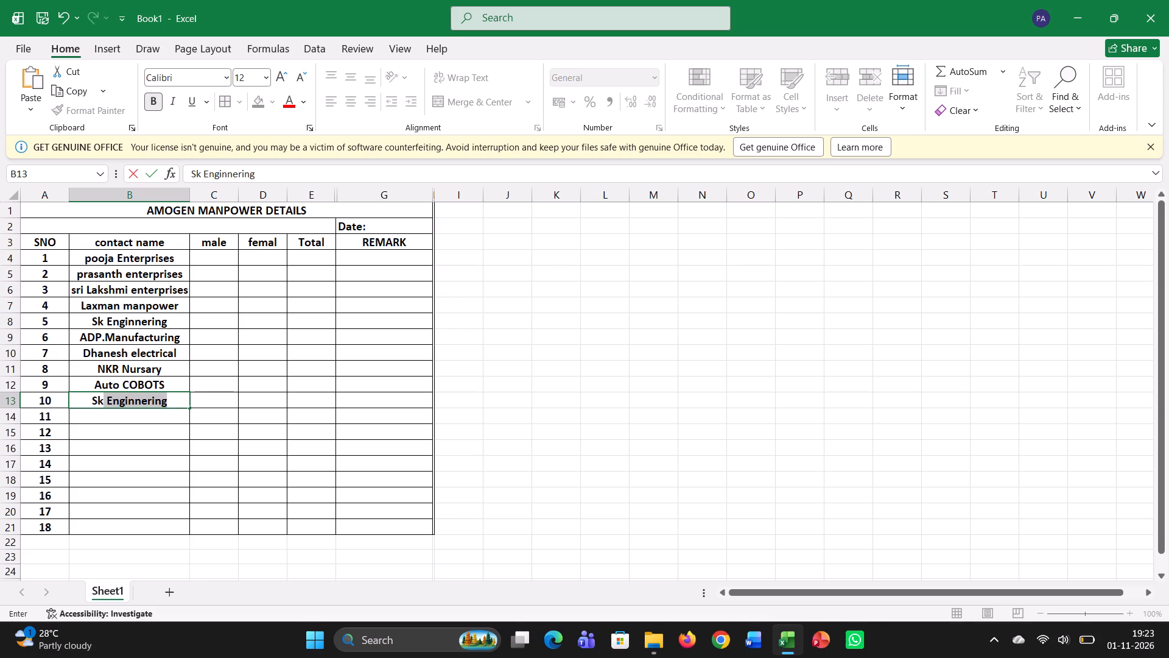
pyautogui.write('ang')
pyautogui.press('BackSpace')
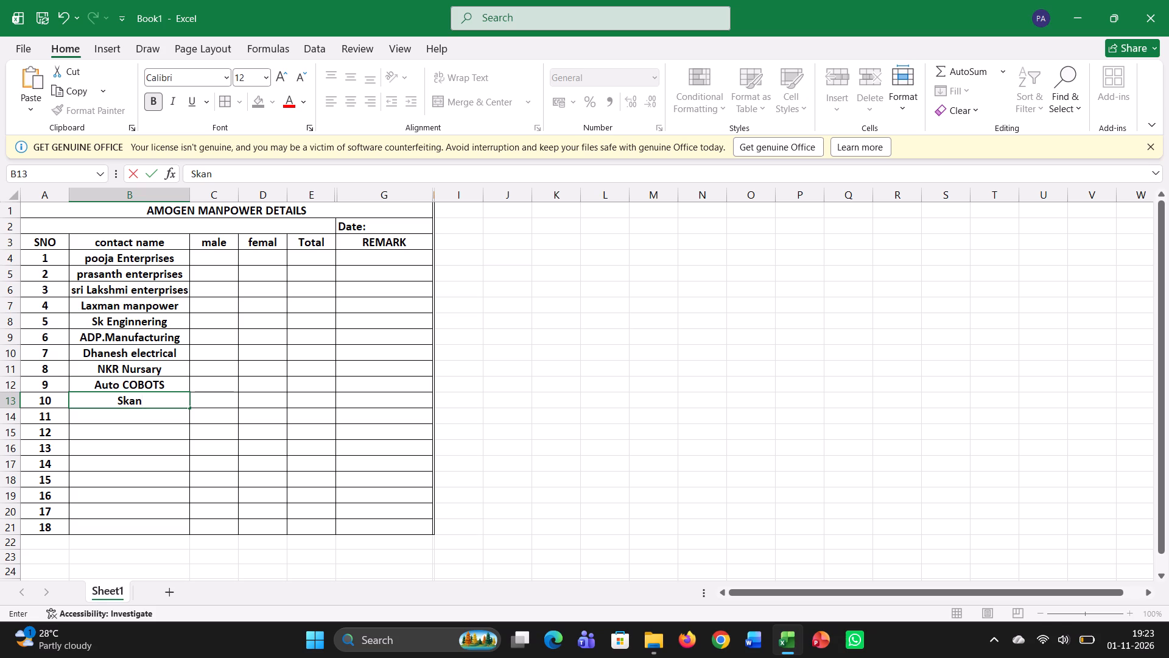
pyautogui.write('da')
pyautogui.press('Down')
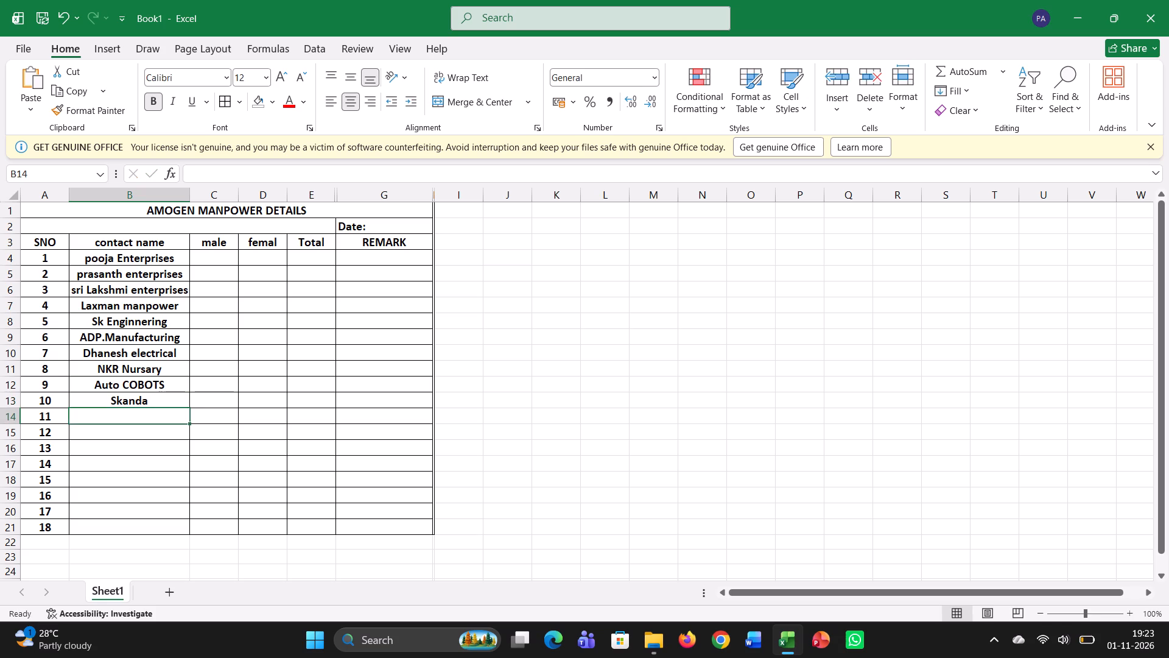
# Enter "SV Insulation" as the contact name for row number 11 in cell B14.
pyautogui.press('s')
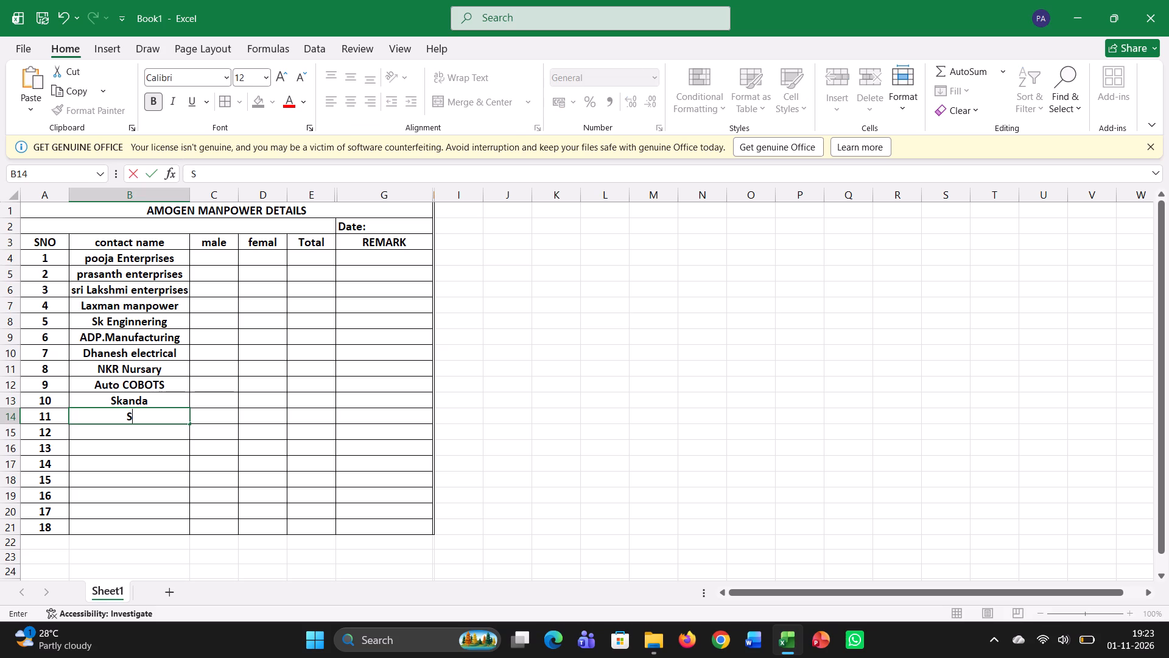
pyautogui.press('v')
pyautogui.press('i')
pyautogui.press('BackSpace')
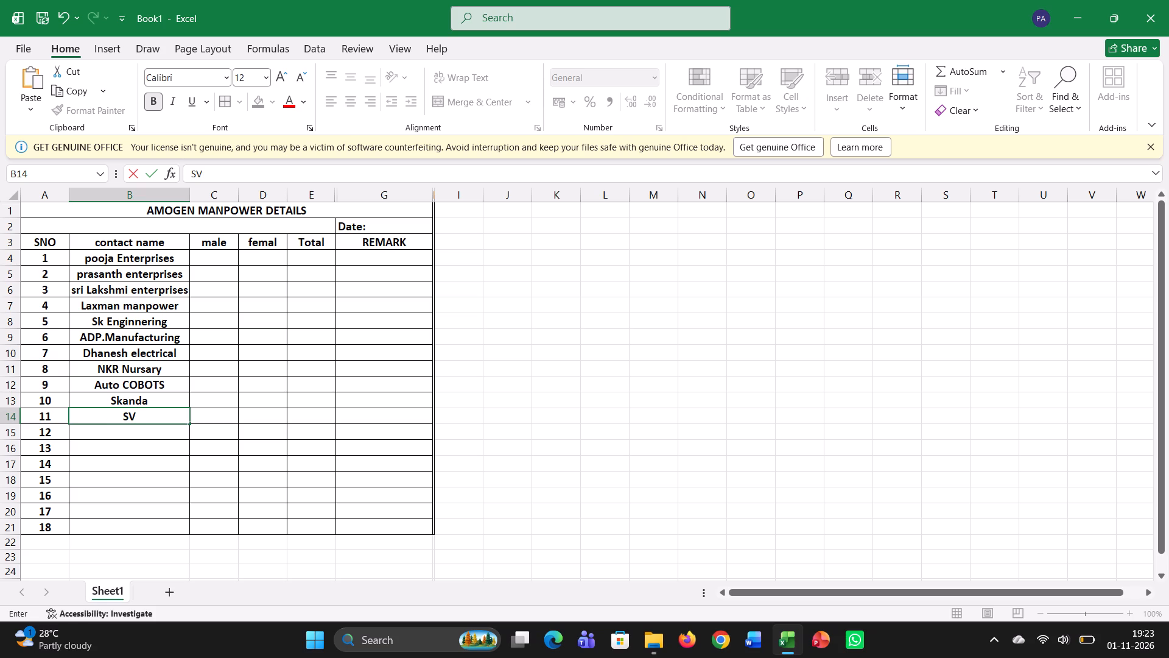
pyautogui.press('space')
pyautogui.press('i')
pyautogui.press('n')
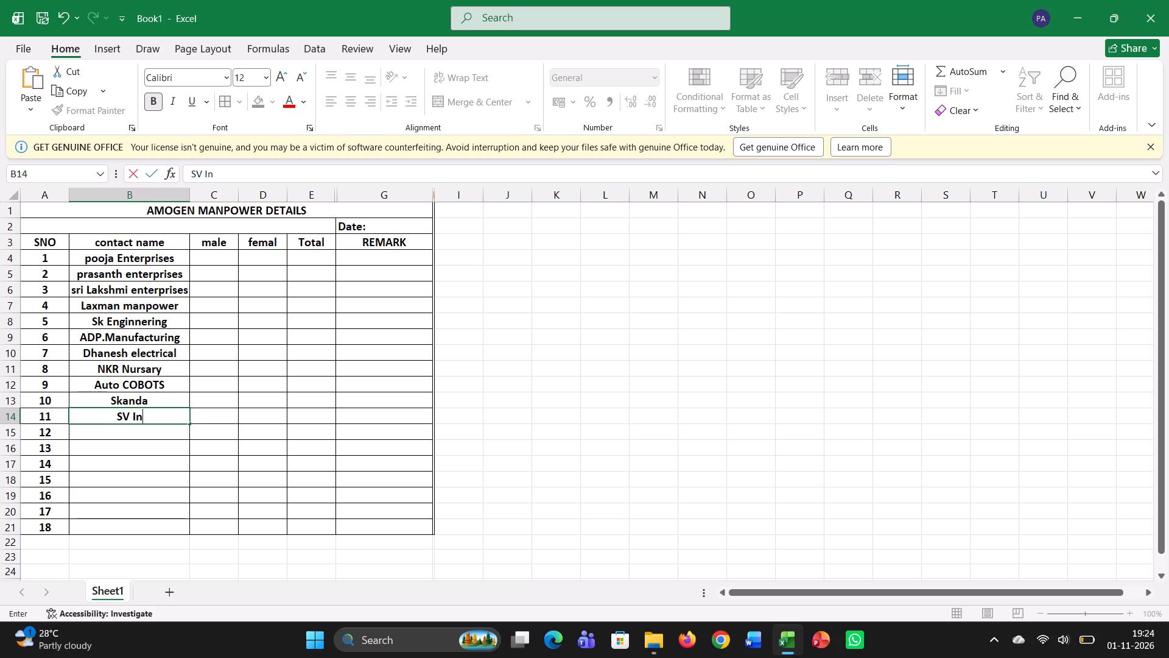
pyautogui.write('sul')
pyautogui.write('ation')
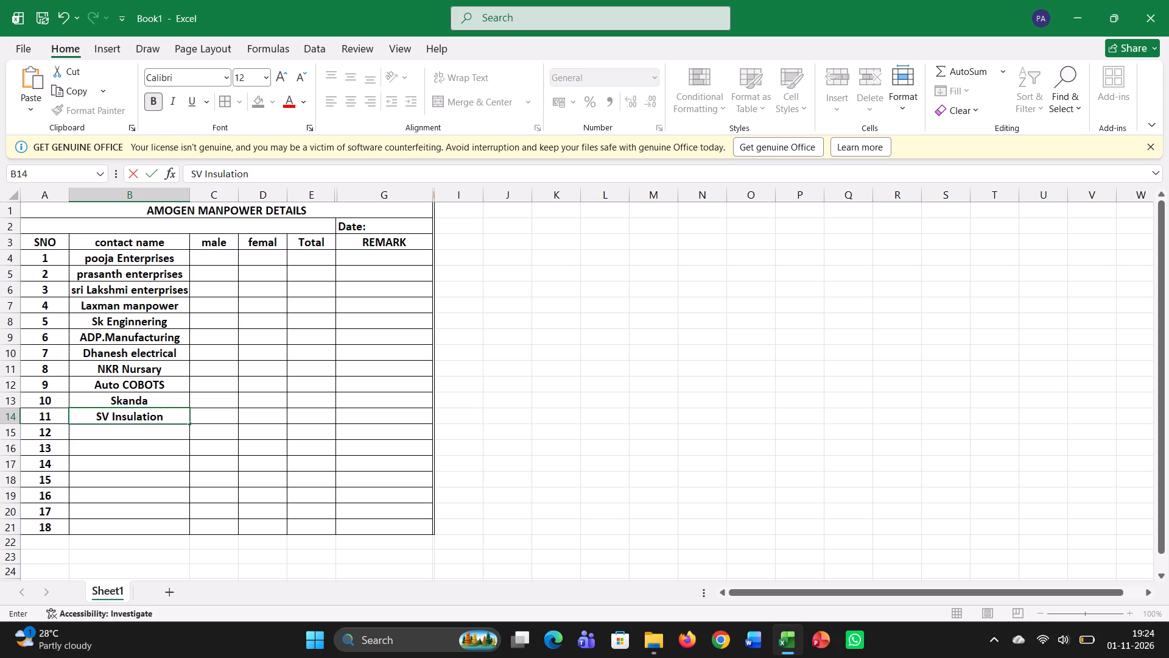
pyautogui.press('Down')
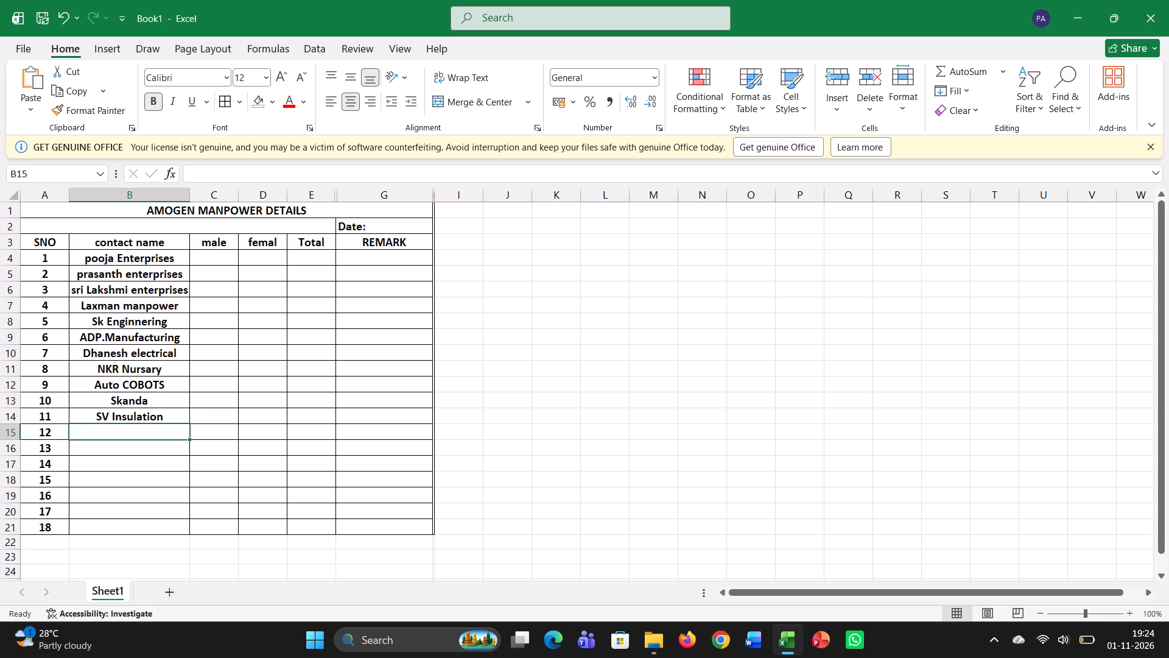
# Enter "I clean" as the contact name for row number 12 in cell B15.
pyautogui.press('i')
pyautogui.press('c')
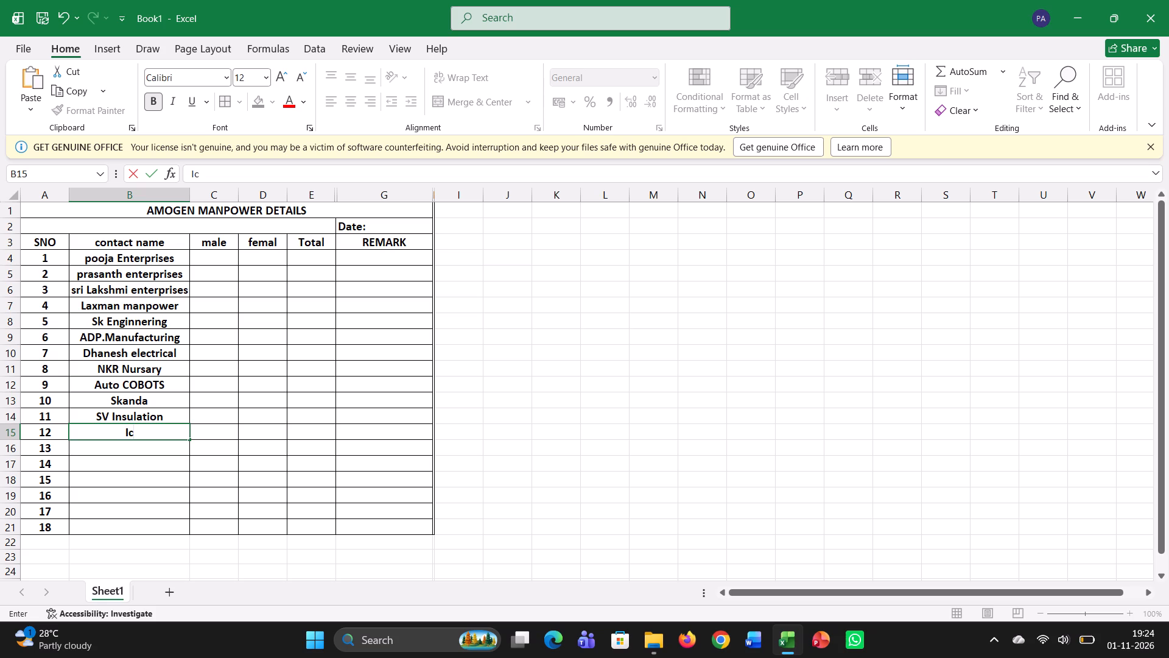
pyautogui.press('BackSpace')
pyautogui.press('space')
pyautogui.write('c')
pyautogui.press('l')
pyautogui.press('e')
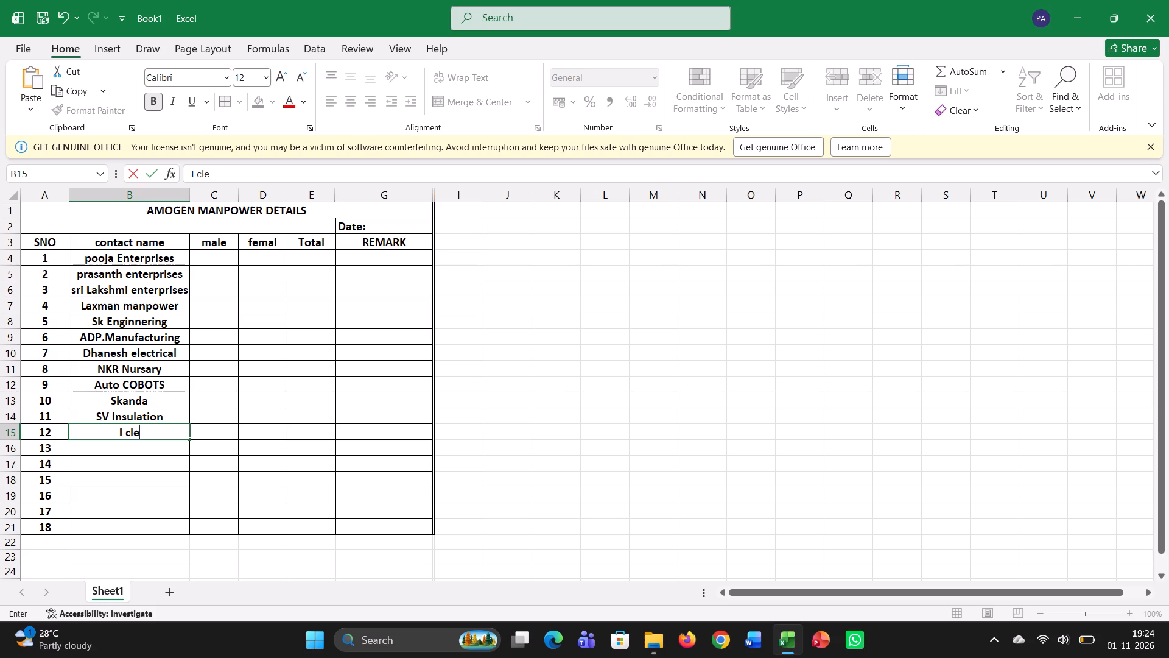
pyautogui.write('an')
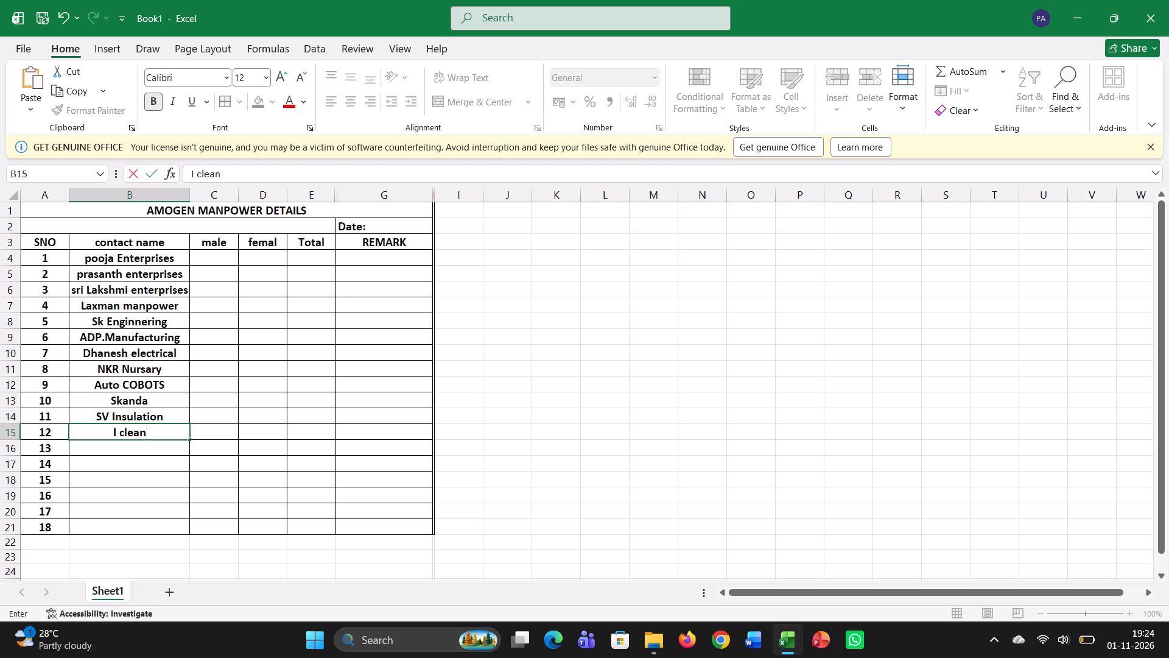
pyautogui.press('Down')
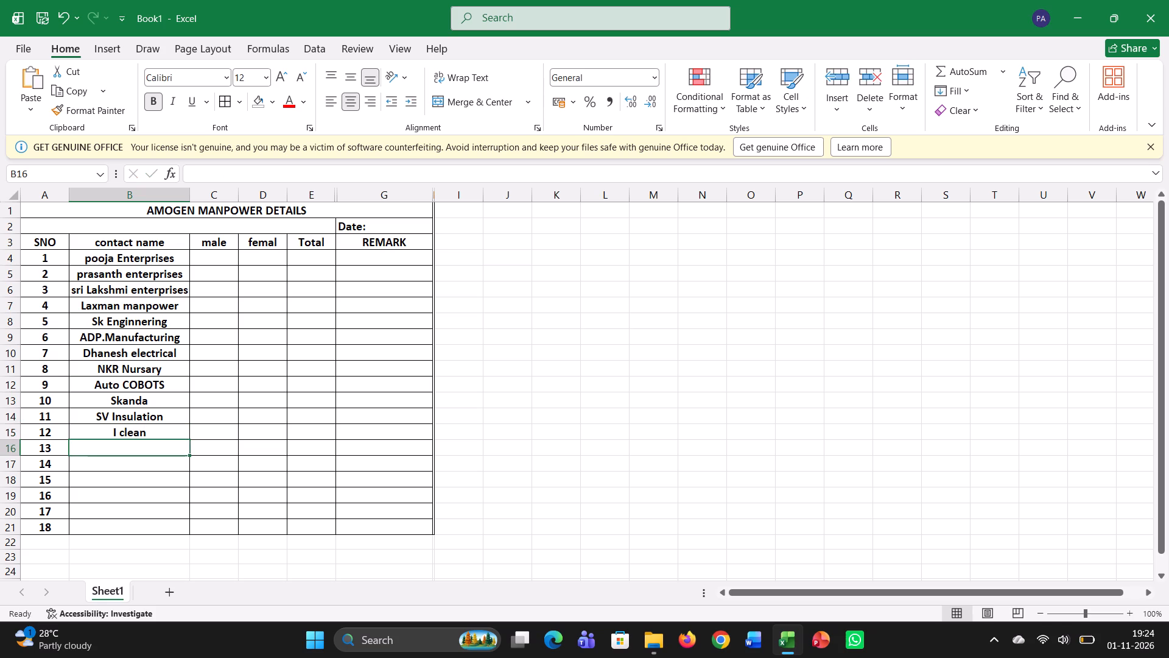
# Enter "Saa insulation" as the contact name for row number 13 in cell B16.
pyautogui.press('s')
pyautogui.write('aa')
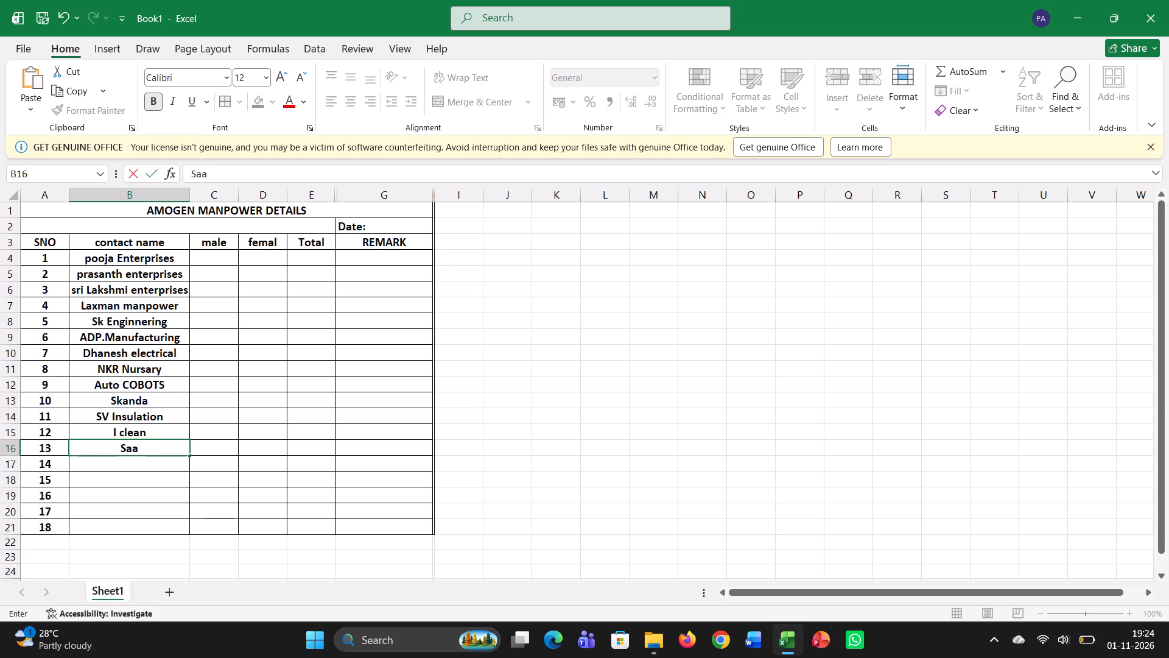
pyautogui.press('space')
pyautogui.write('i')
pyautogui.write('ns')
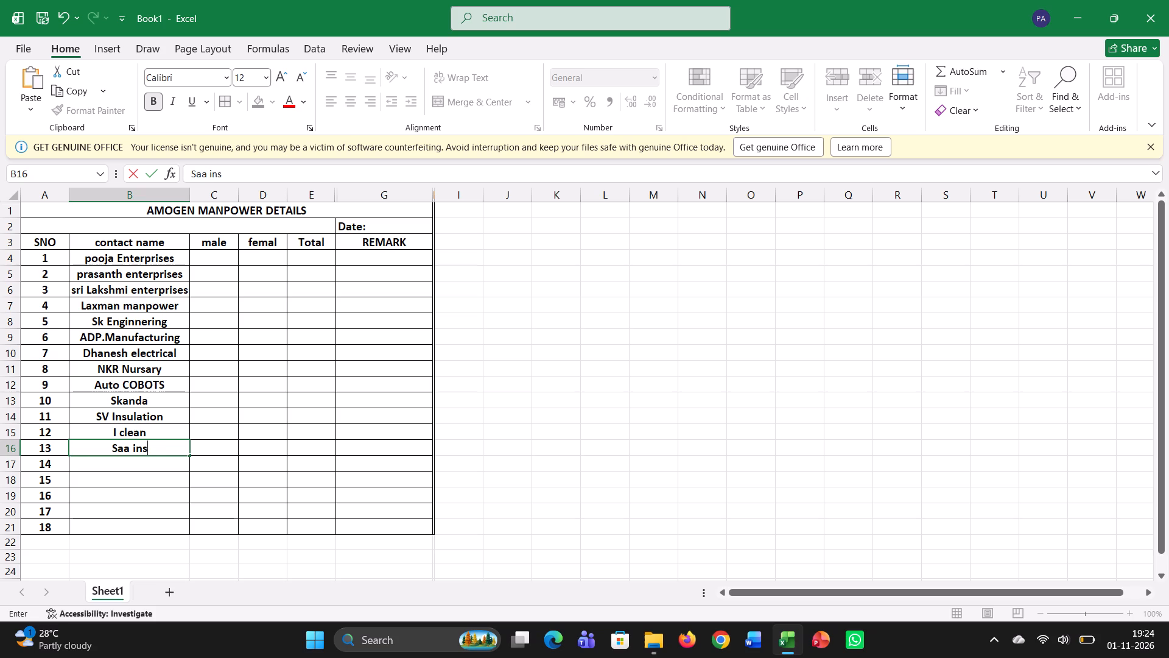
pyautogui.press('u')
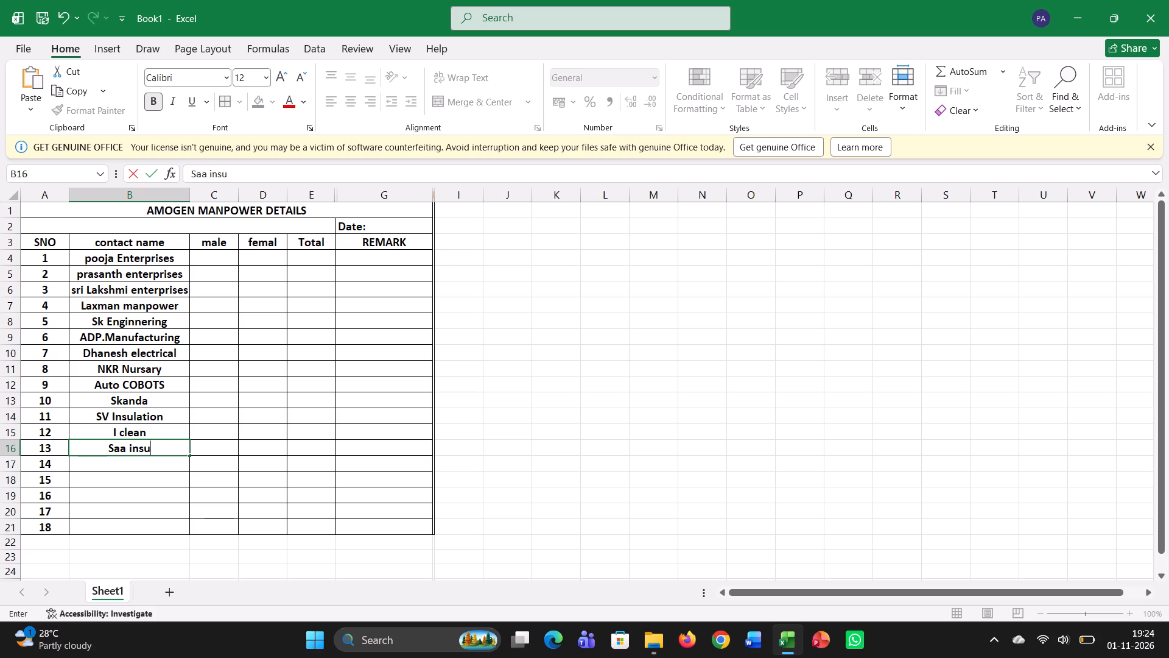
pyautogui.press('l')
pyautogui.press('a')
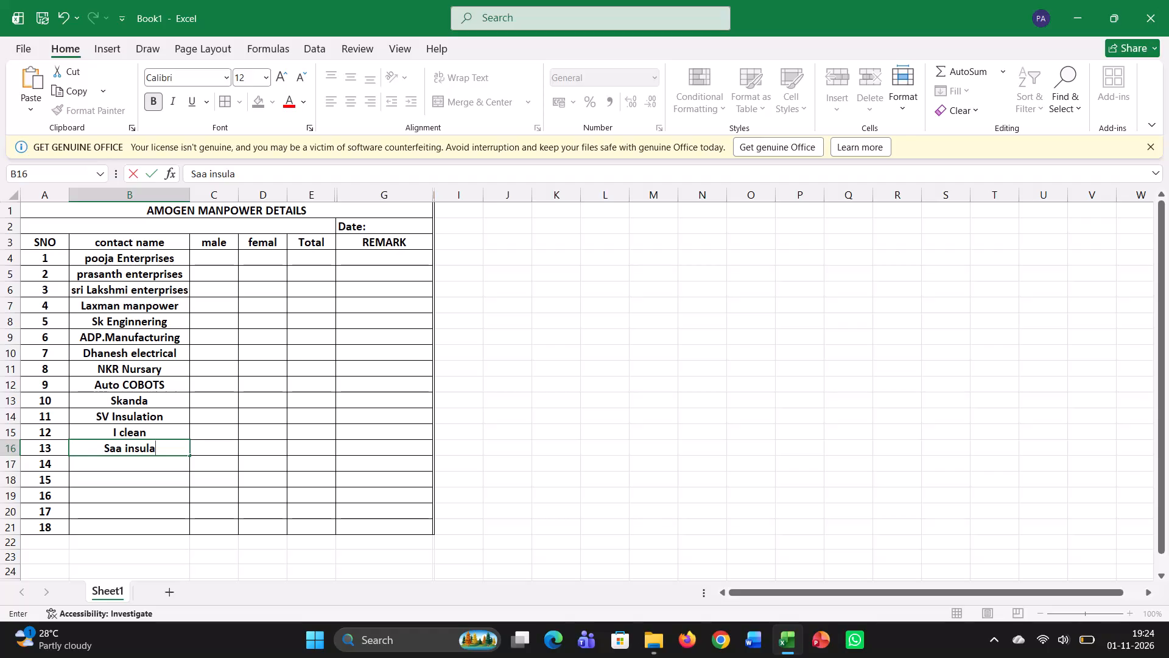
pyautogui.write('tion')
pyautogui.press('Down')
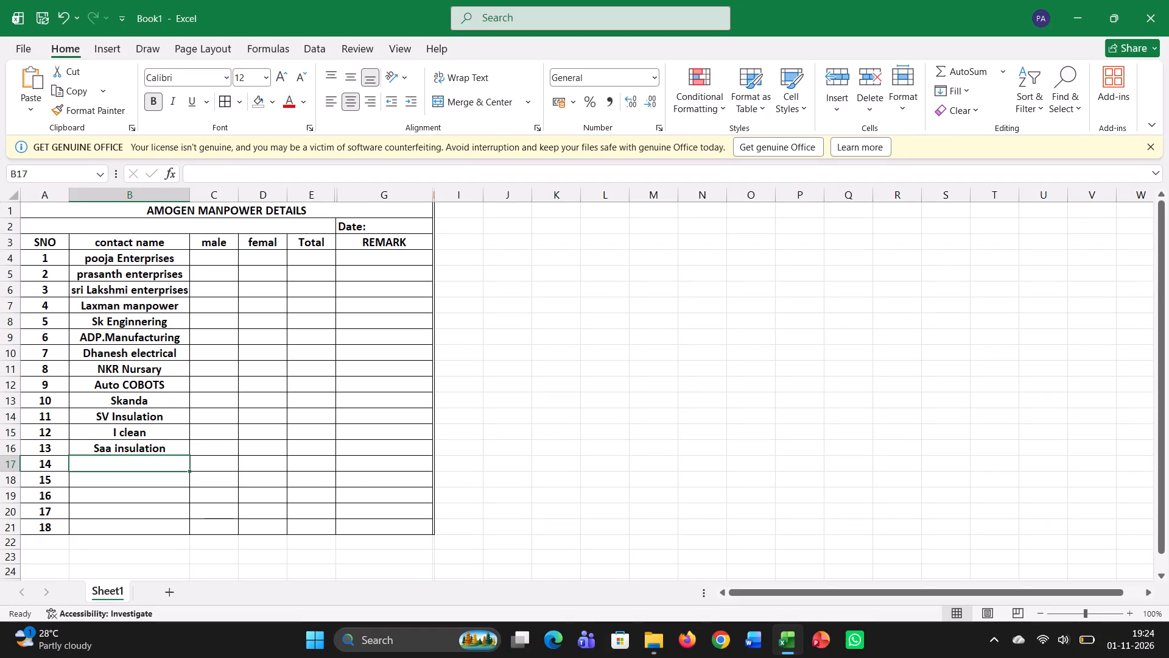
# Enter "Blue star A/C" as the contact name for row number 14 in cell B17.
pyautogui.press('b')
pyautogui.write('lue')
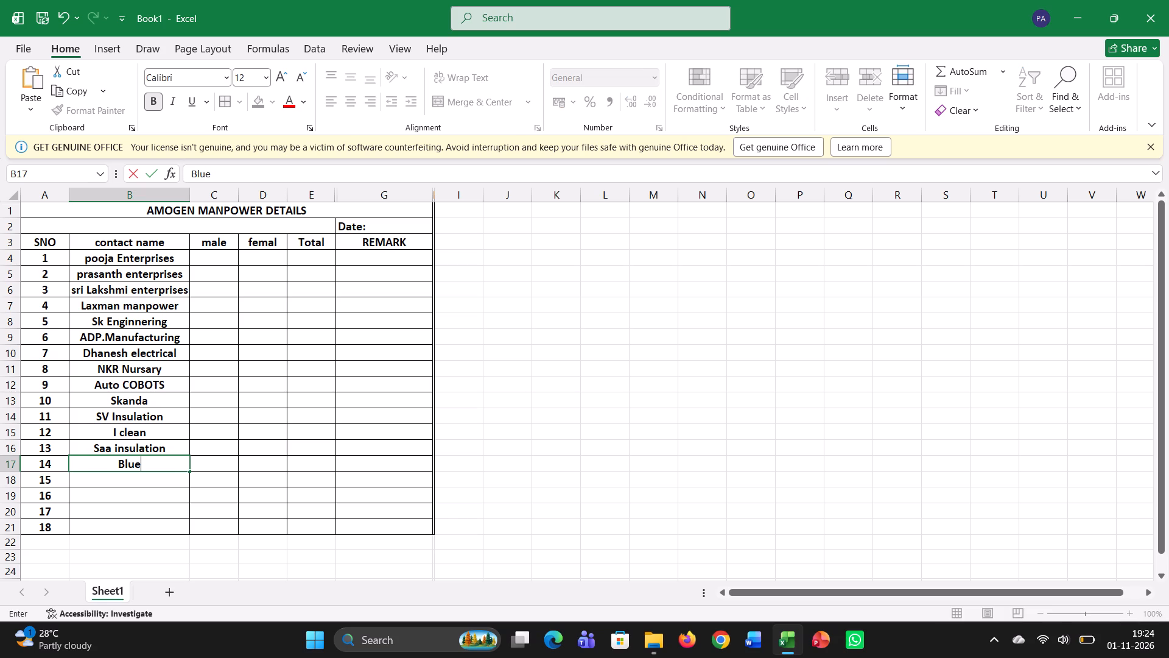
pyautogui.press('space')
pyautogui.write('star')
pyautogui.press('space')
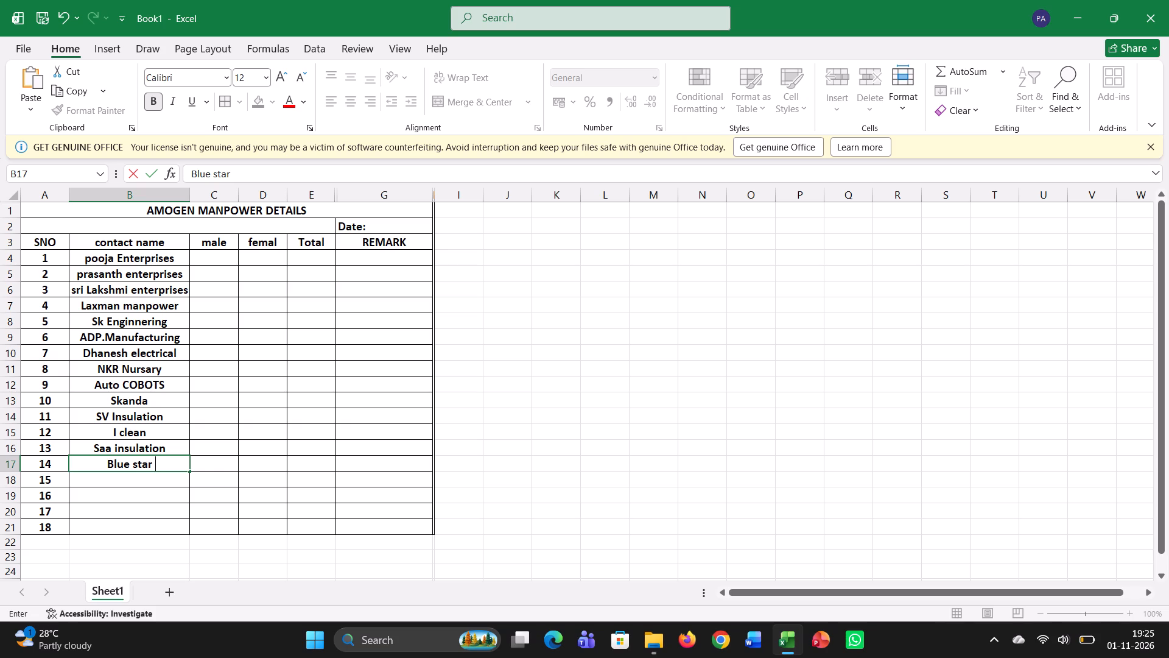
pyautogui.press('a')
pyautogui.press('/')
pyautogui.press('v')
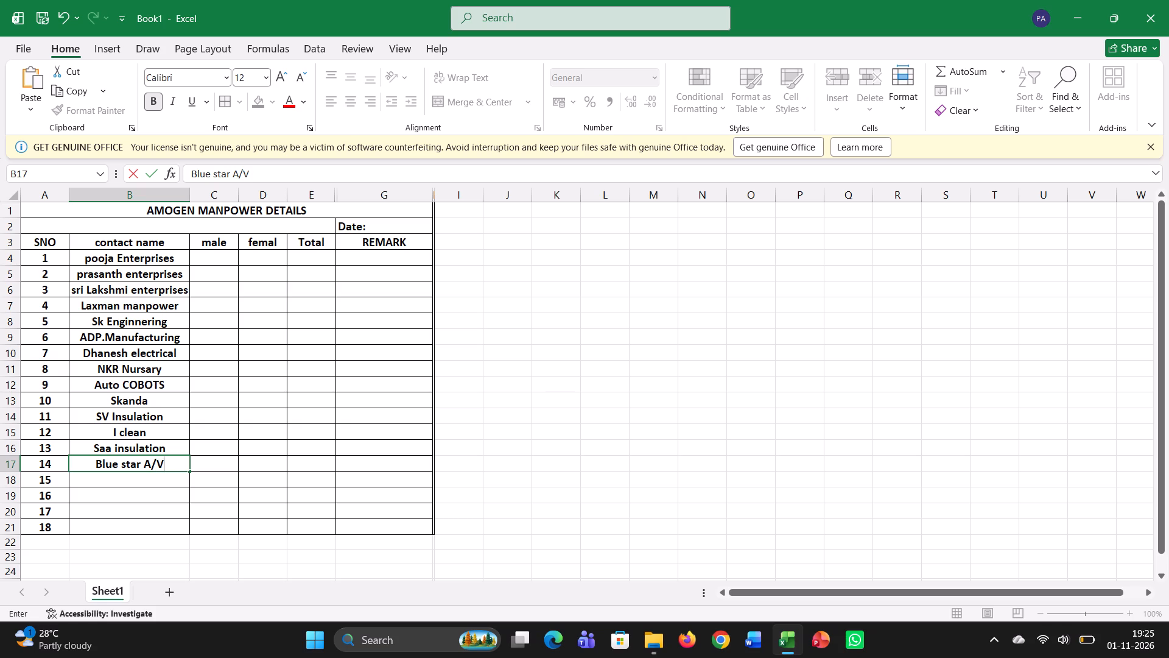
pyautogui.press('BackSpace')
pyautogui.press('c')
pyautogui.press('Down')
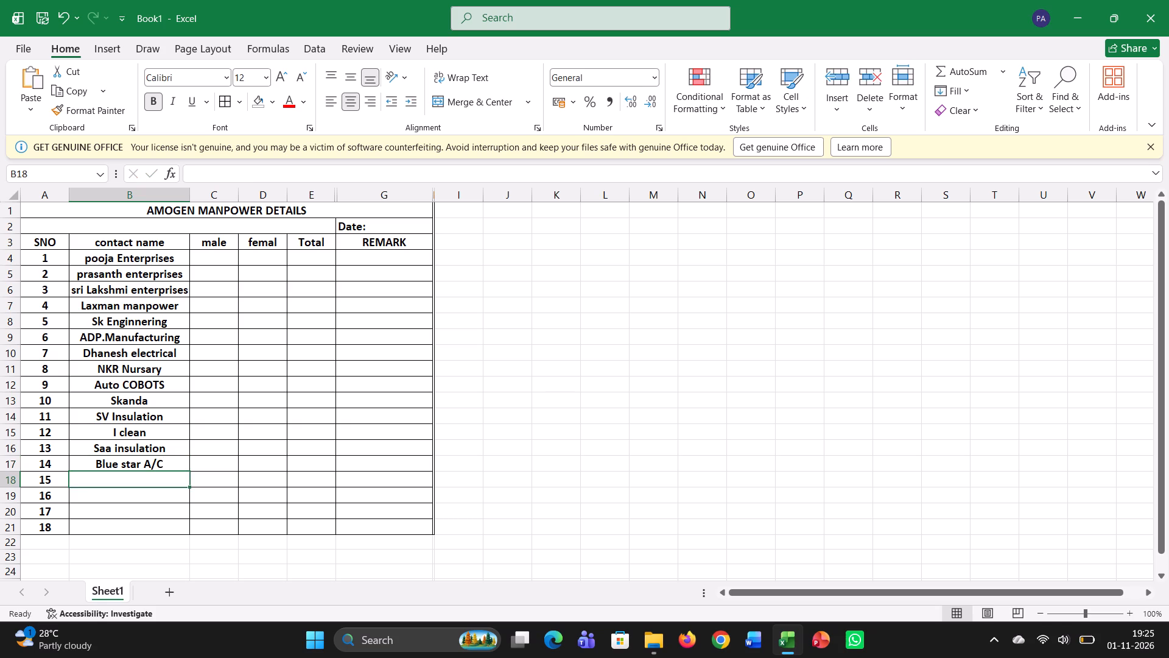
pyautogui.press('n')
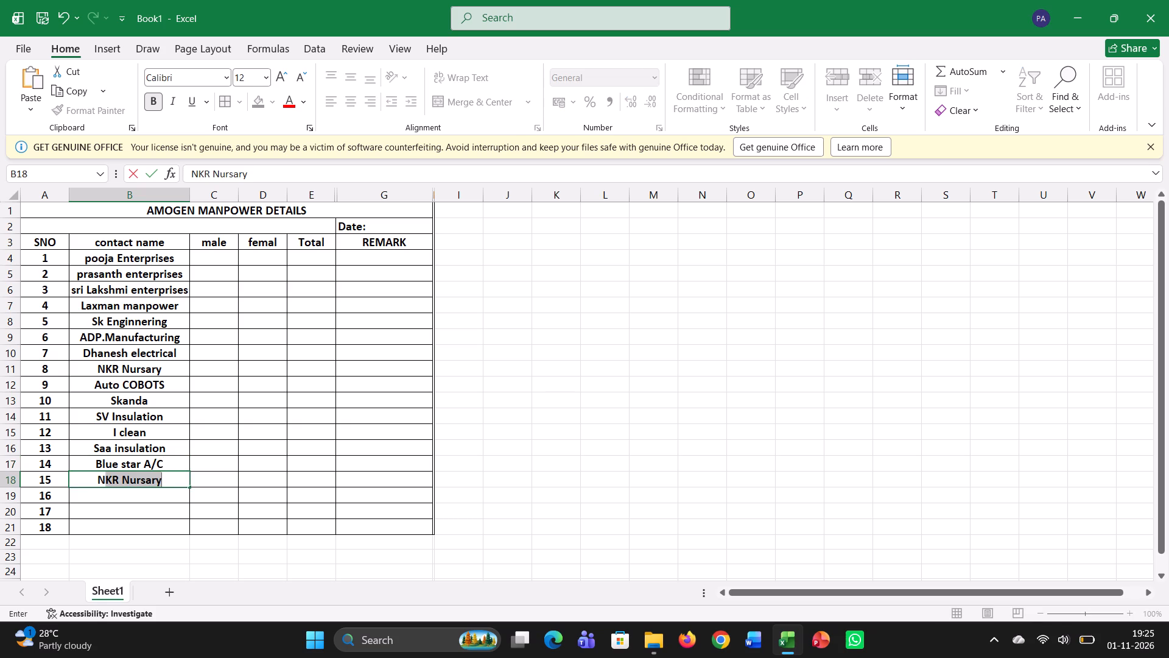
pyautogui.write('aresh')
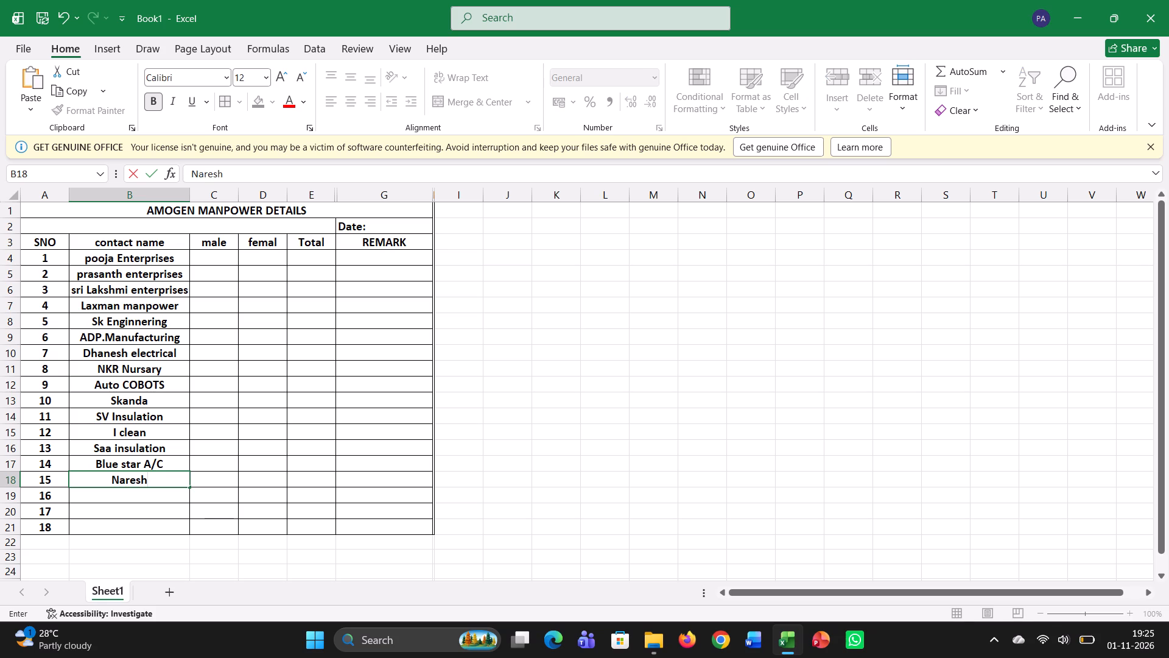
pyautogui.press('space')
pyautogui.write('wa')
pyautogui.write('ter')
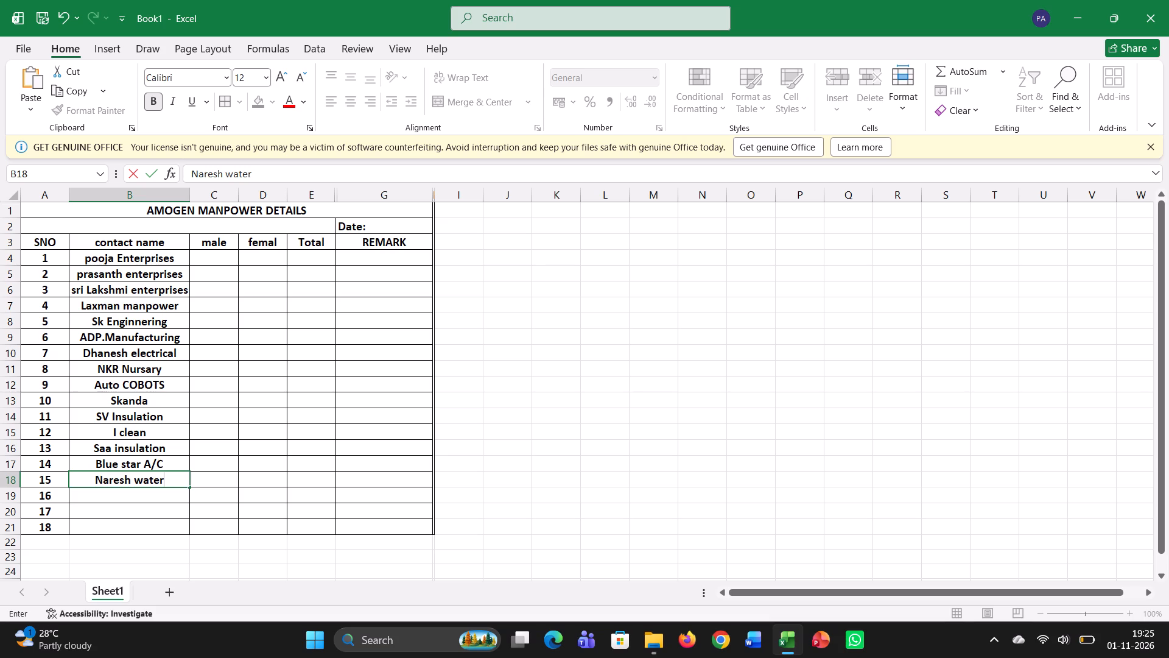
pyautogui.press('space')
pyautogui.press('p')
pyautogui.write('ro')
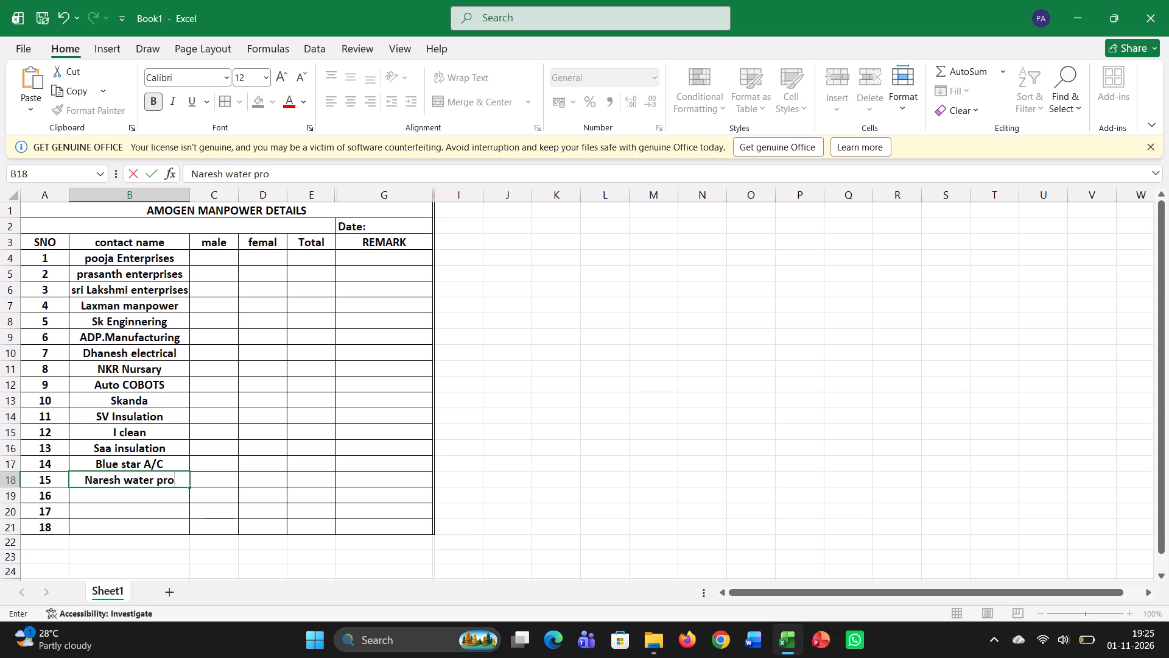
pyautogui.write('ffing')
pyautogui.press('Down')
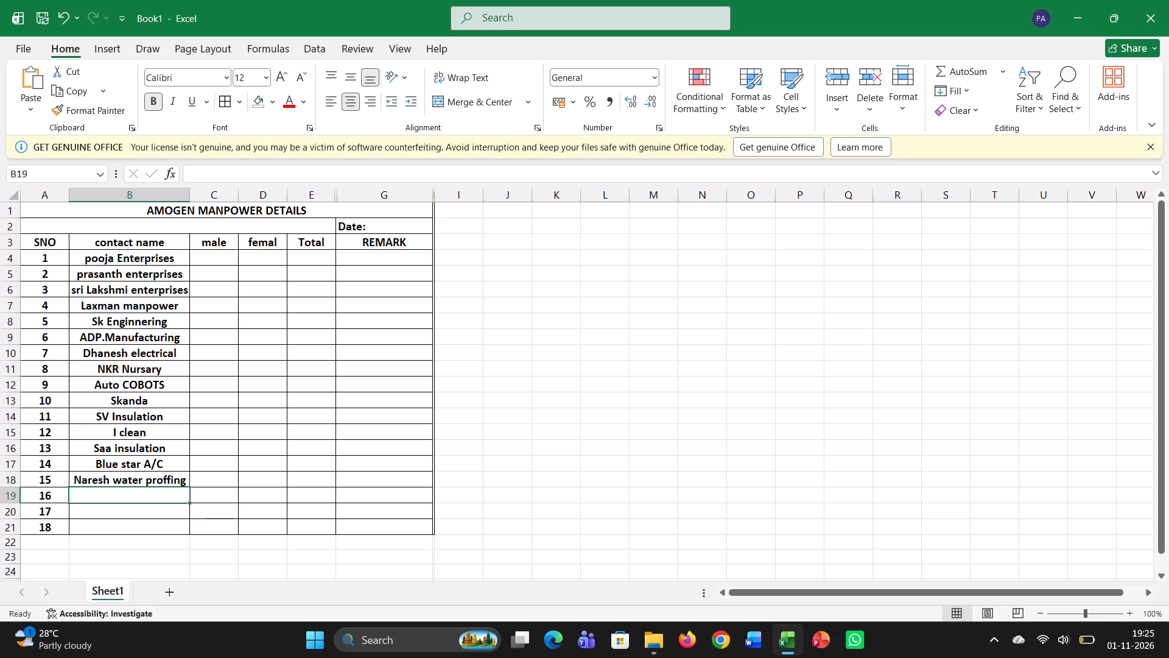
# Enter "Limipo project" as the contact name for row number 16 in cell B19.
pyautogui.press('l')
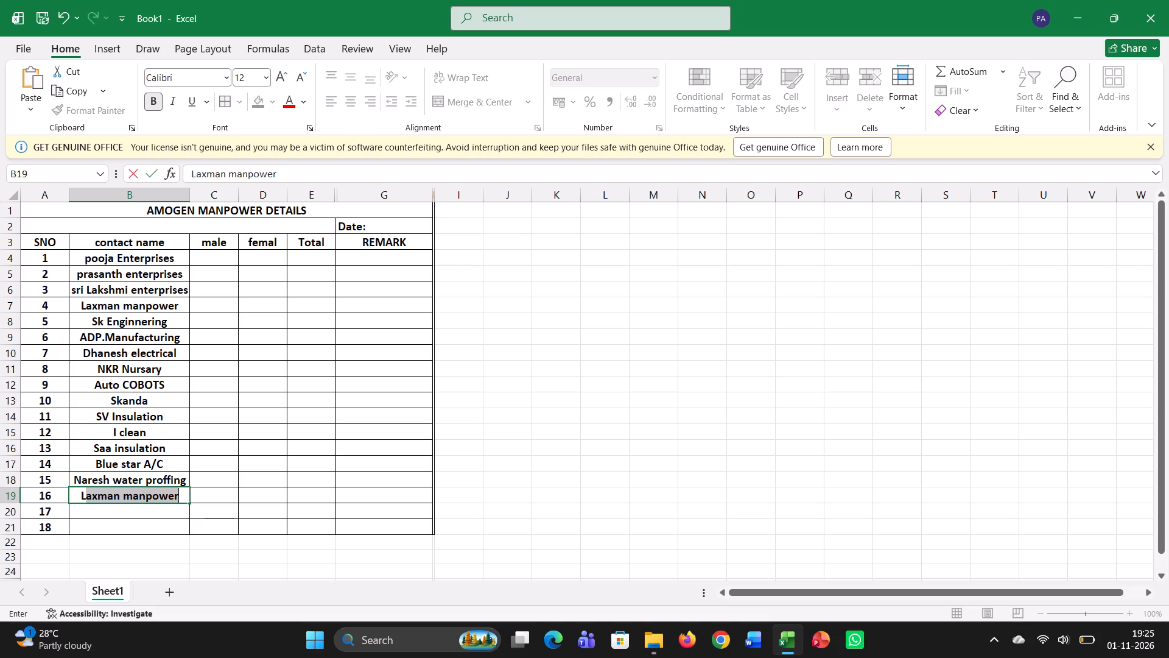
pyautogui.write('im')
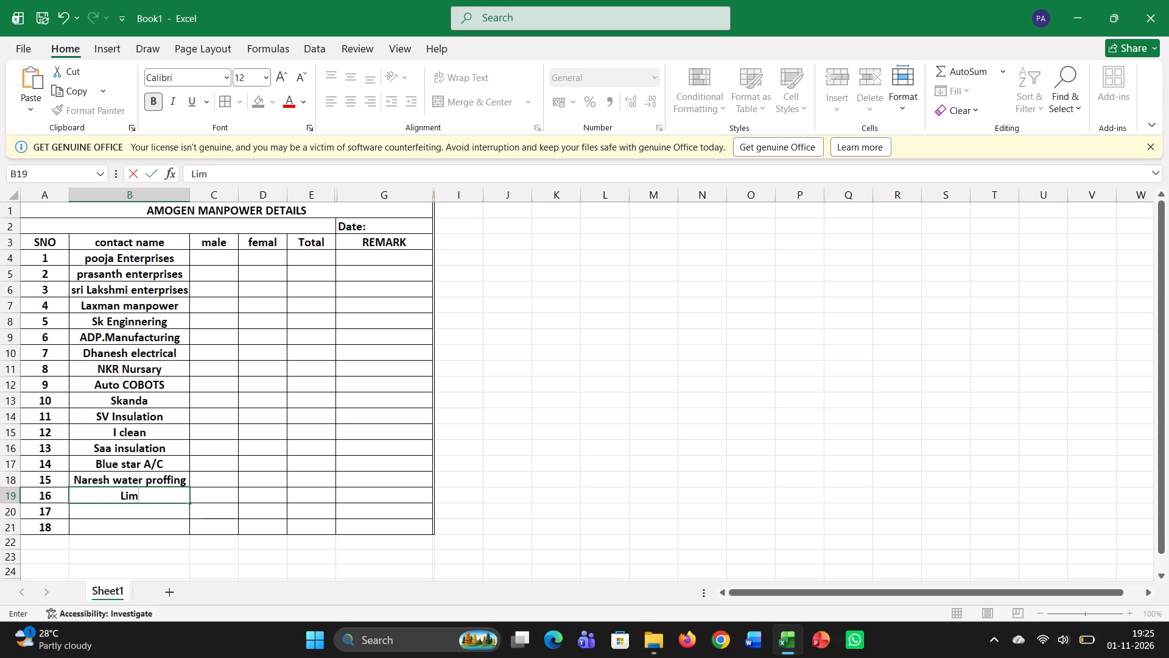
pyautogui.press('i')
pyautogui.write('po')
pyautogui.press('space')
pyautogui.write('p')
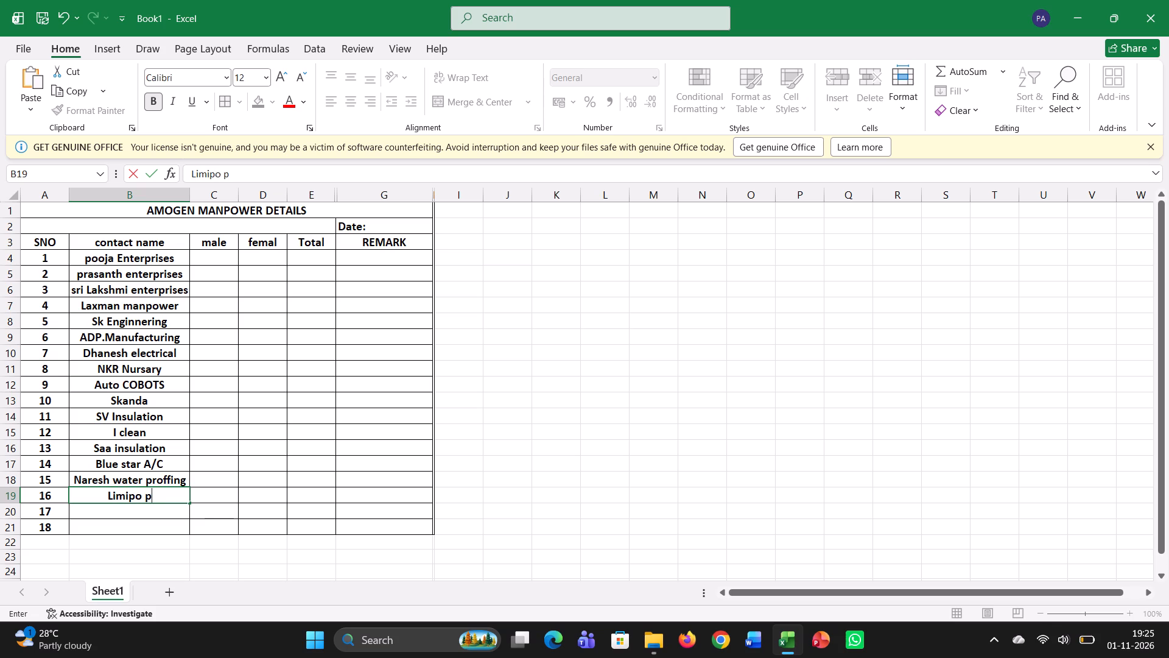
pyautogui.press('r')
pyautogui.press('o')
pyautogui.write('ject')
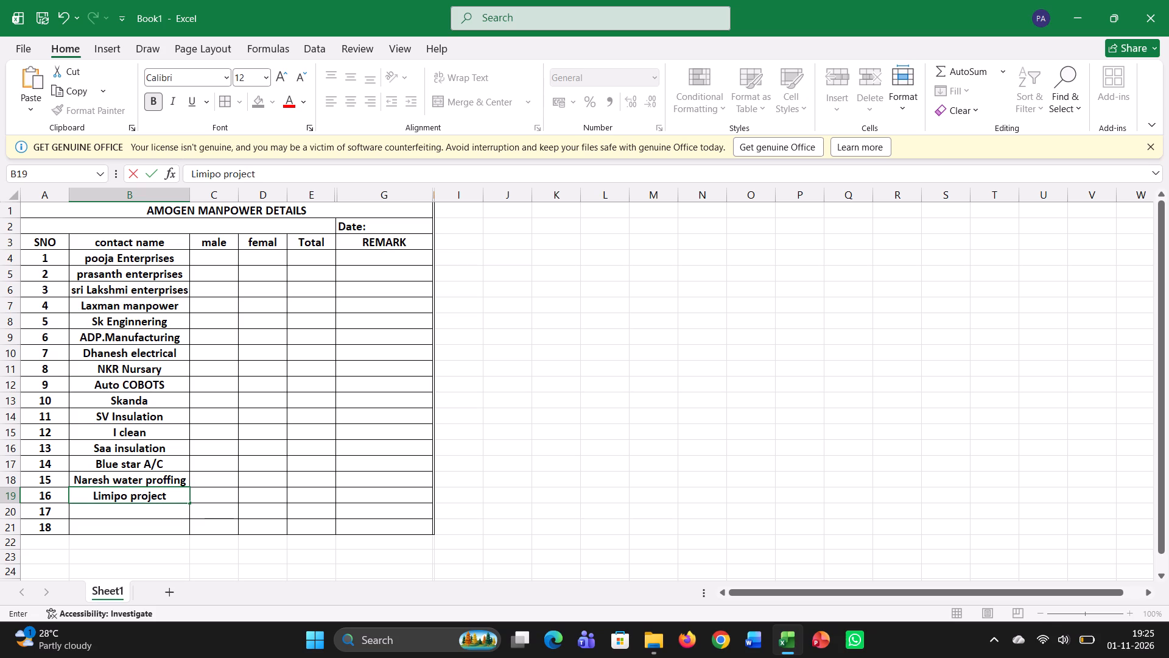
pyautogui.press('Down')
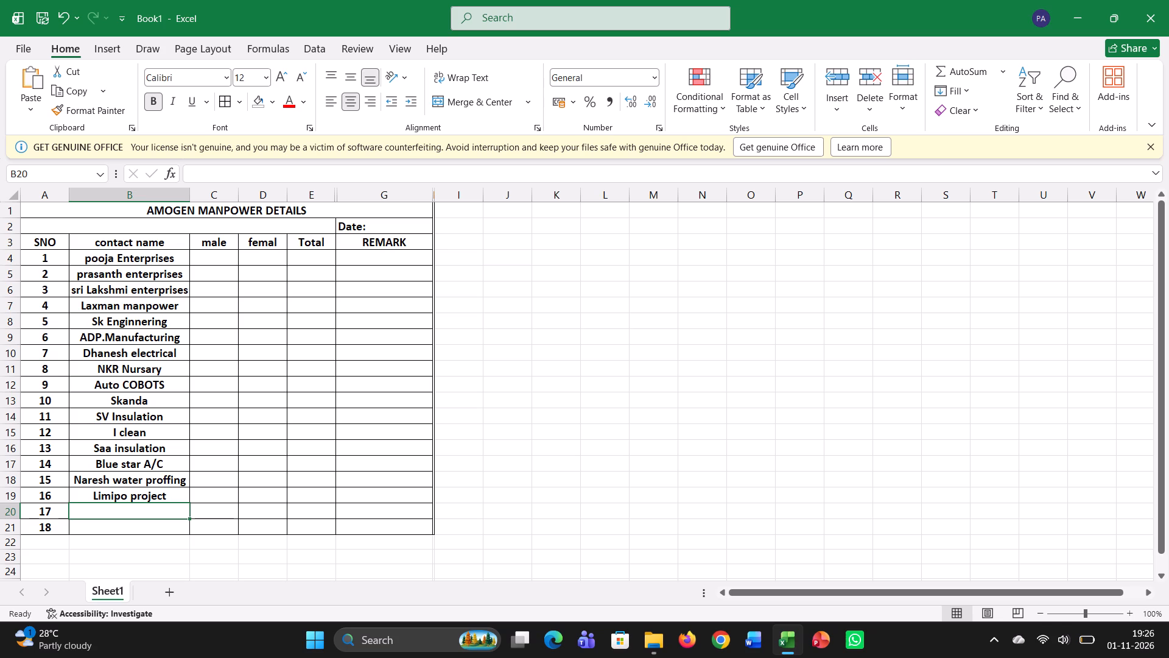
# Enter "komal industries" as the contact name for row number 17 in cell B20.
pyautogui.write('ko')
pyautogui.write('ma')
pyautogui.press('l')
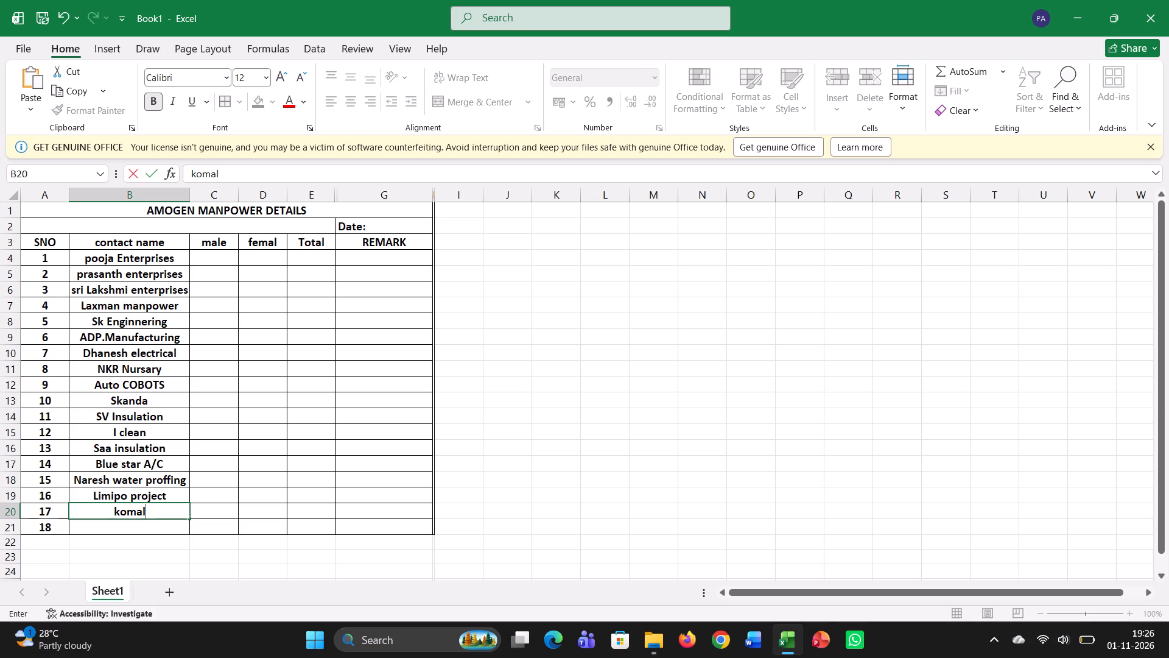
pyautogui.press('space')
pyautogui.press('i')
pyautogui.write('nd')
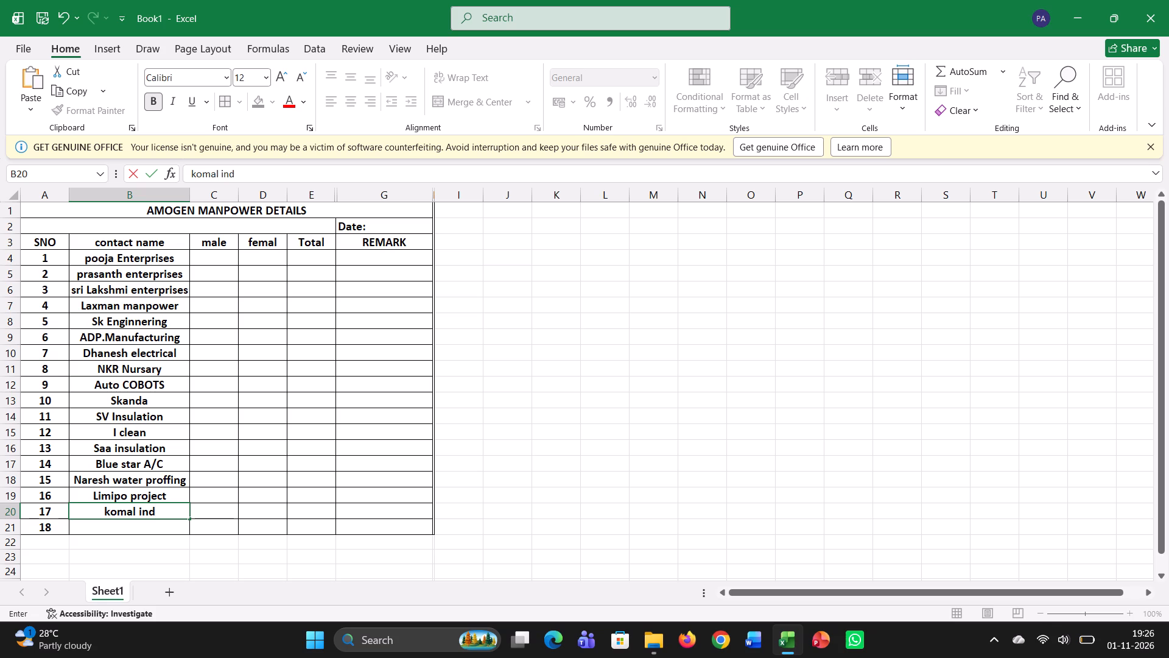
pyautogui.press('u')
pyautogui.press('s')
pyautogui.write('tr')
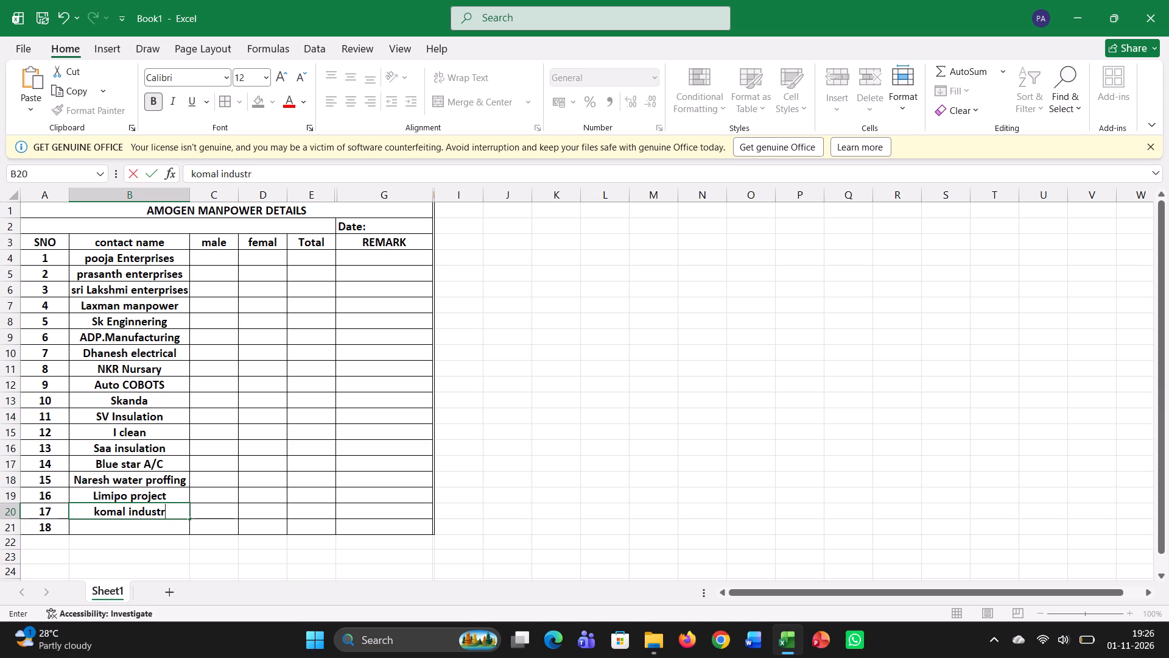
pyautogui.press('i')
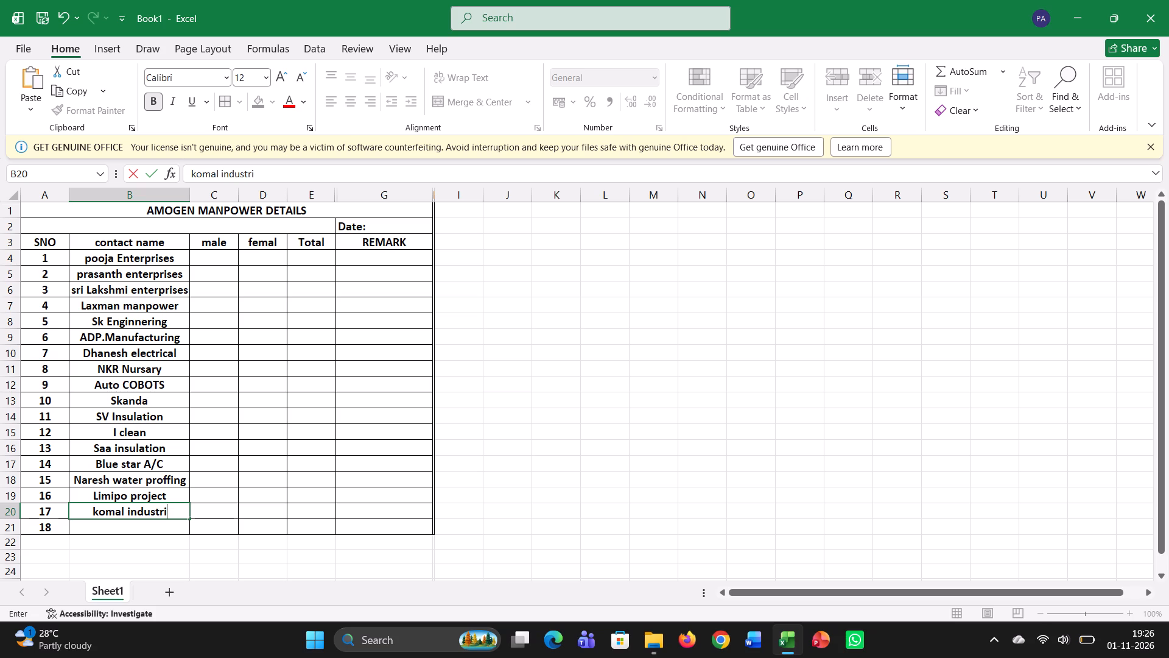
pyautogui.write('es')
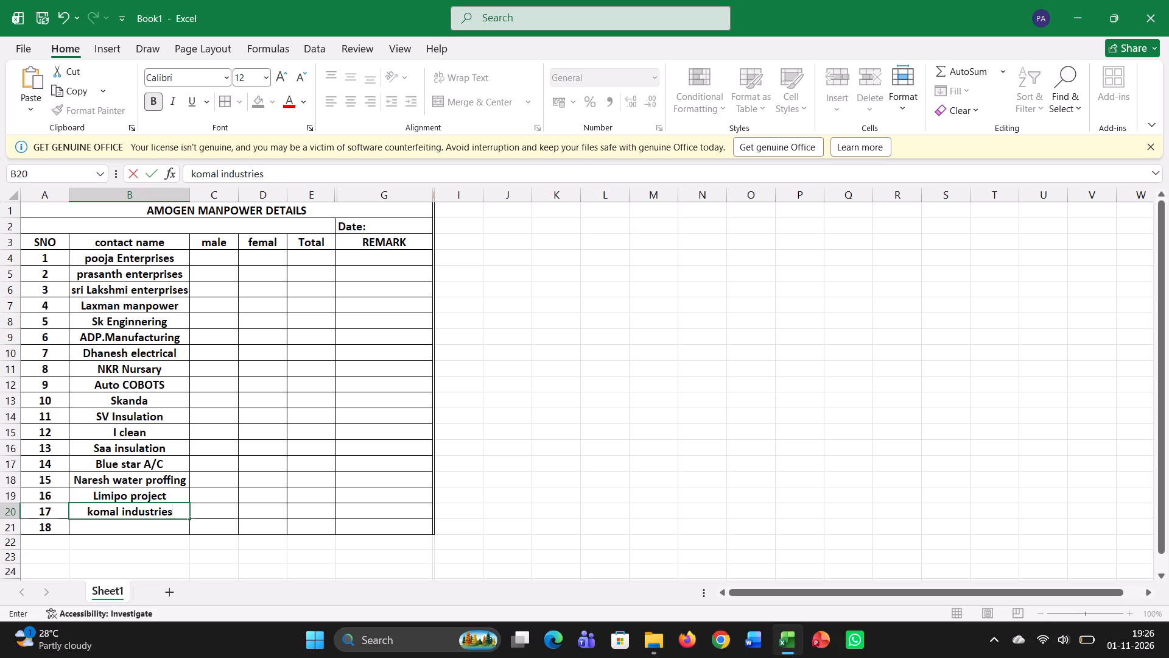
pyautogui.press('Down')
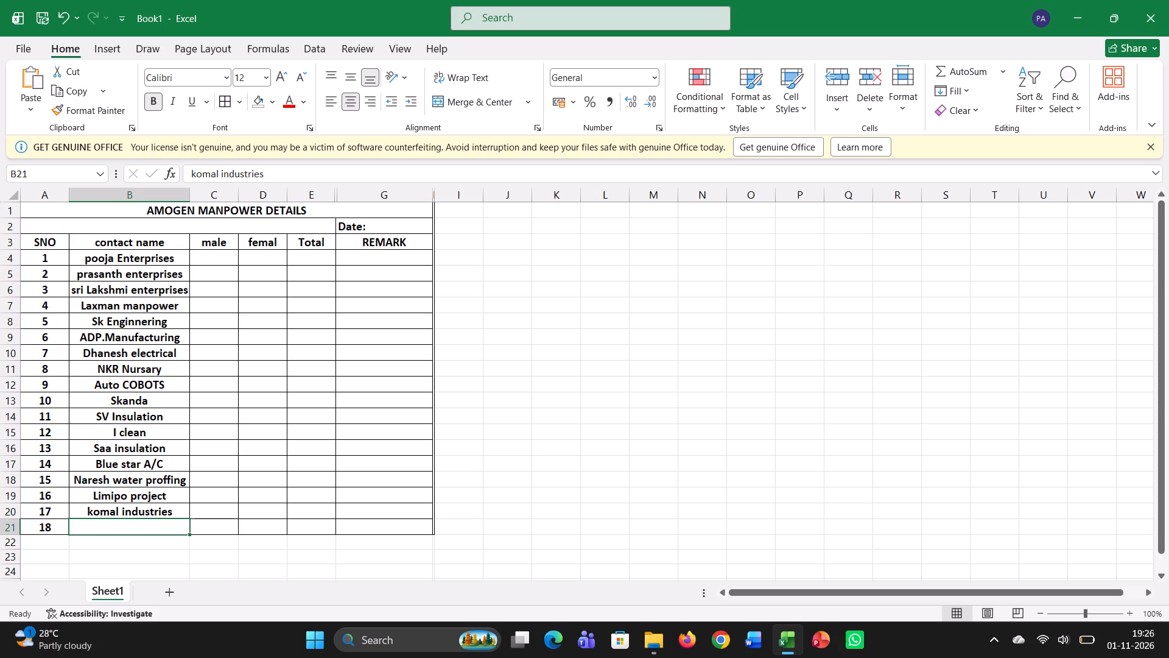
pyautogui.press('l')
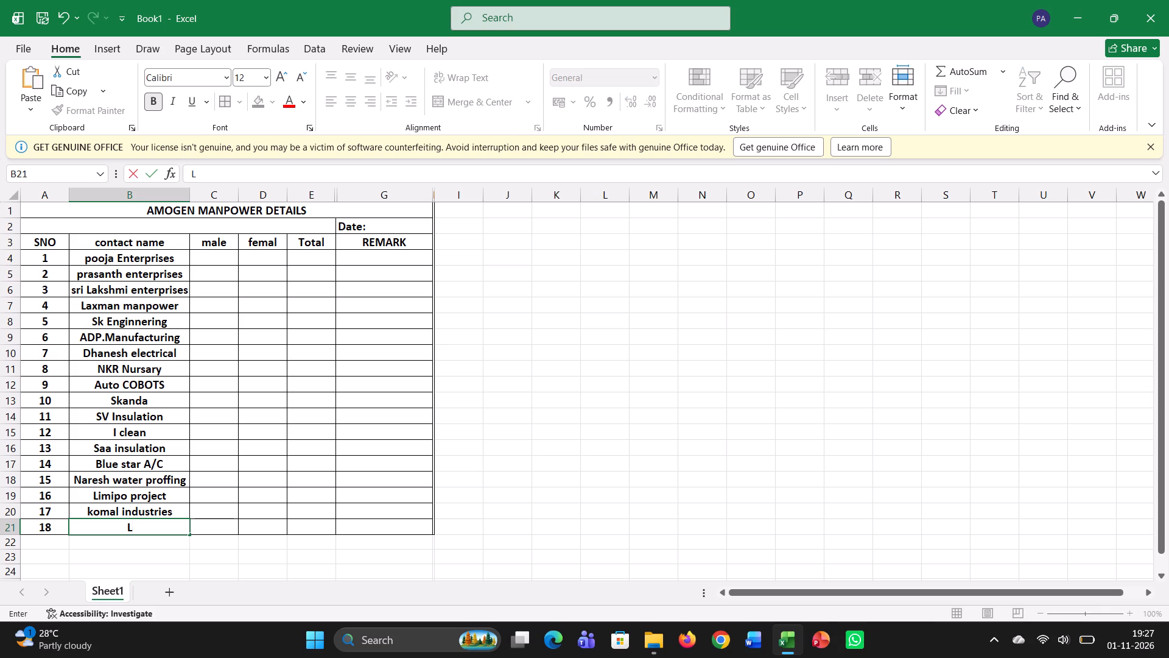
pyautogui.press('BackSpace')
pyautogui.press('a')
pyautogui.write('dd')
pyautogui.press('a')
pyautogui.press('space')
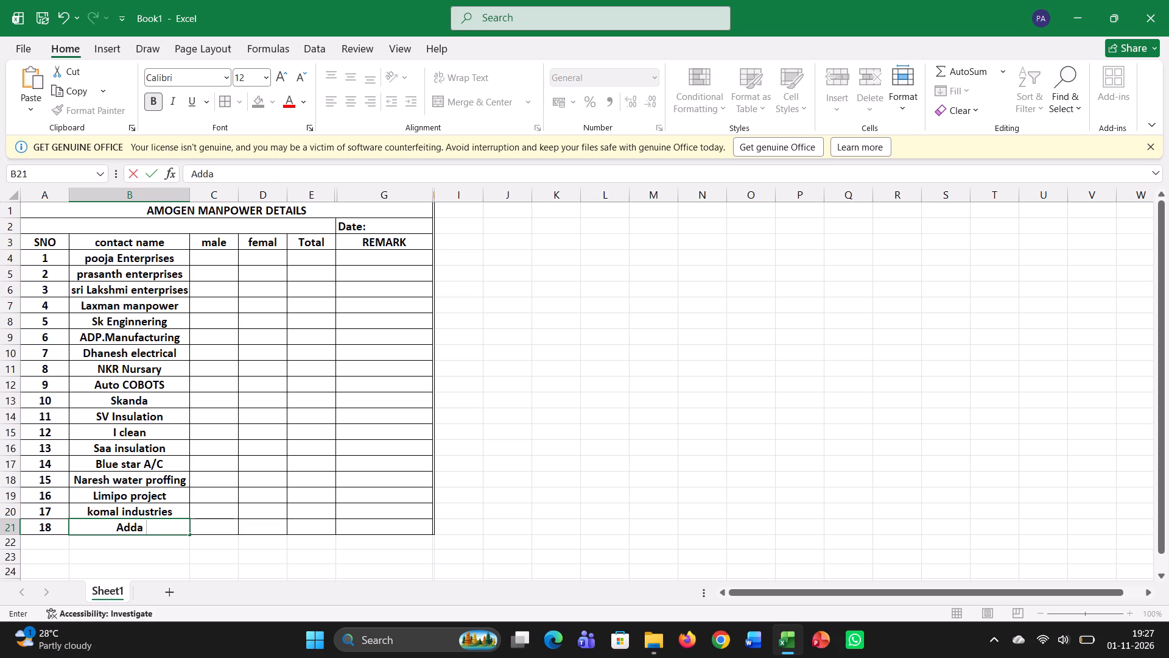
pyautogui.press('l')
pyautogui.press('a')
pyautogui.press('b')
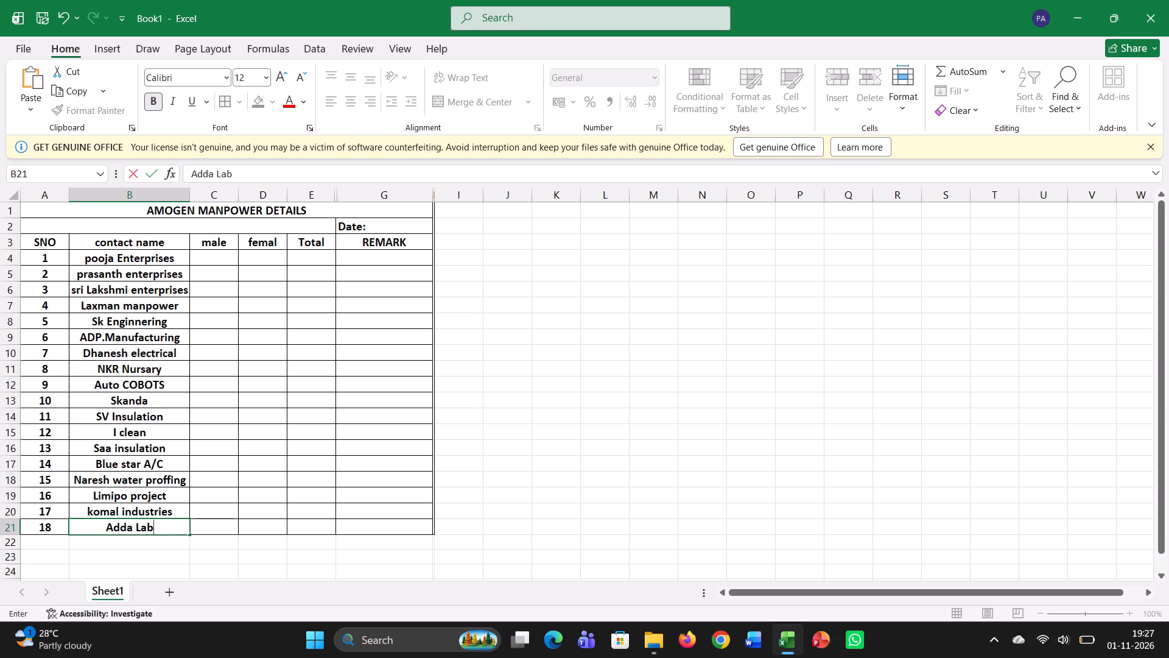
pyautogui.press('o')
pyautogui.write('ur')
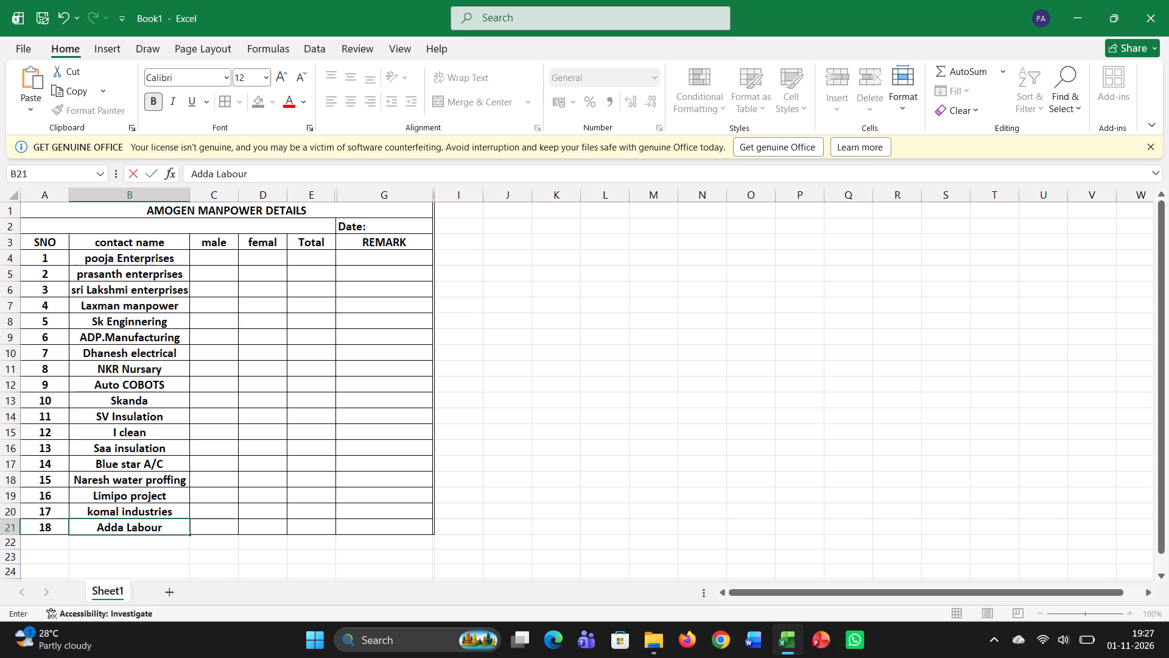
pyautogui.click(329, 363)
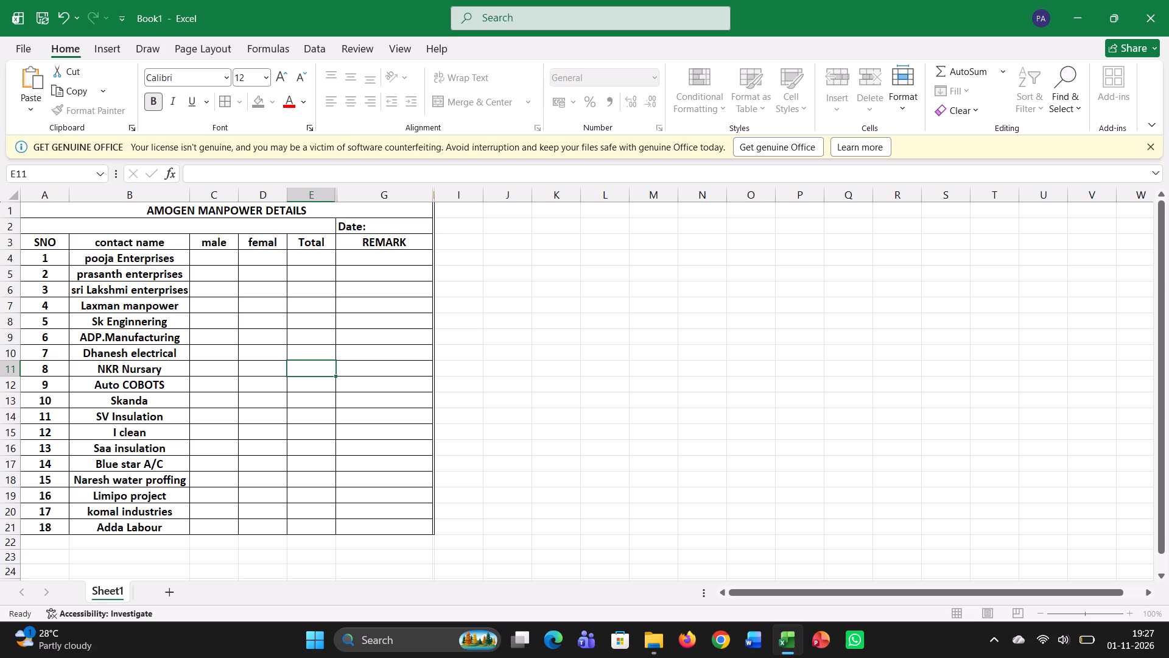
# Select the whole AMOGEN MANPOWER DETAILS table, from the title in A1 through row 21 and column G.
pyautogui.click(65, 214)
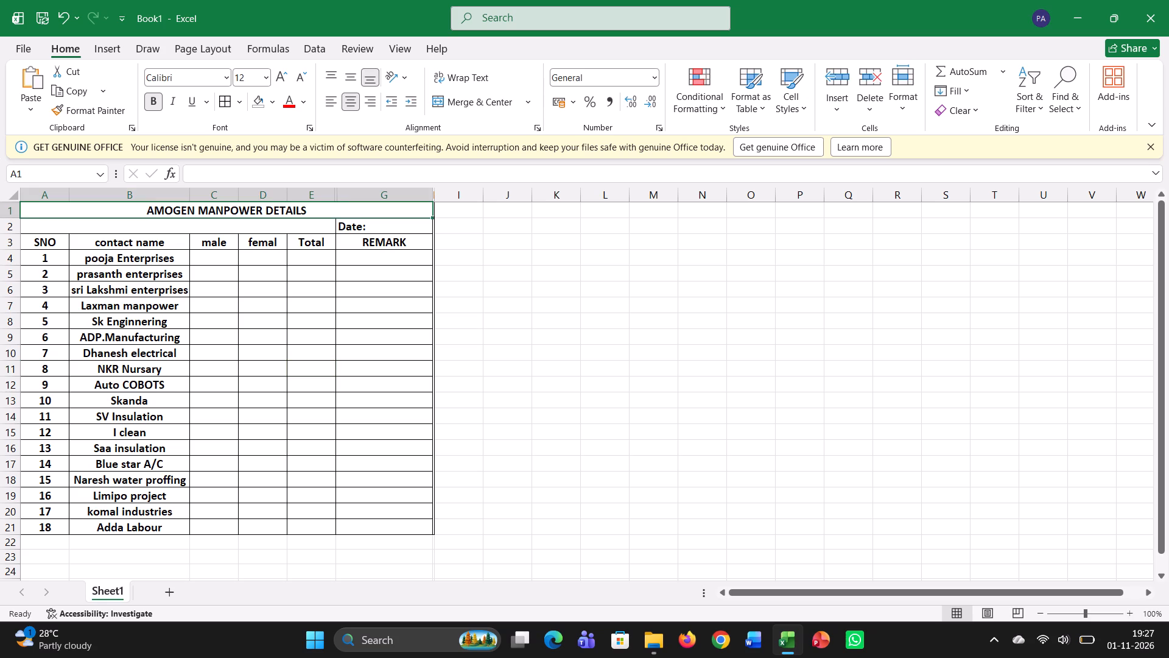
pyautogui.moveTo(98, 211); pyautogui.dragTo(107, 239)
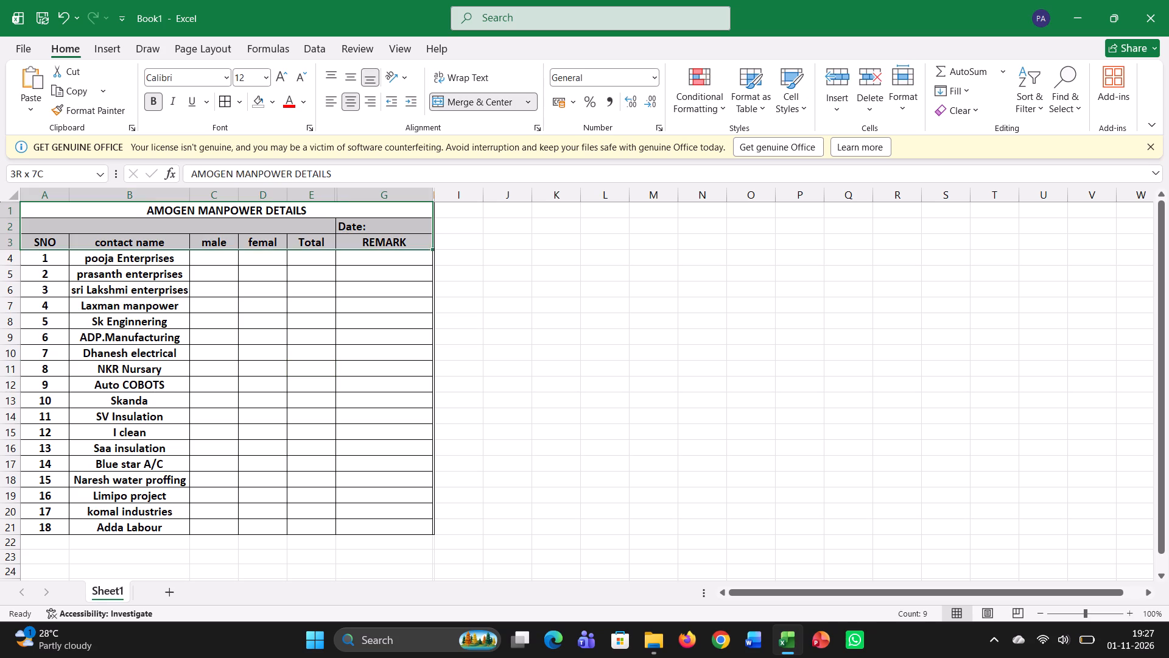
pyautogui.moveTo(107, 239); pyautogui.dragTo(127, 491)
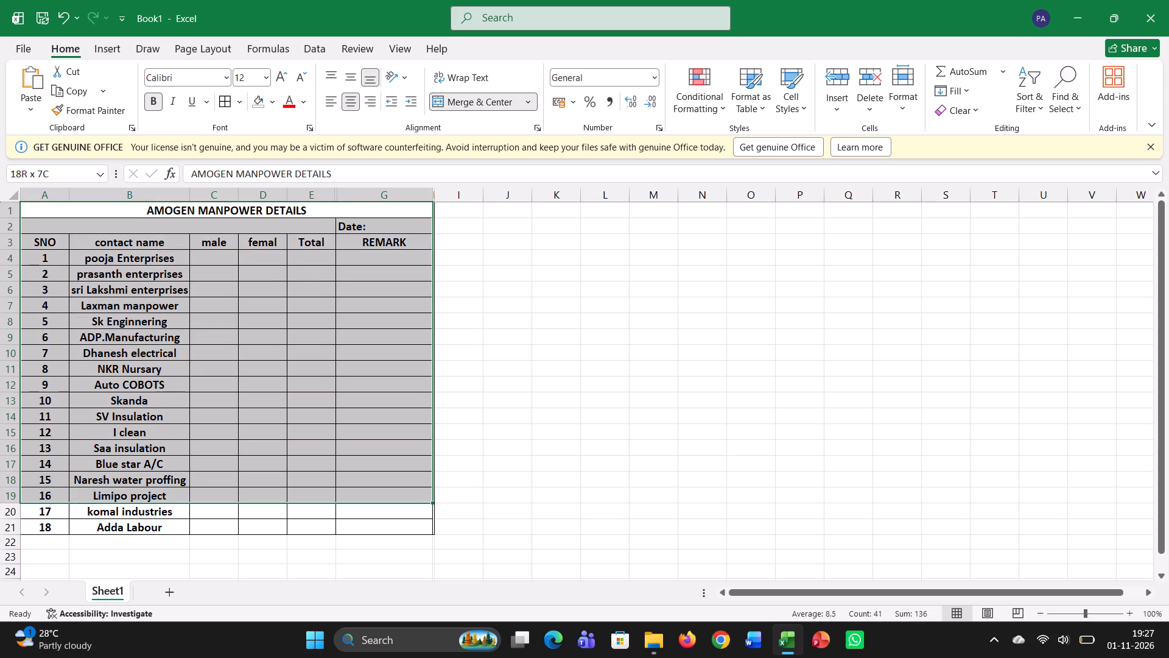
pyautogui.moveTo(127, 491); pyautogui.dragTo(124, 527)
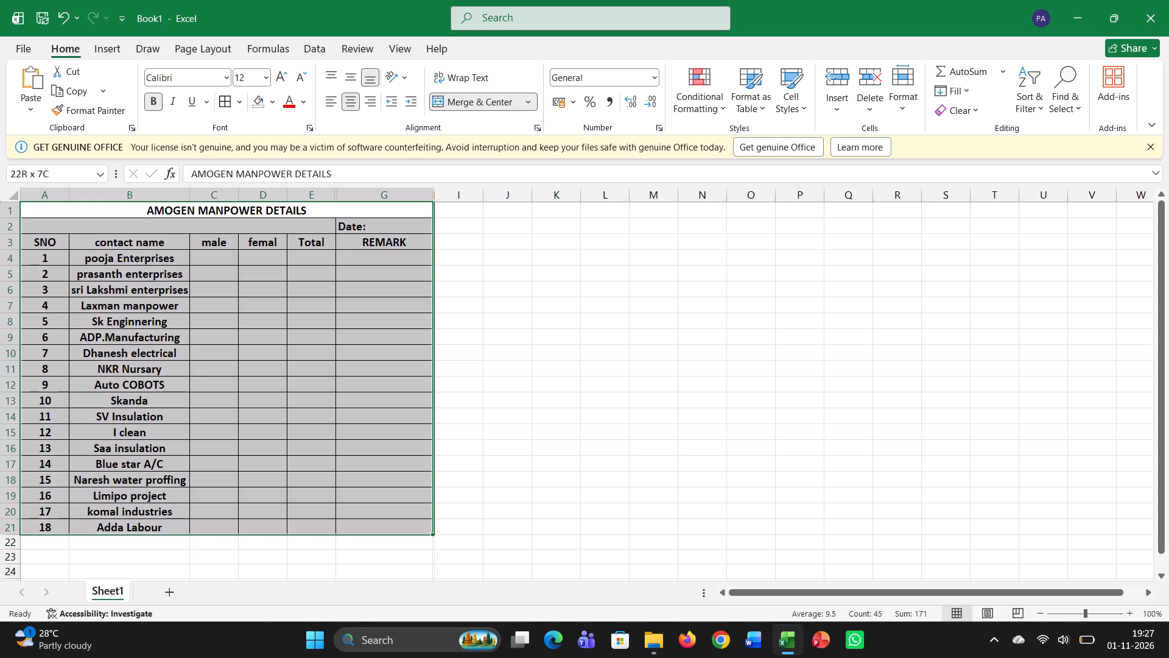
pyautogui.moveTo(124, 527); pyautogui.dragTo(124, 530)
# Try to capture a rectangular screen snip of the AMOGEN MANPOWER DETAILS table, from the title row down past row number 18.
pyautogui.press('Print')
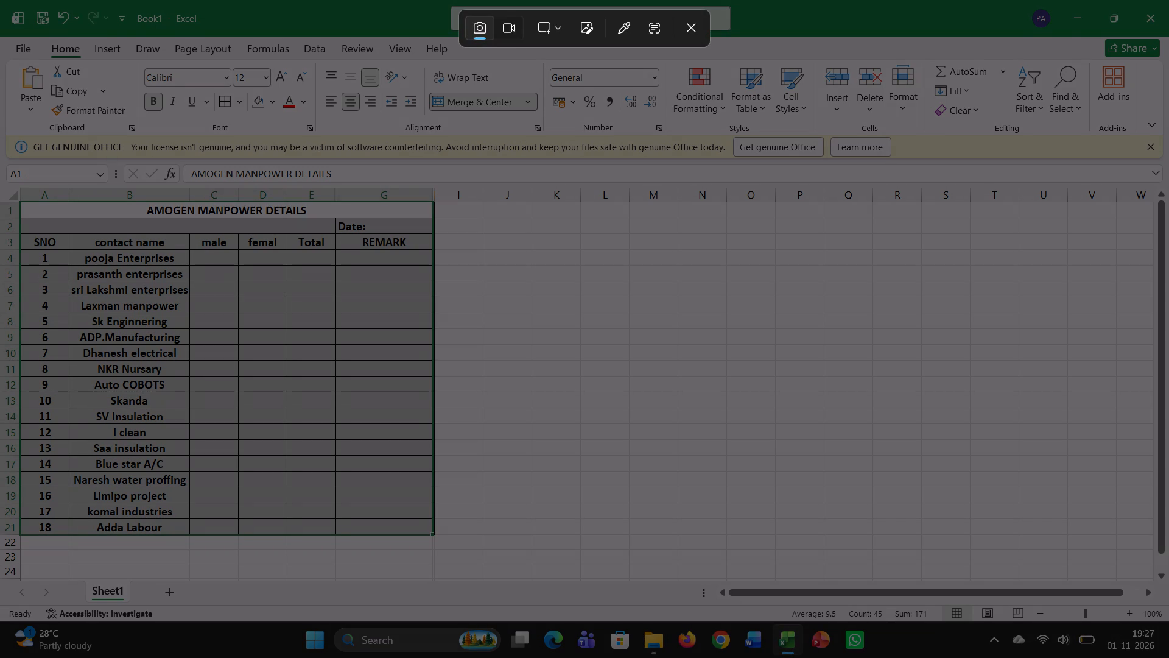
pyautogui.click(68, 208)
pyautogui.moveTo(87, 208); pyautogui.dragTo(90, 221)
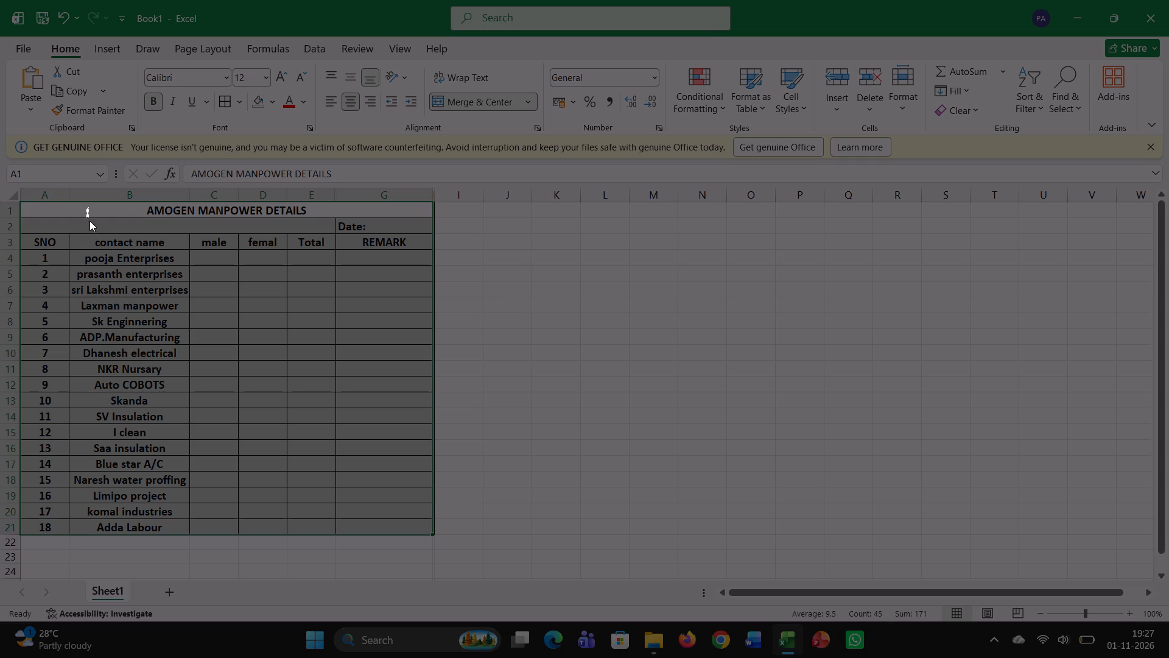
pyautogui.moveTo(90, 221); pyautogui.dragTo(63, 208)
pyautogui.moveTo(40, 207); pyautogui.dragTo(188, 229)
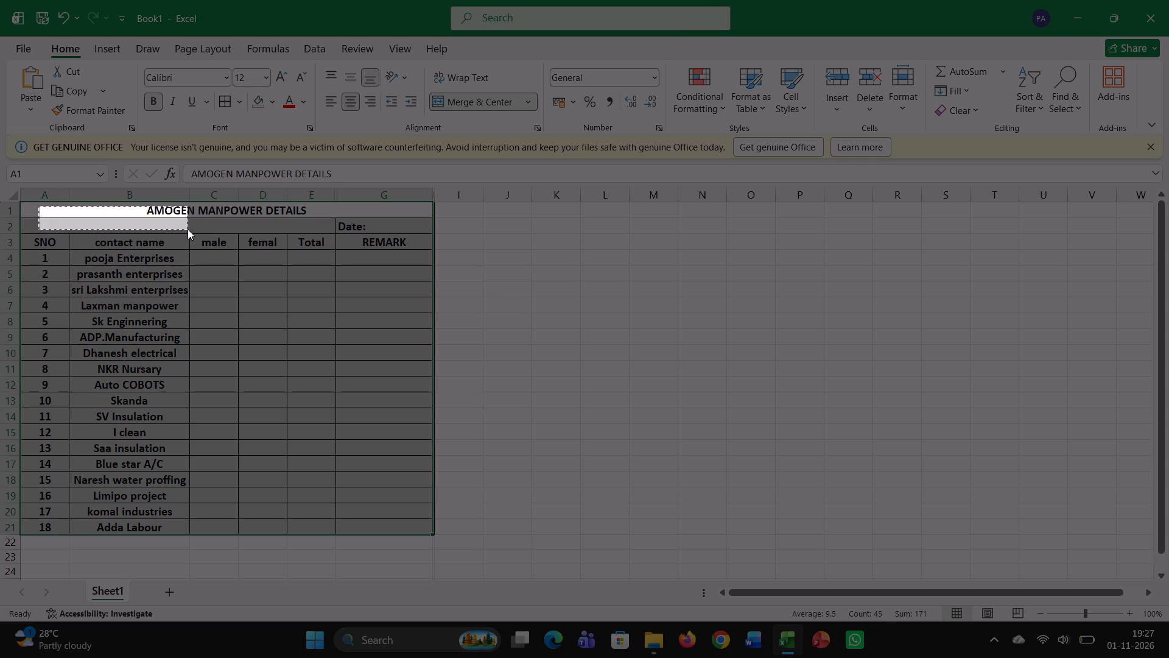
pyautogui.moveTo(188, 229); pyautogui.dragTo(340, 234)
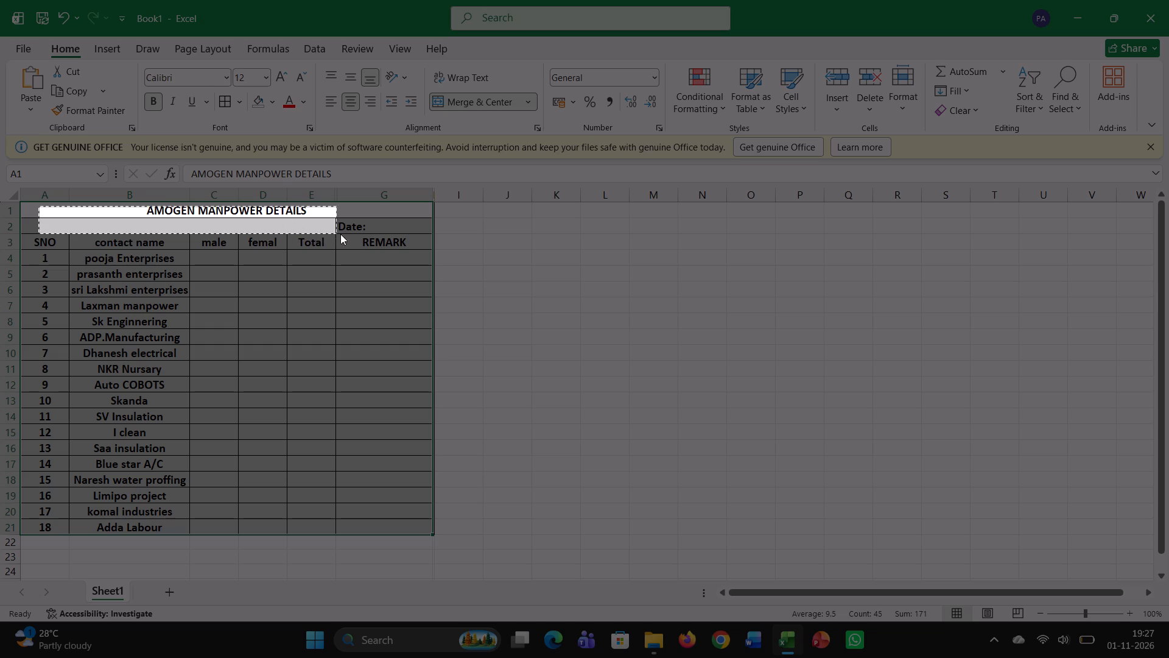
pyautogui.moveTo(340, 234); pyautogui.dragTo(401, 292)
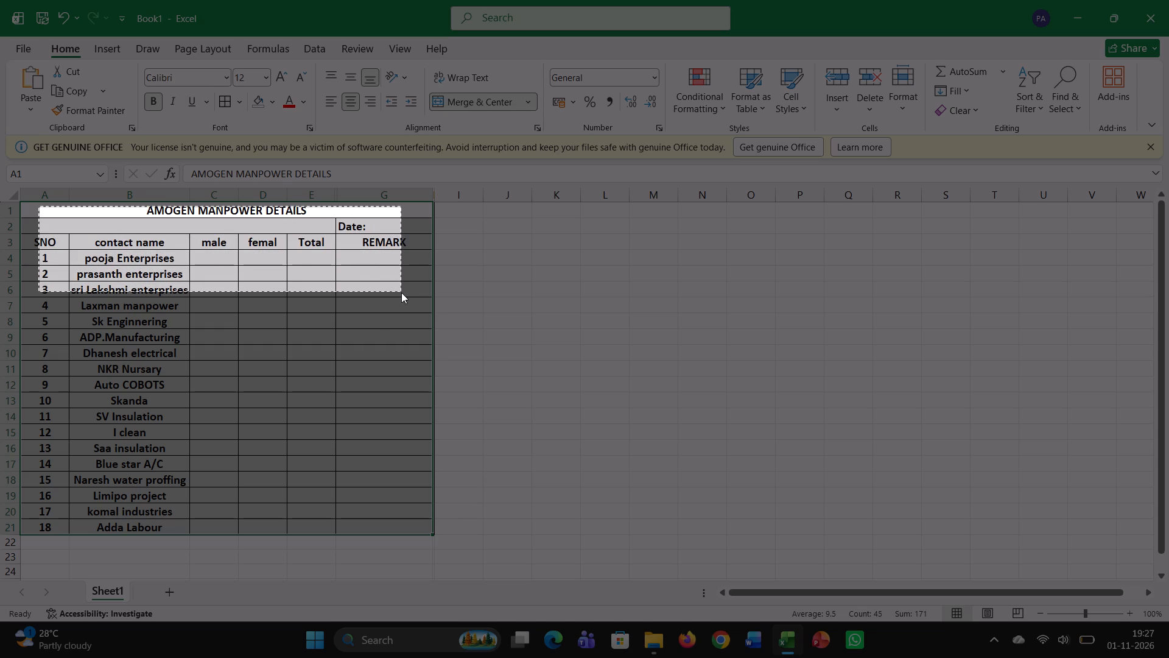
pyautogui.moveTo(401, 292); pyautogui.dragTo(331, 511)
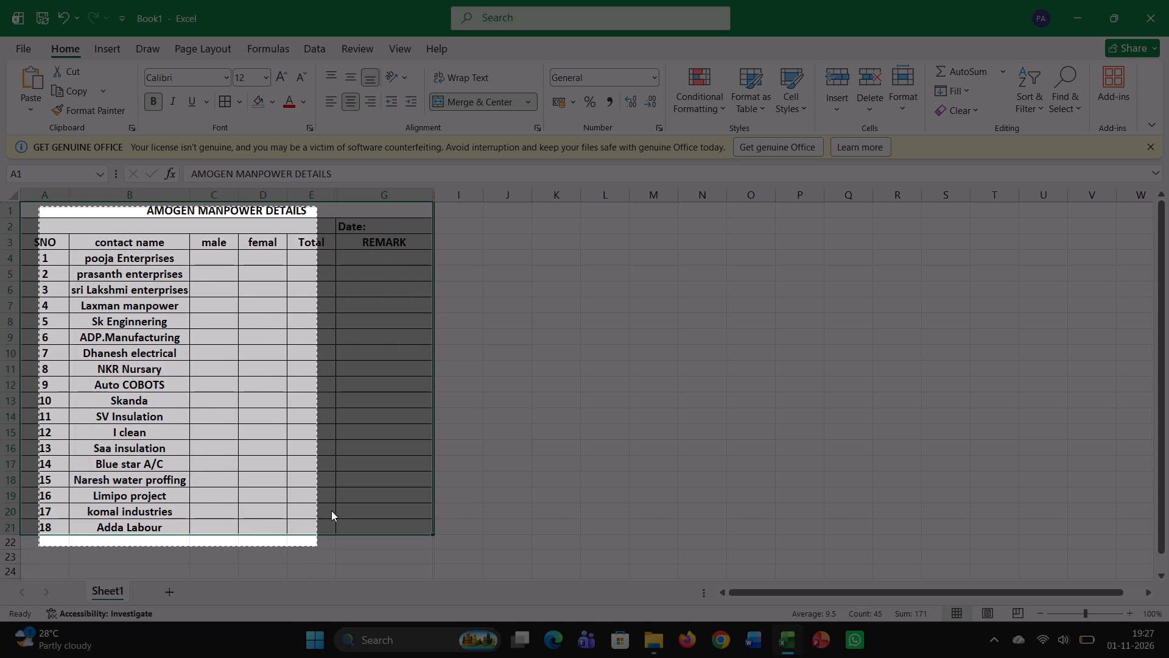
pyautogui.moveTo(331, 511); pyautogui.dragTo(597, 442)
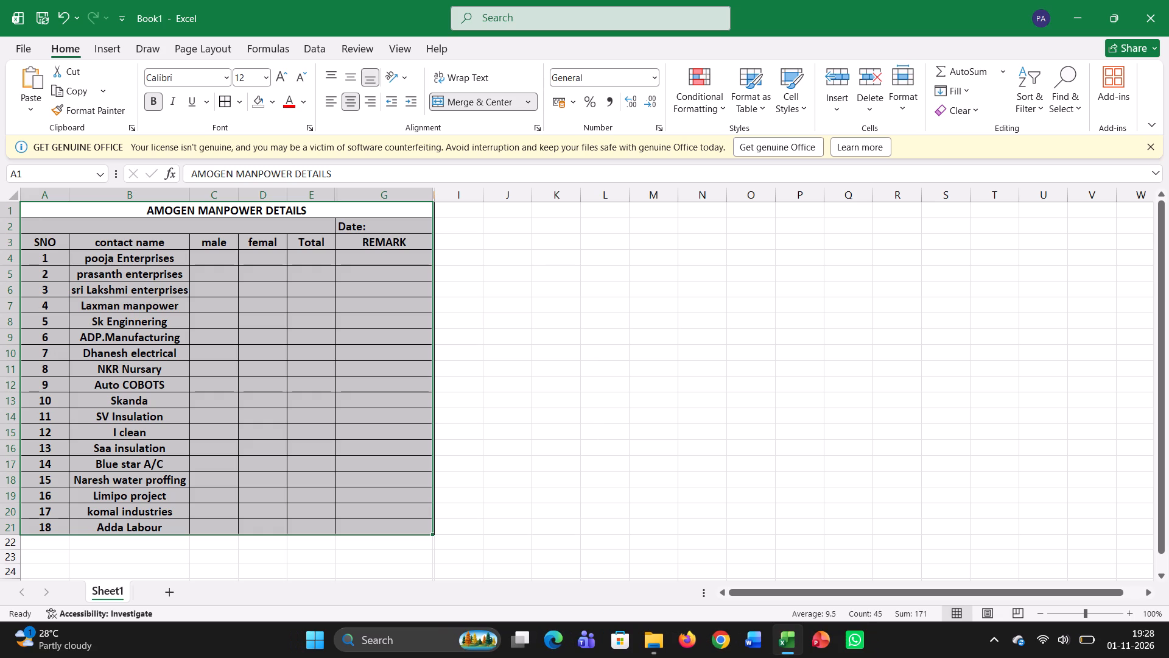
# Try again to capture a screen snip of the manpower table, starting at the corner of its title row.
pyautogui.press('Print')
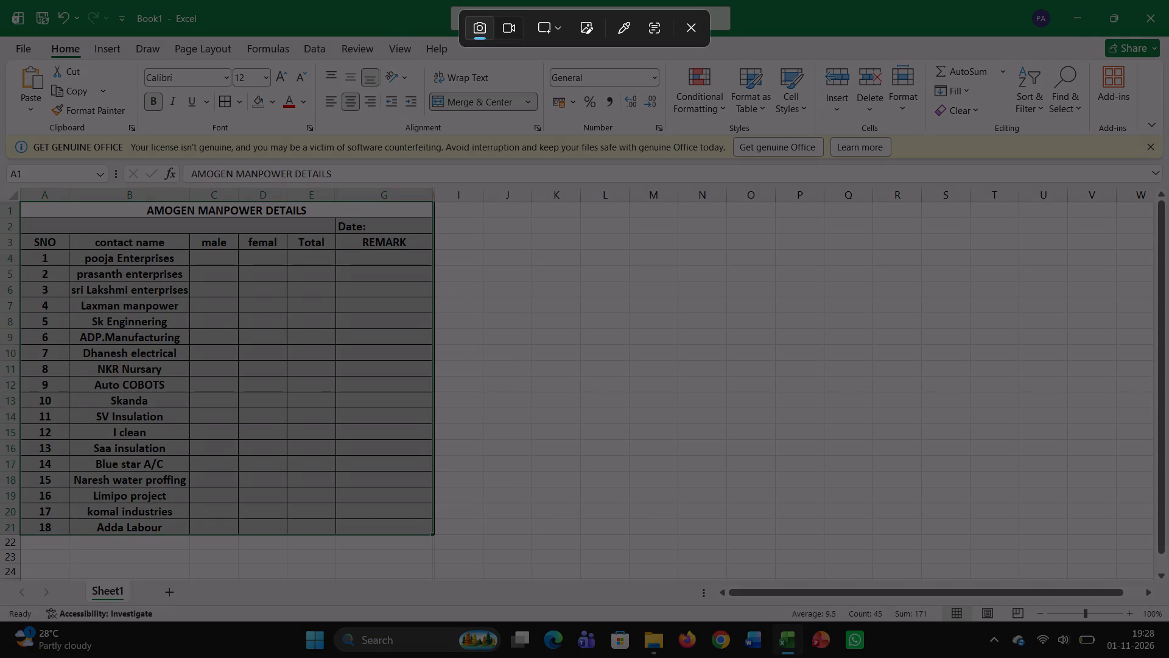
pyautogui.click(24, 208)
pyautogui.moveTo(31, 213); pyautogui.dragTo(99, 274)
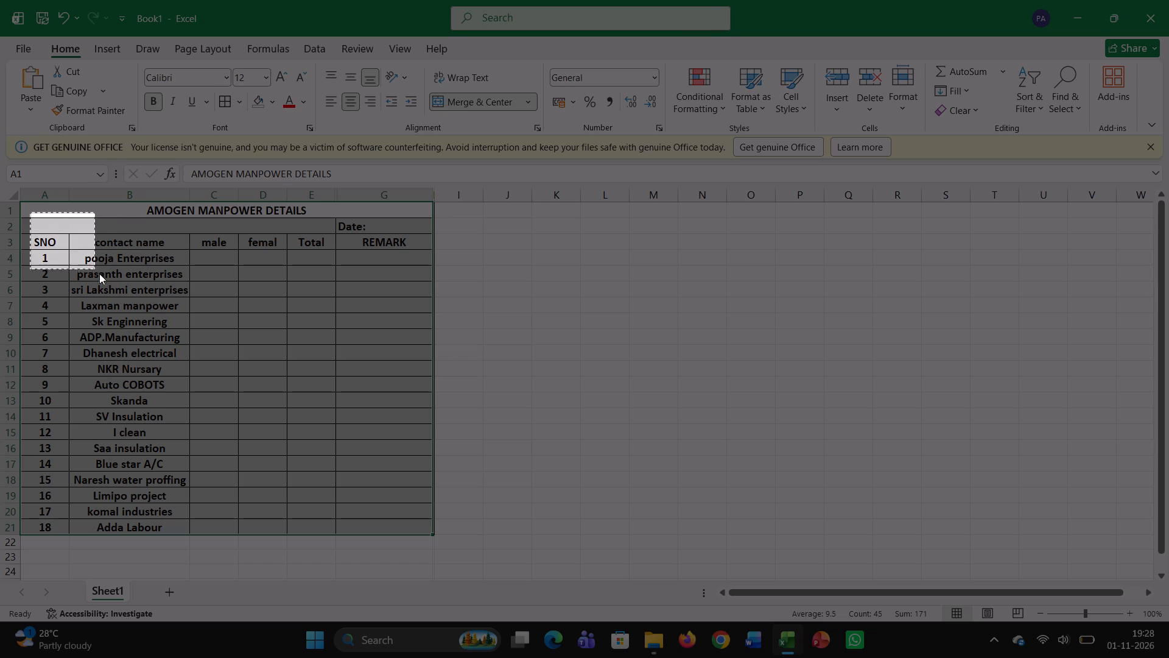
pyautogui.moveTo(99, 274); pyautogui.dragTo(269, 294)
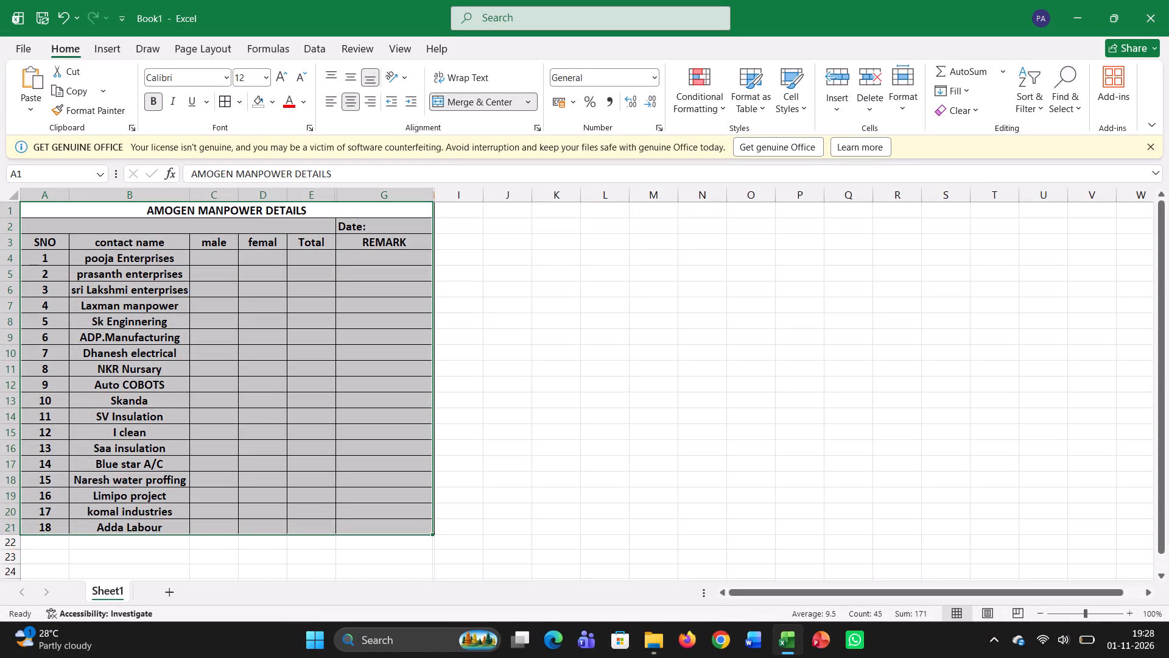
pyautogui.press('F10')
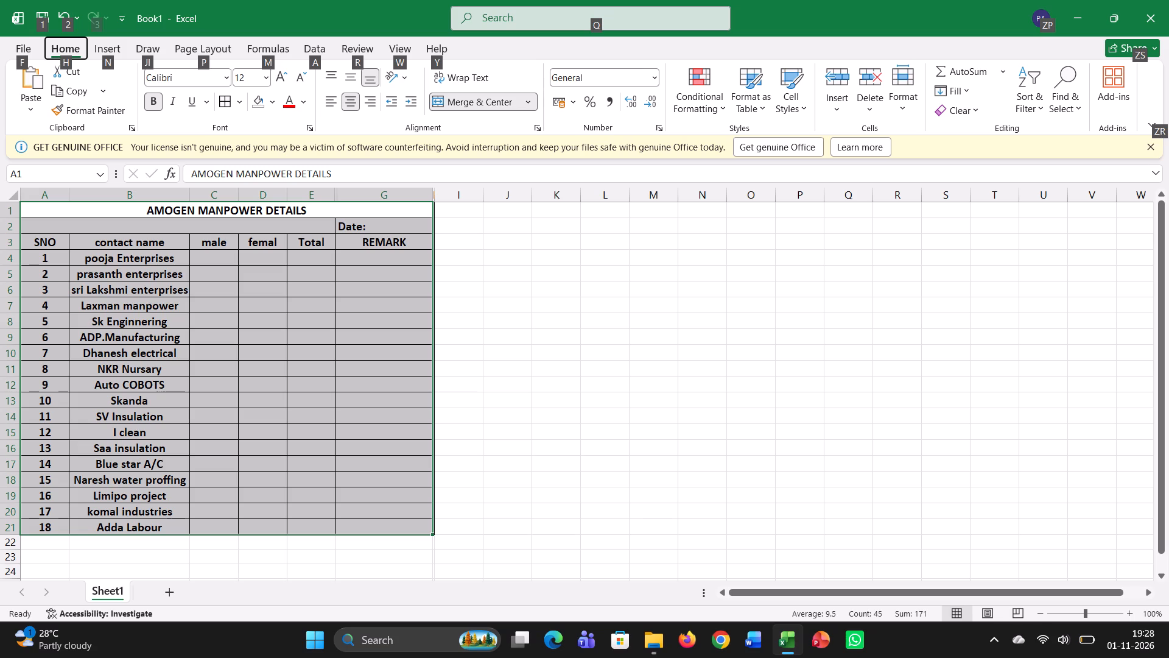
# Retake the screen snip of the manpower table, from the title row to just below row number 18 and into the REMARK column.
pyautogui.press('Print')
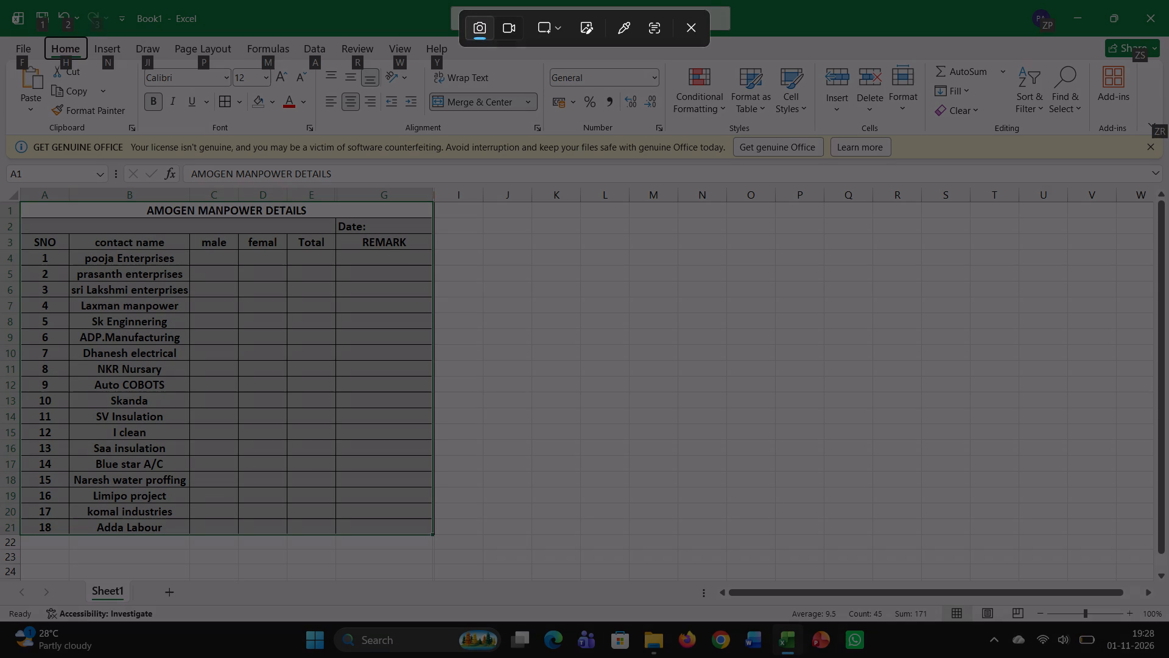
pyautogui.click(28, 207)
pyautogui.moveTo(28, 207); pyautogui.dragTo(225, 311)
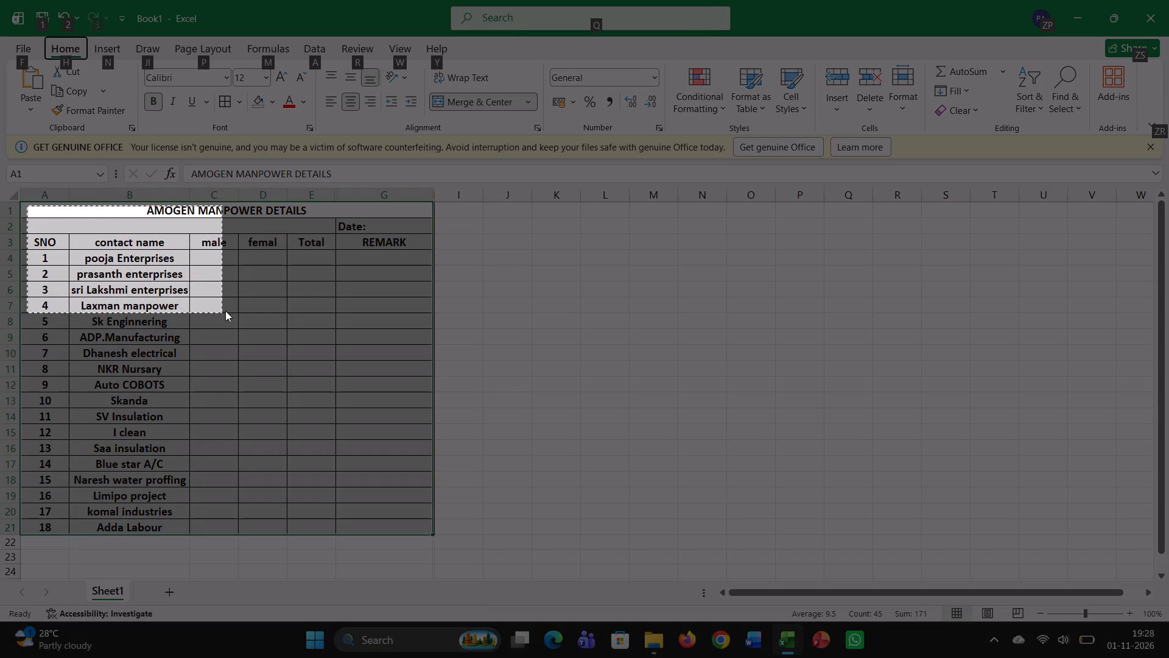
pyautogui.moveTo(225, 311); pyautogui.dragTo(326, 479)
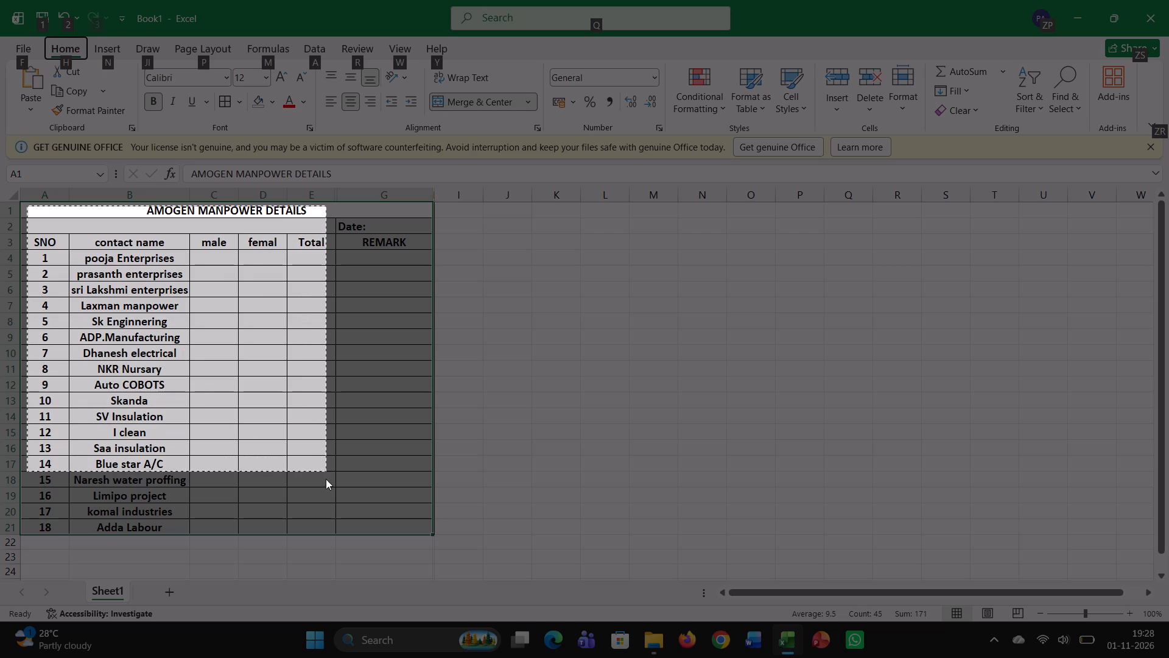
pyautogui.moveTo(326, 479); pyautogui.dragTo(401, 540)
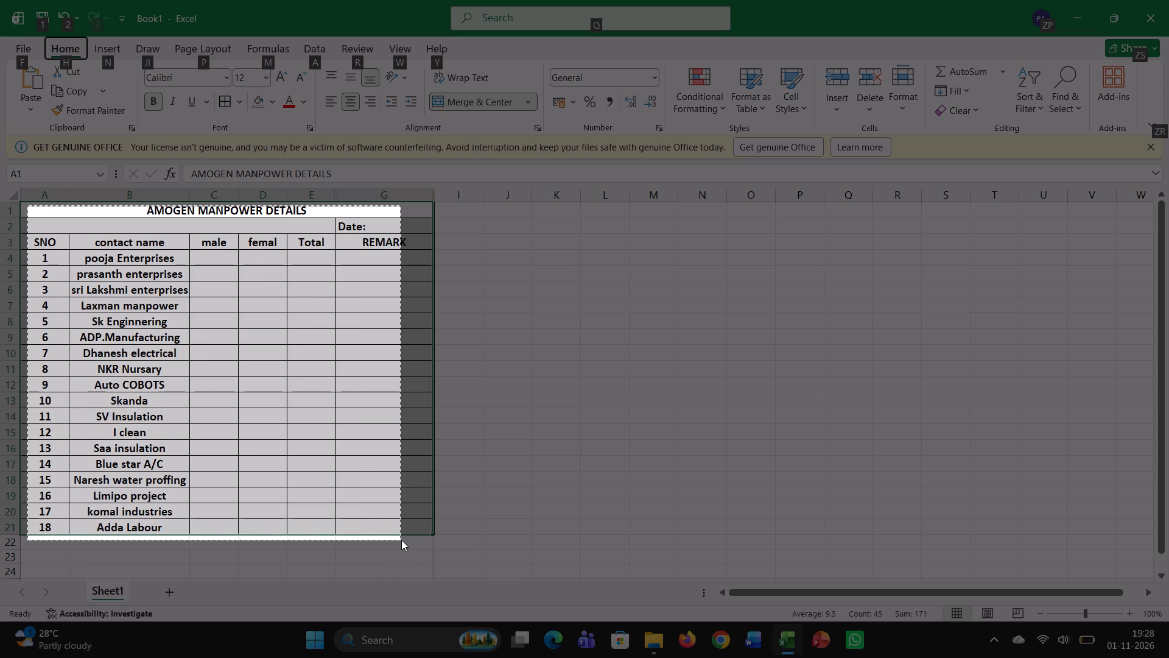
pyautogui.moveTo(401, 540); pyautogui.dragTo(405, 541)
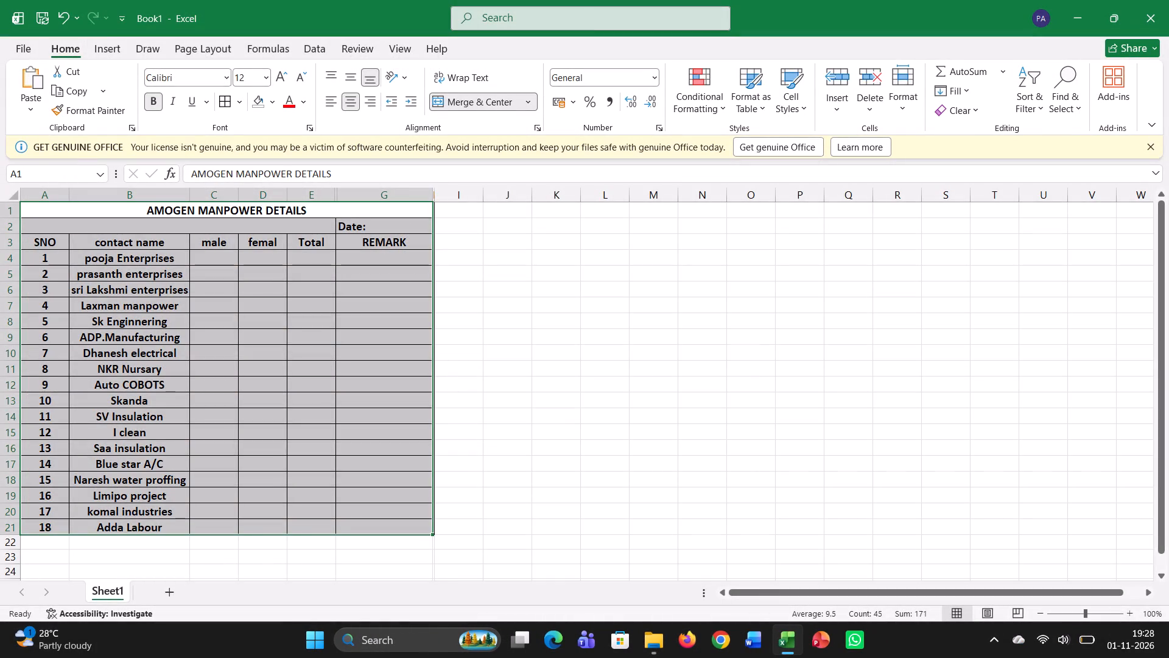
# Capture a rectangular screen snip of the manpower table, from the title row to the end of row number 18 and the REMARK column's outer edge.
pyautogui.press('Print')
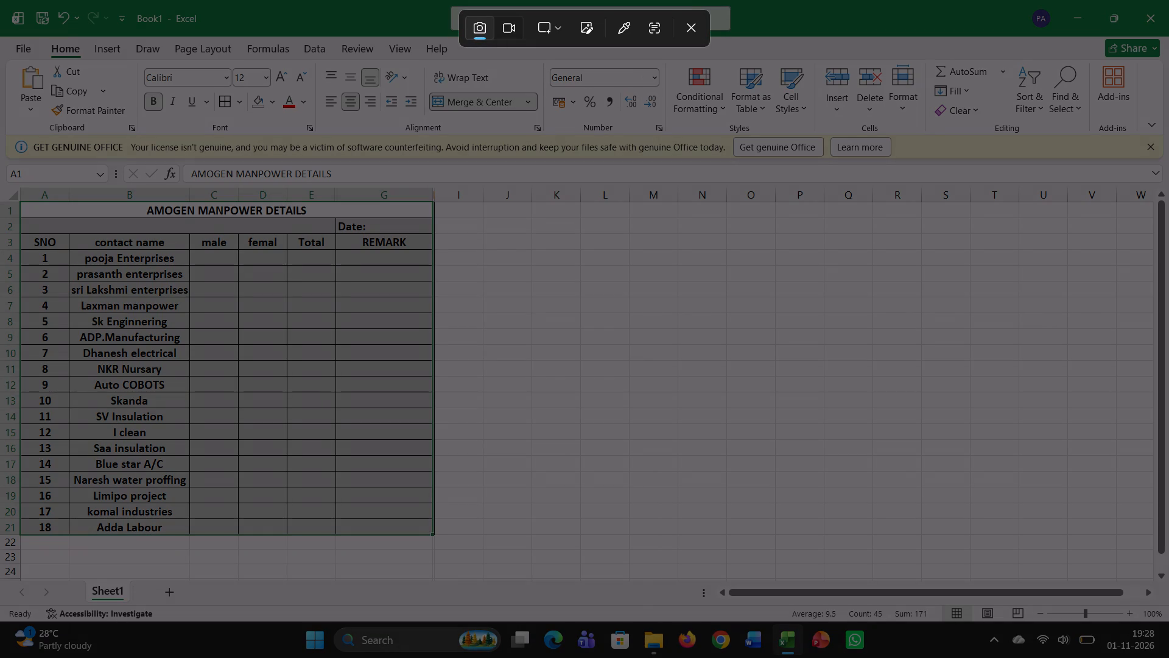
pyautogui.click(24, 207)
pyautogui.moveTo(24, 207); pyautogui.dragTo(63, 247)
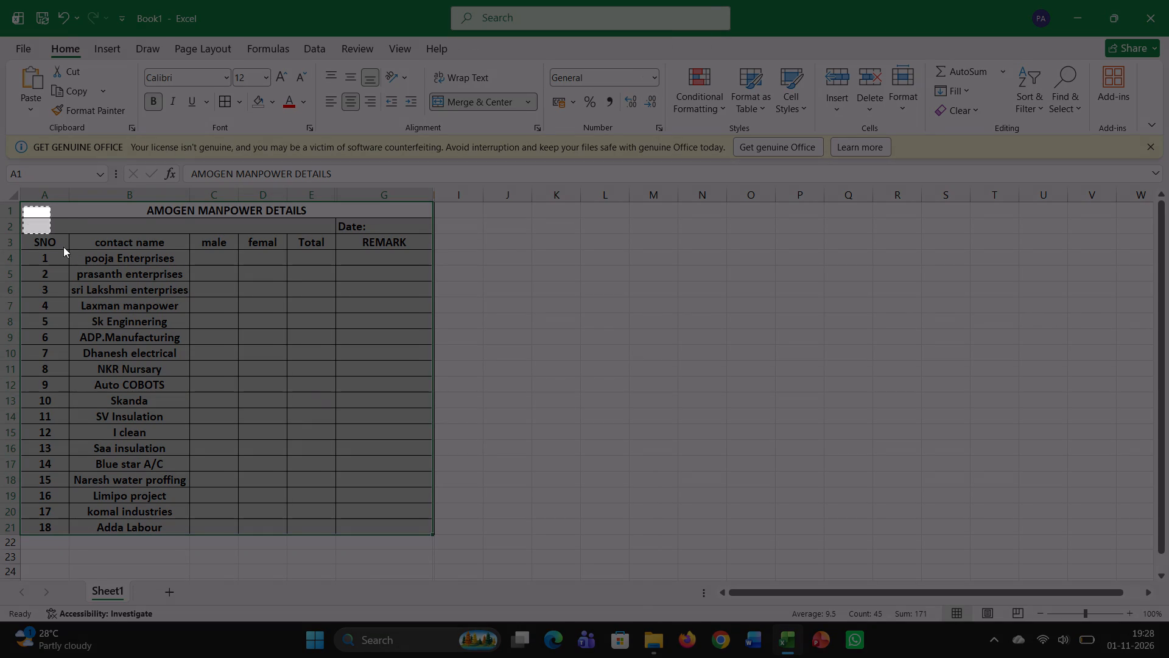
pyautogui.moveTo(63, 247); pyautogui.dragTo(297, 354)
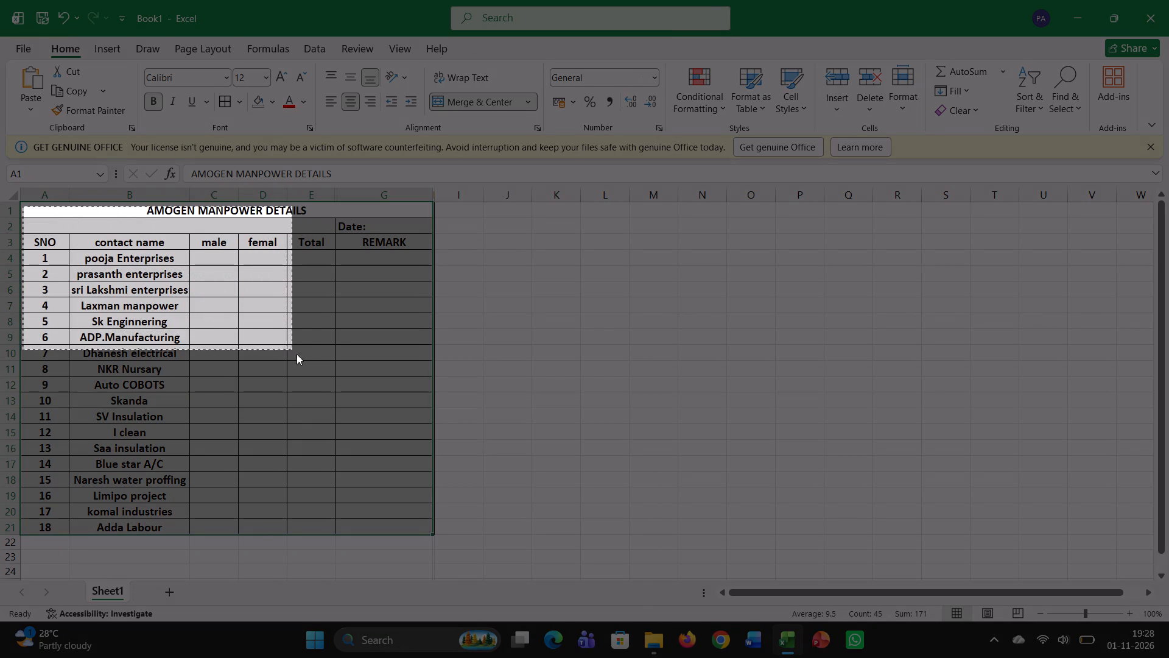
pyautogui.moveTo(297, 354); pyautogui.dragTo(401, 511)
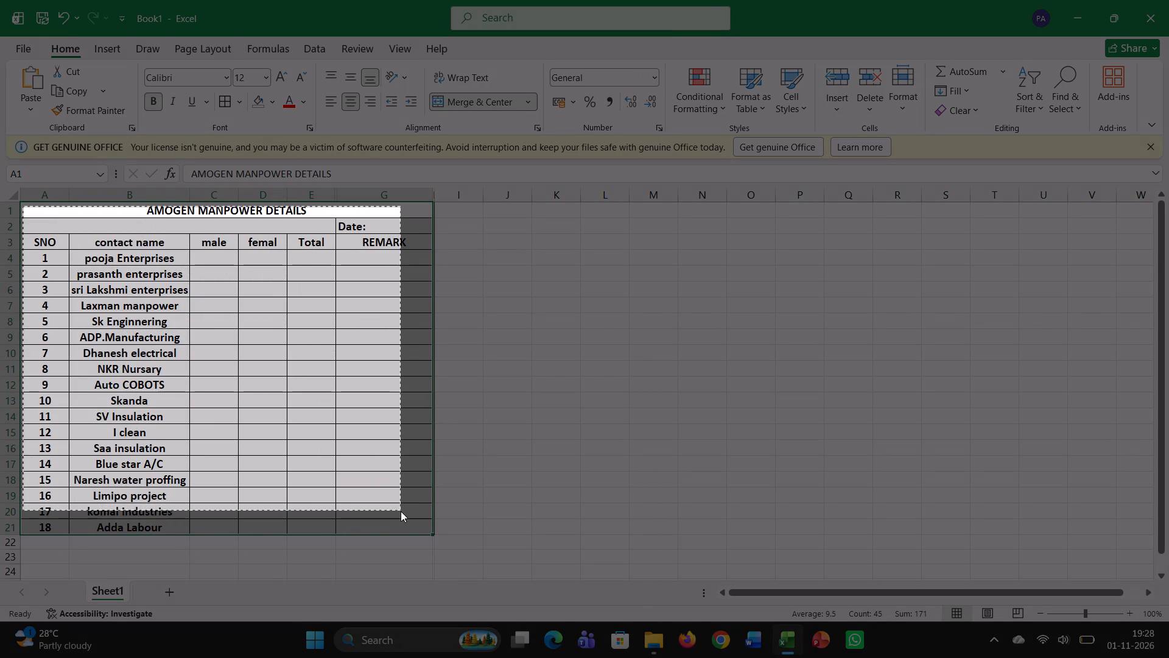
pyautogui.moveTo(401, 511); pyautogui.dragTo(477, 548)
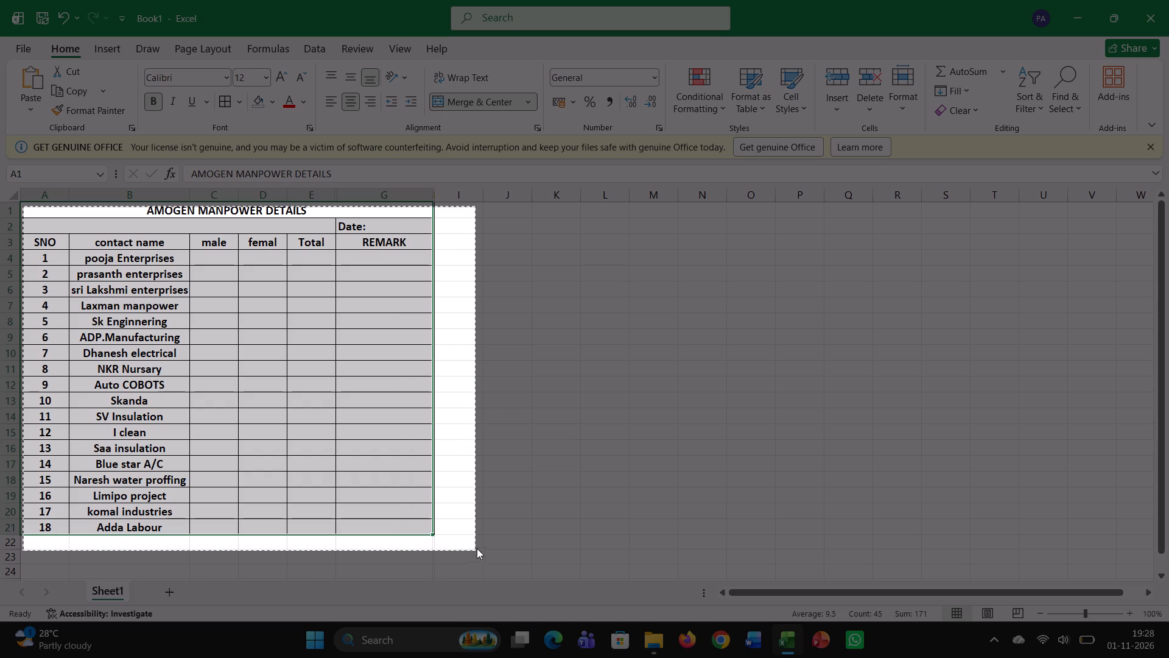
pyautogui.moveTo(477, 548); pyautogui.dragTo(434, 535)
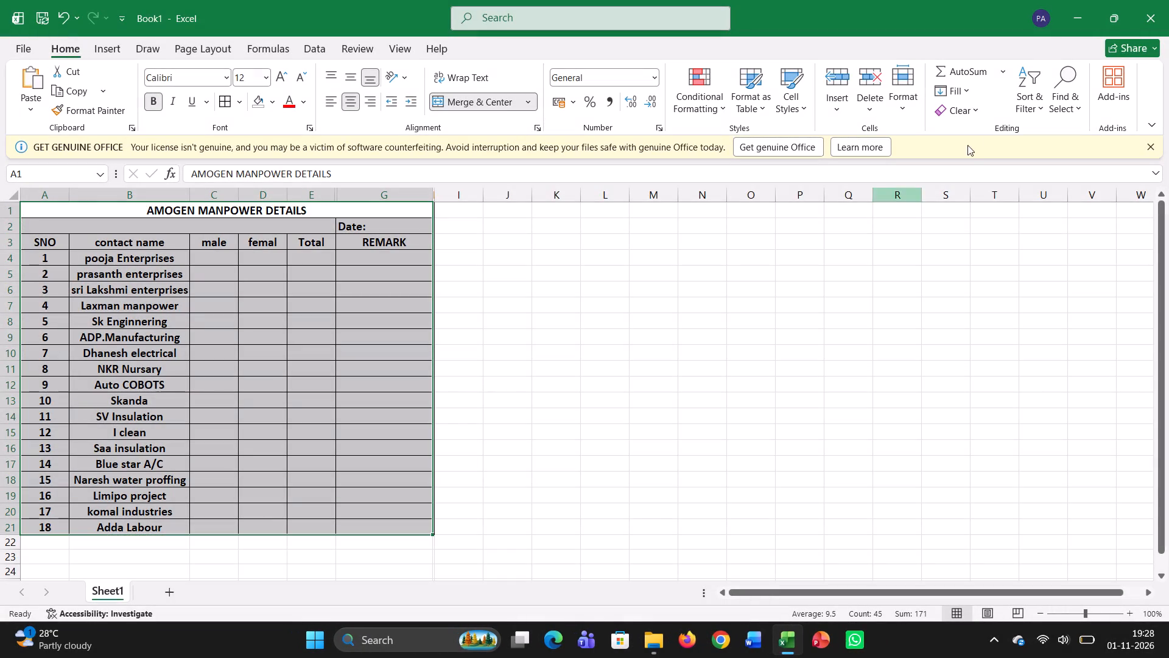
# Close the workbook and save the changes to Book1.xlsx.
pyautogui.click(1142, 20)
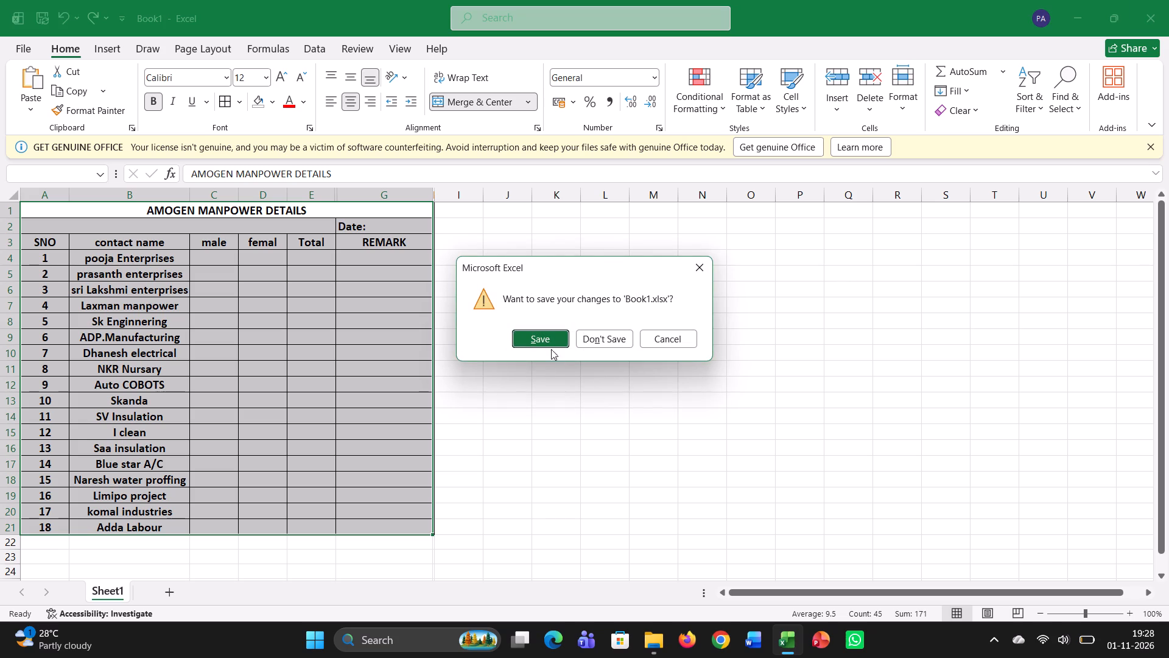
pyautogui.click(542, 333)
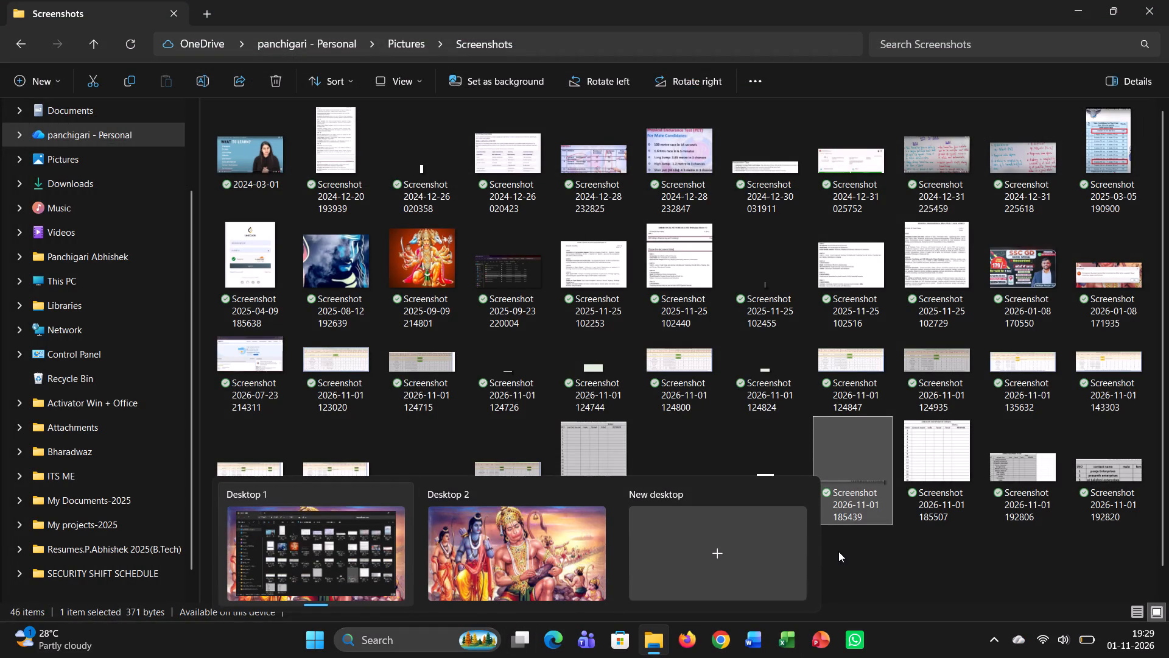
# Open the newest screenshot in the Screenshots folder, inspect the captured table enlarged, and close the image and the folder.
pyautogui.click(862, 561)
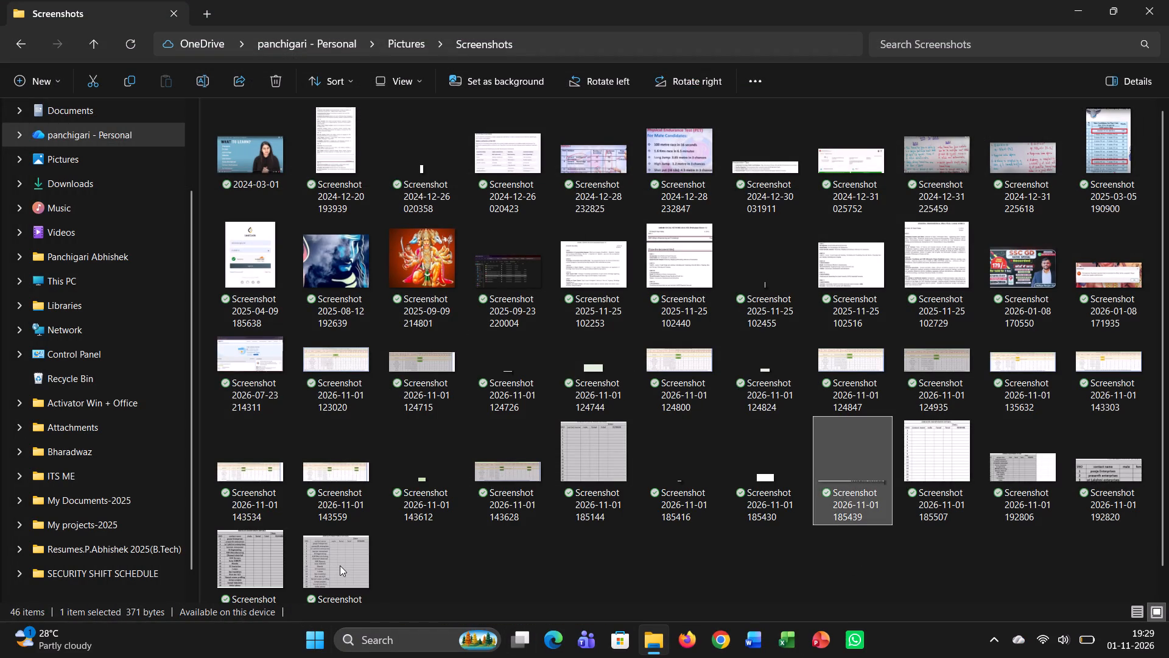
pyautogui.doubleClick(340, 565)
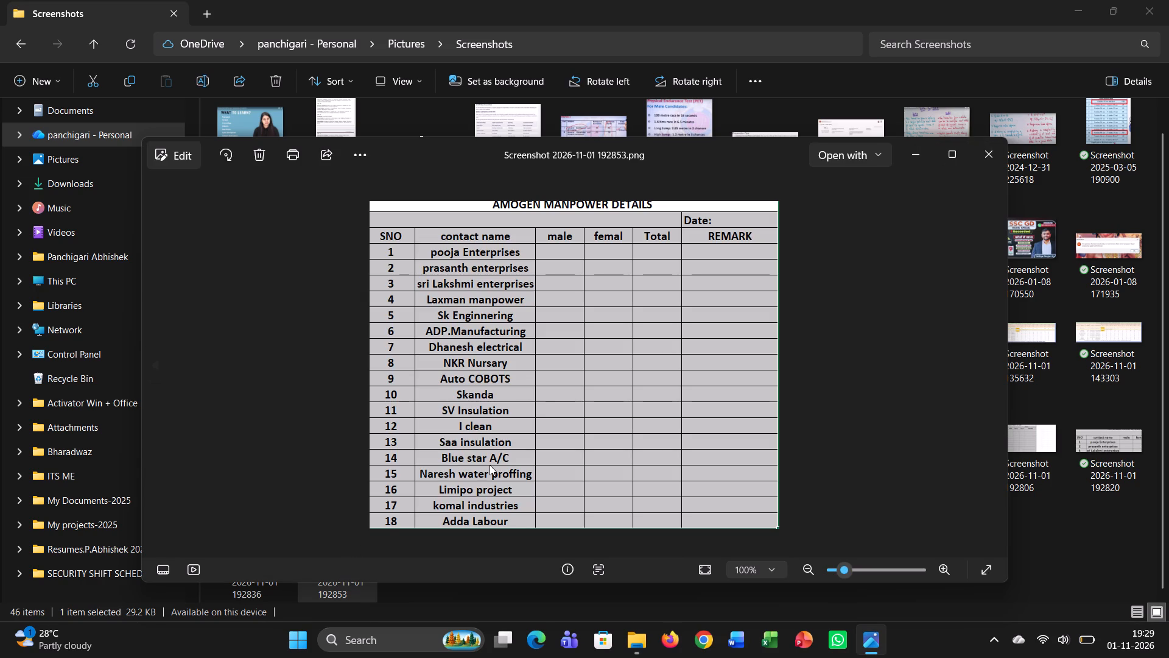
pyautogui.doubleClick(580, 346)
pyautogui.doubleClick(580, 346)
pyautogui.doubleClick(580, 346)
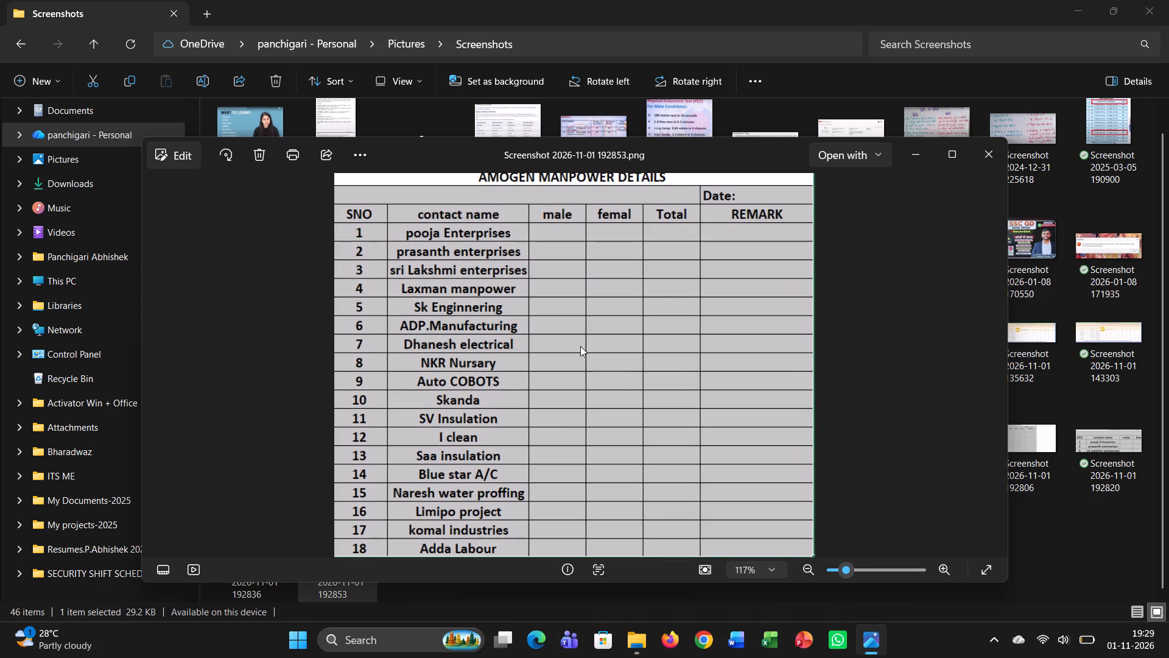
pyautogui.doubleClick(570, 163)
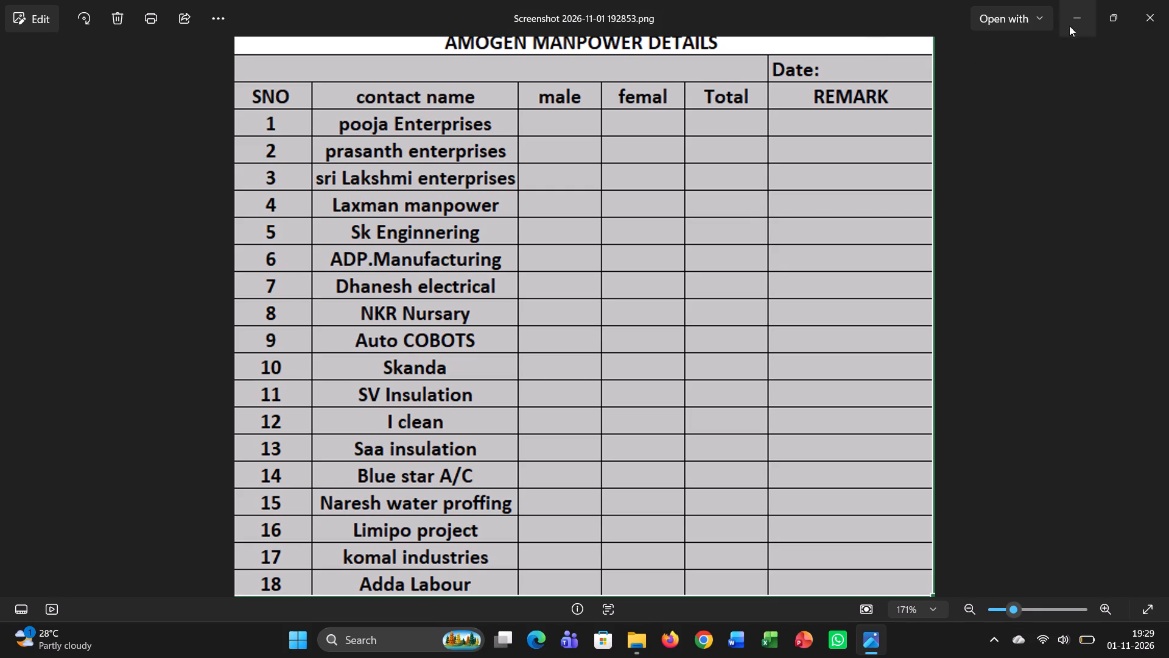
pyautogui.click(1163, 19)
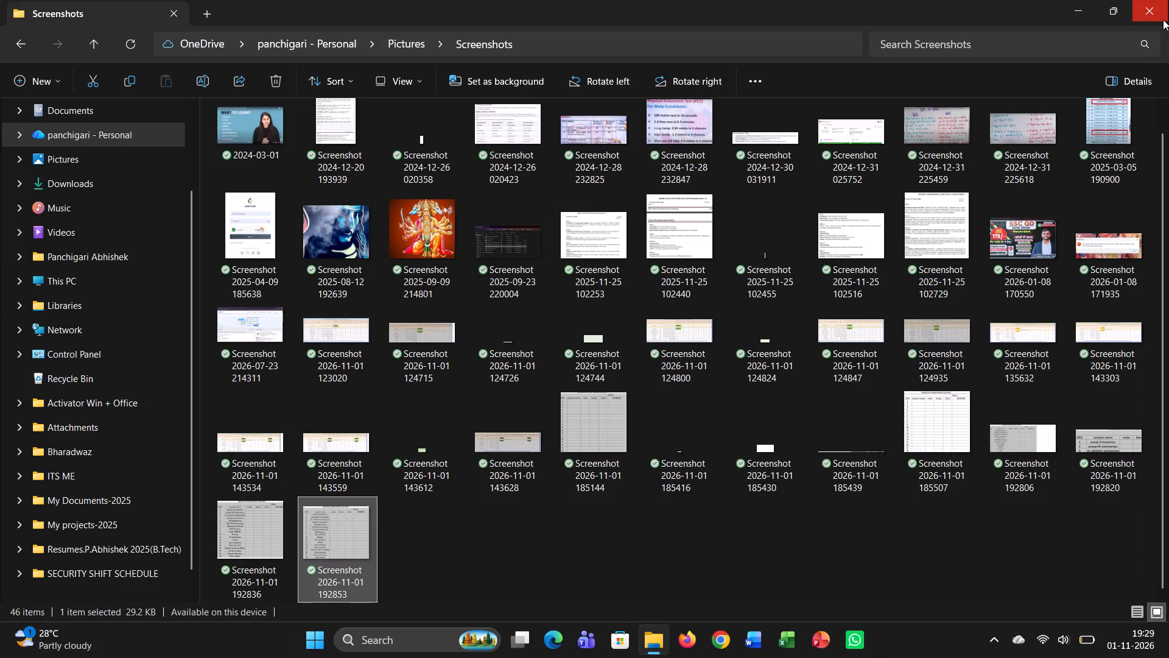
pyautogui.click(1163, 19)
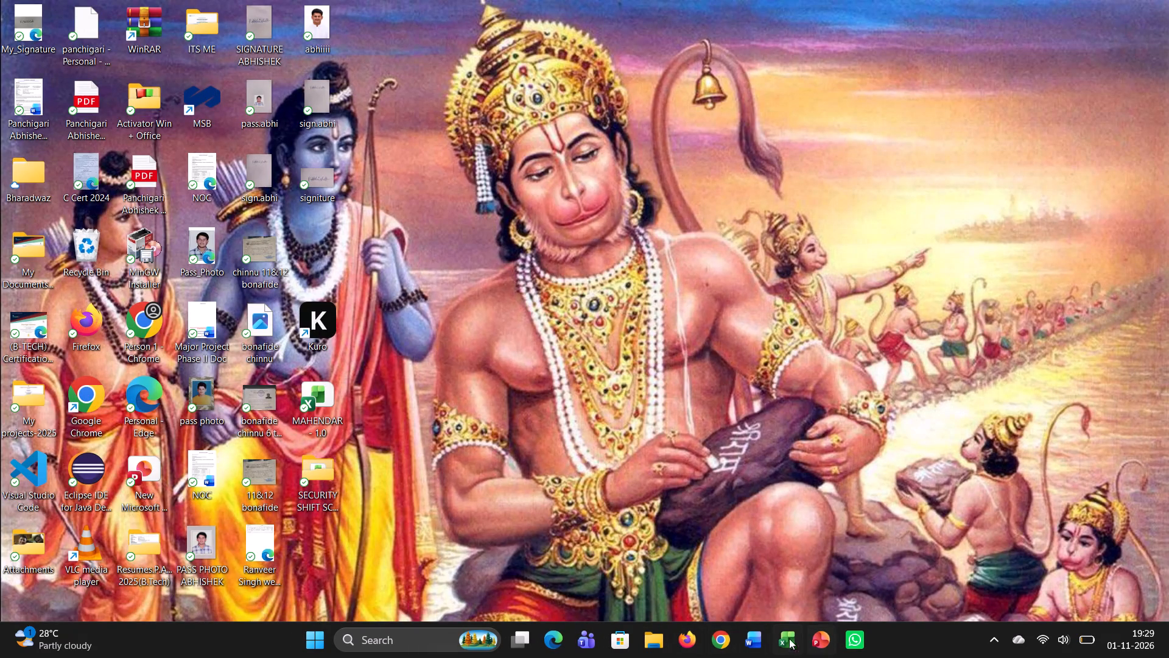
# Switch to Excel and reopen the recent workbook Book1.
pyautogui.click(787, 637)
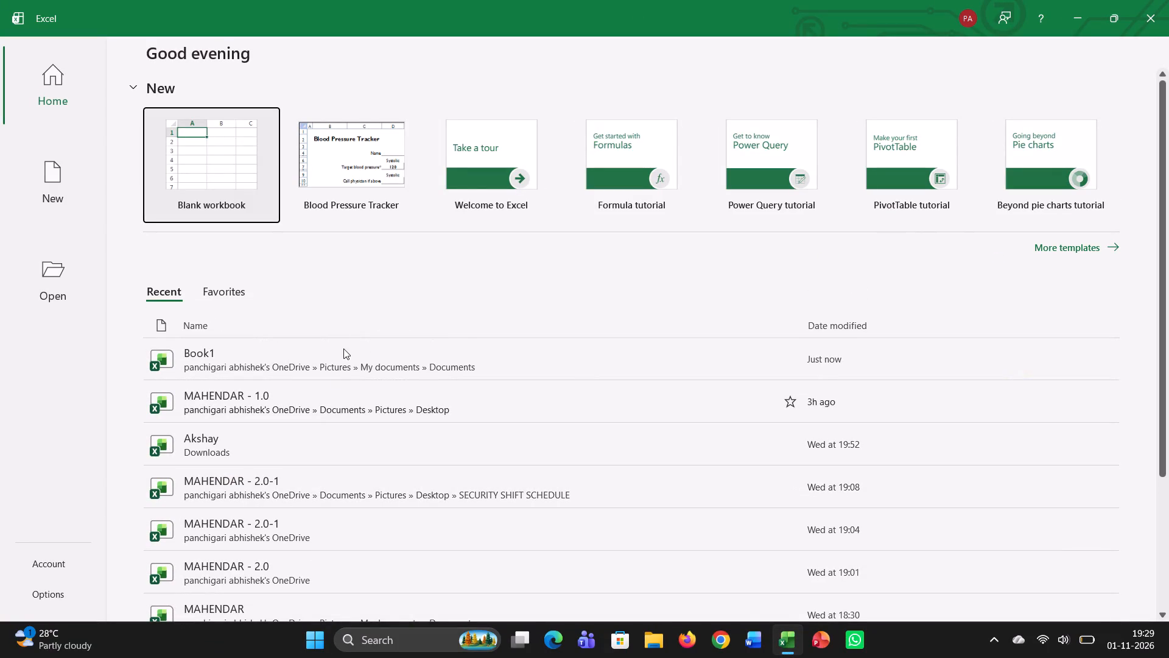
pyautogui.doubleClick(334, 376)
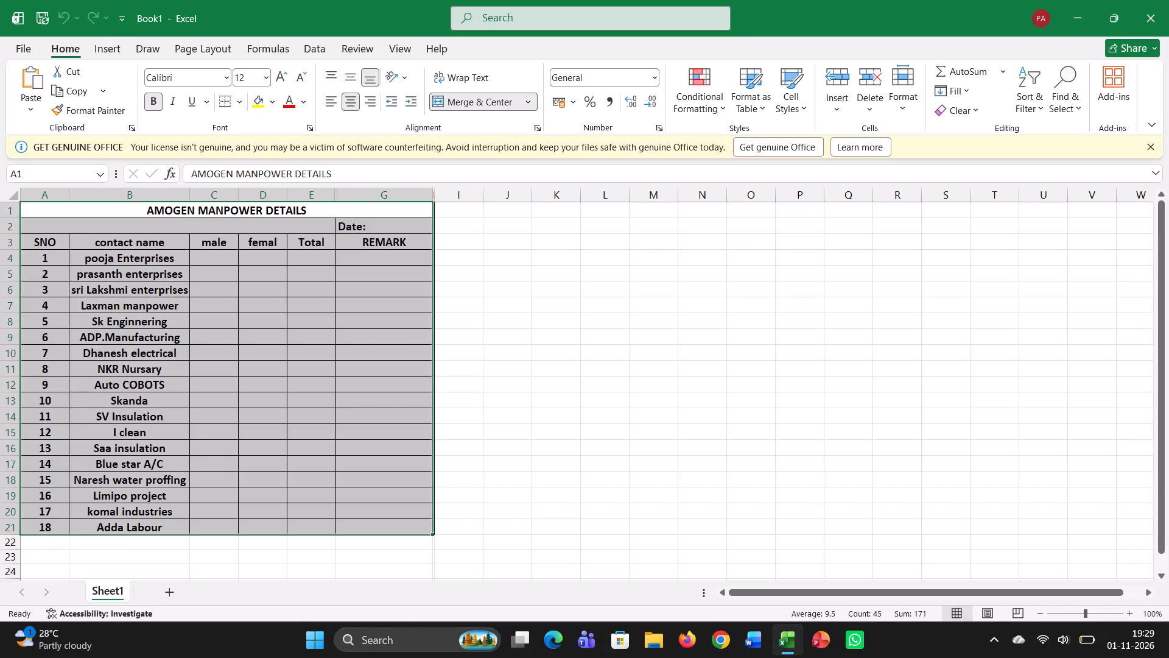
# Clear the table-wide selection by selecting only the AMOGEN MANPOWER DETAILS title cell A1.
pyautogui.doubleClick(309, 356)
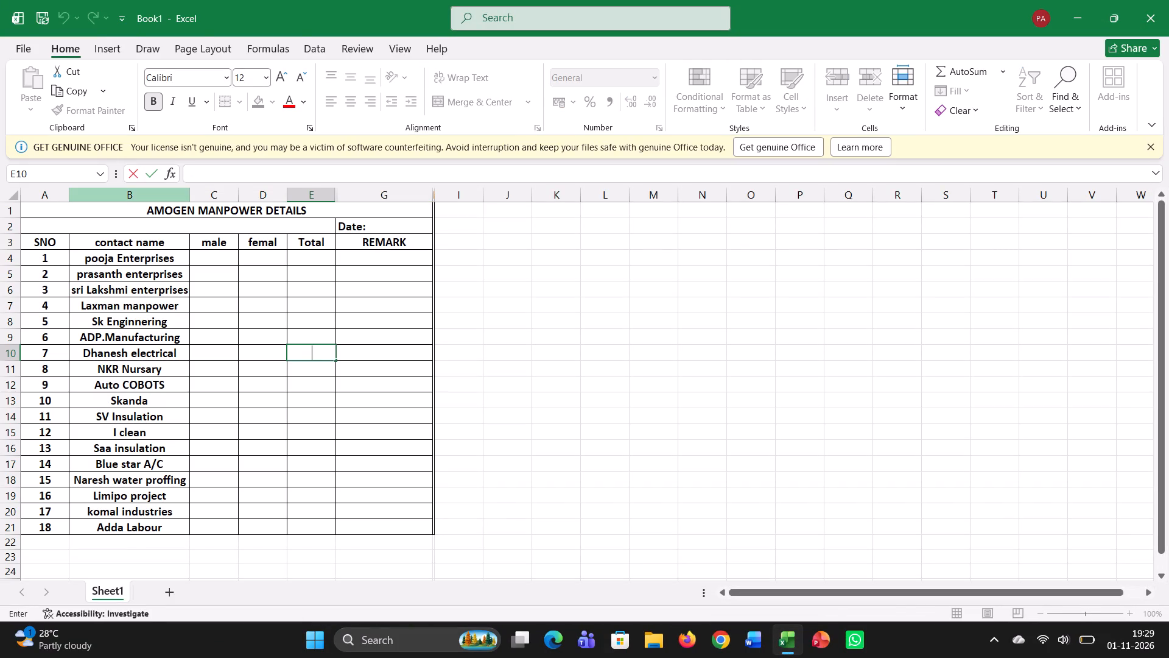
pyautogui.click(117, 203)
pyautogui.click(117, 203)
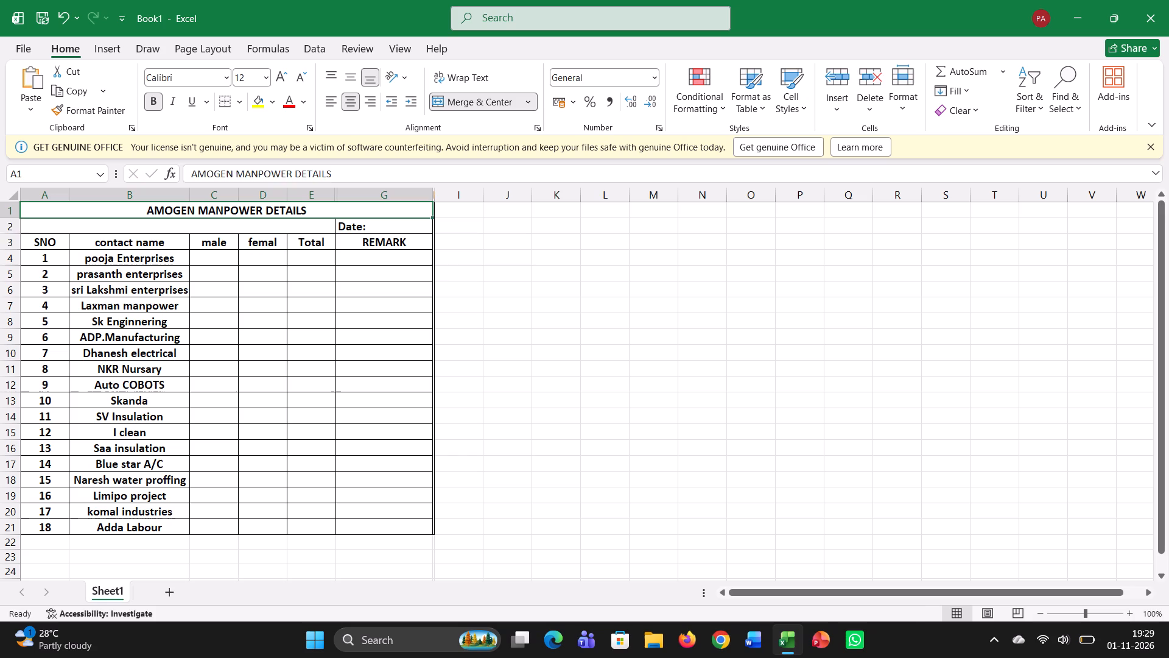
pyautogui.moveTo(140, 232); pyautogui.dragTo(146, 242)
pyautogui.moveTo(135, 215); pyautogui.dragTo(139, 200)
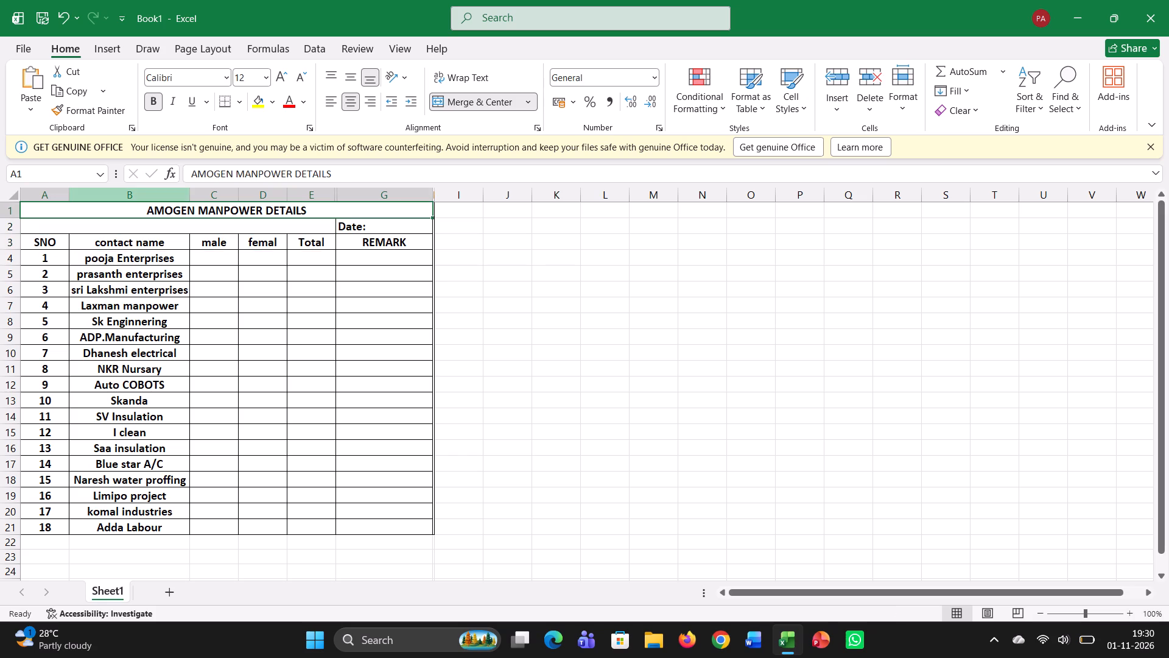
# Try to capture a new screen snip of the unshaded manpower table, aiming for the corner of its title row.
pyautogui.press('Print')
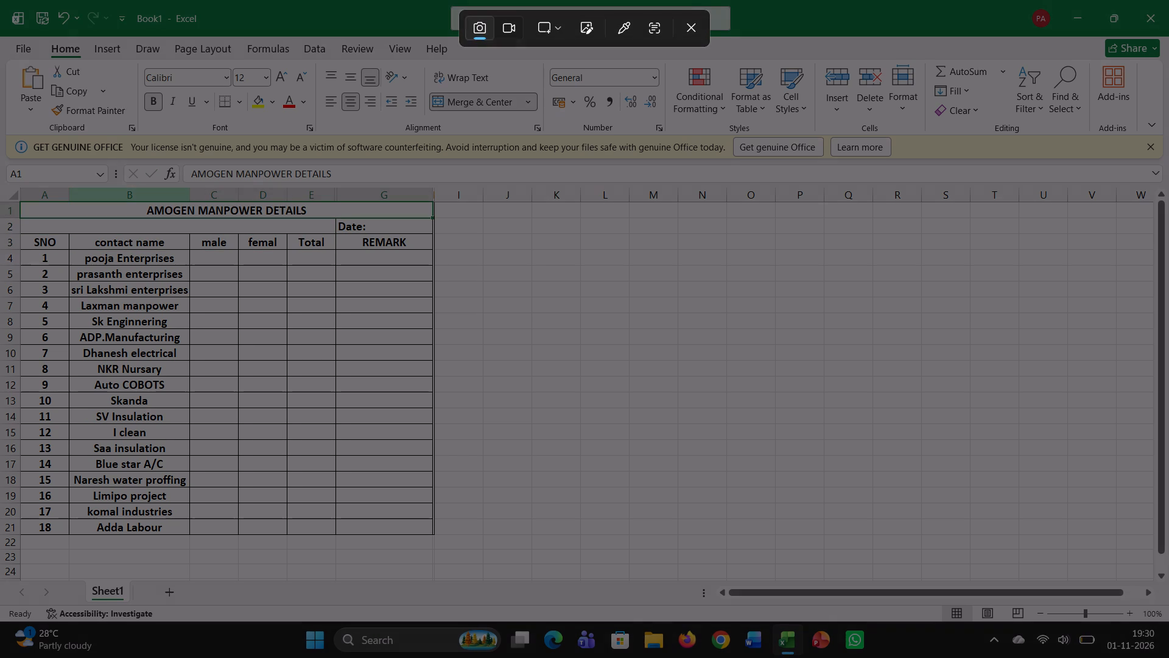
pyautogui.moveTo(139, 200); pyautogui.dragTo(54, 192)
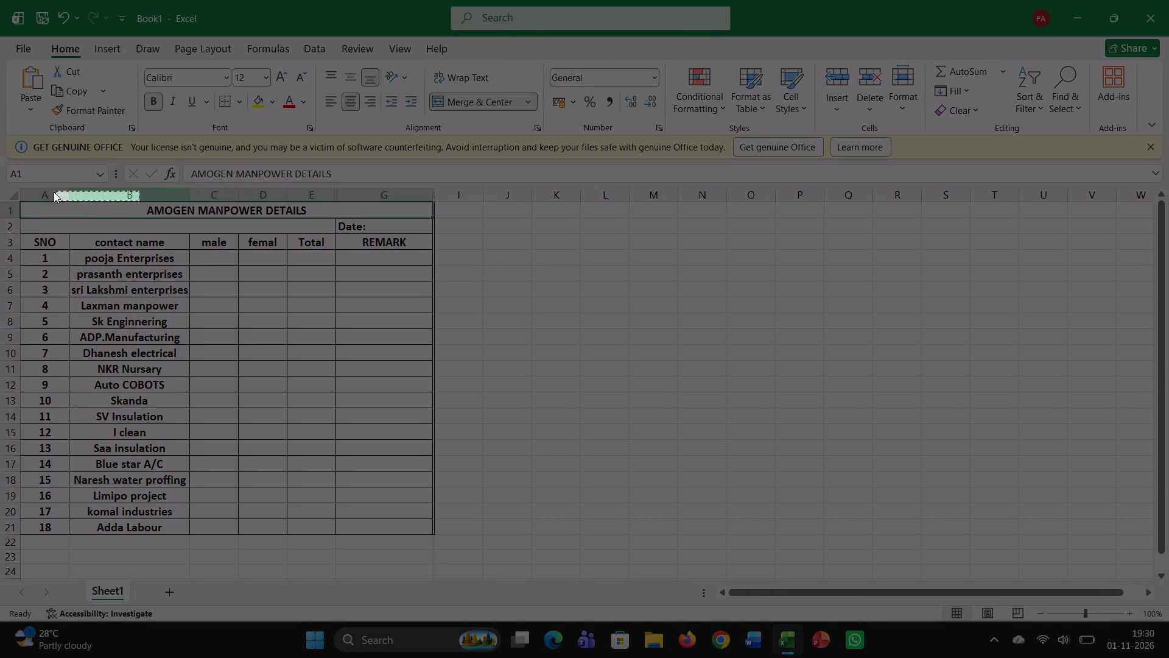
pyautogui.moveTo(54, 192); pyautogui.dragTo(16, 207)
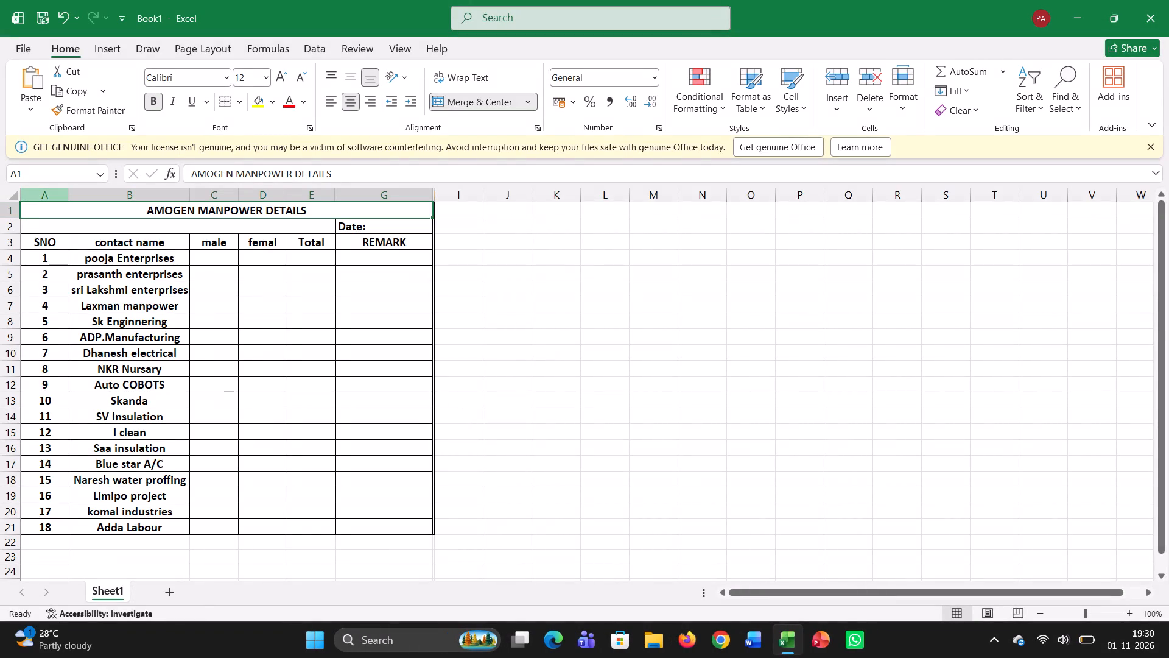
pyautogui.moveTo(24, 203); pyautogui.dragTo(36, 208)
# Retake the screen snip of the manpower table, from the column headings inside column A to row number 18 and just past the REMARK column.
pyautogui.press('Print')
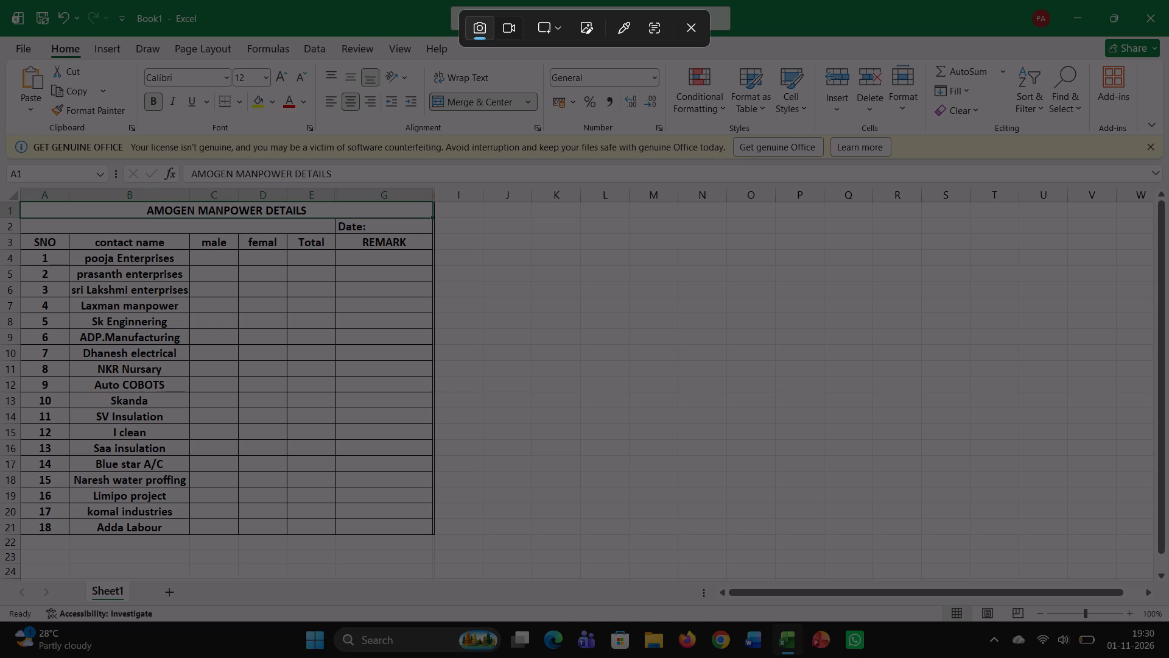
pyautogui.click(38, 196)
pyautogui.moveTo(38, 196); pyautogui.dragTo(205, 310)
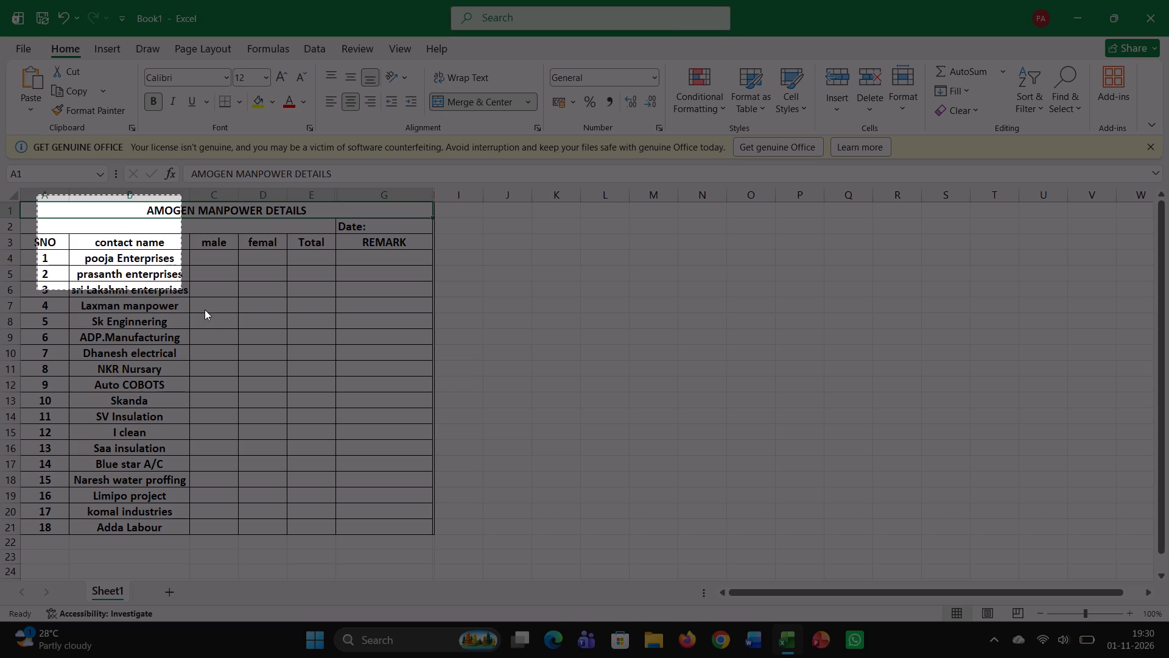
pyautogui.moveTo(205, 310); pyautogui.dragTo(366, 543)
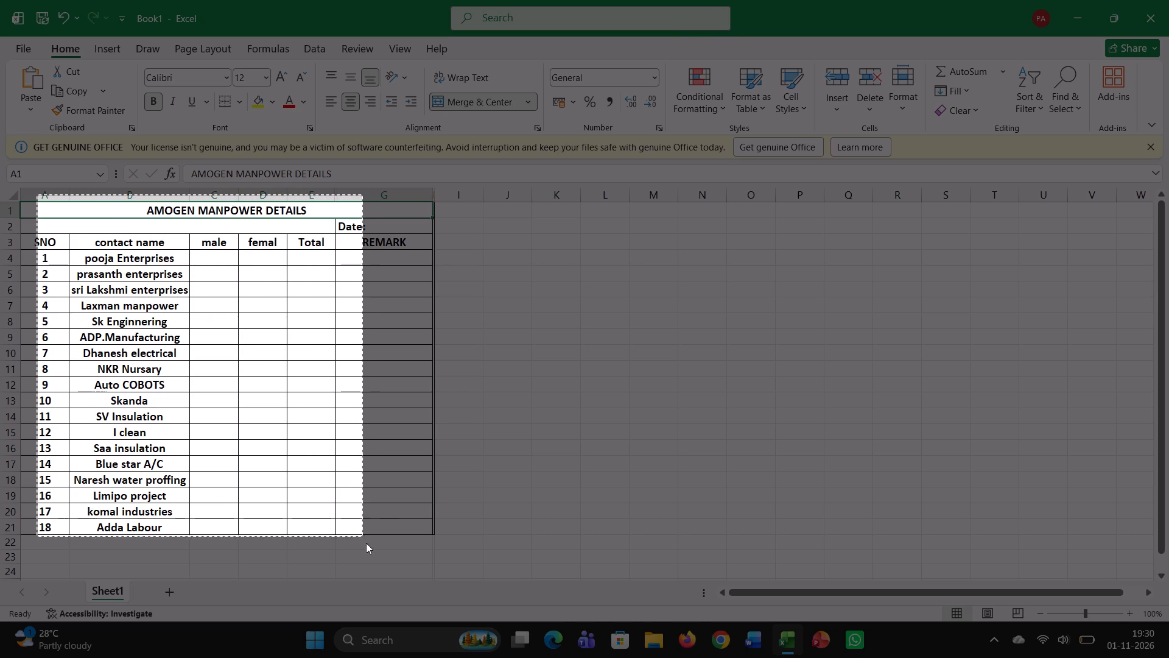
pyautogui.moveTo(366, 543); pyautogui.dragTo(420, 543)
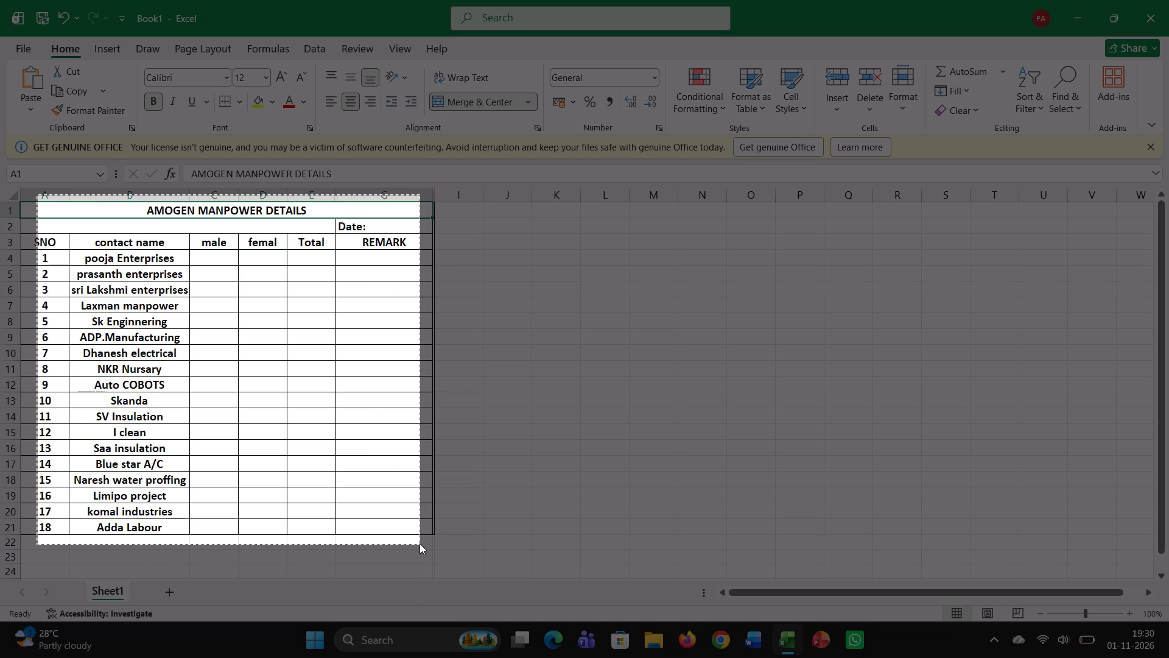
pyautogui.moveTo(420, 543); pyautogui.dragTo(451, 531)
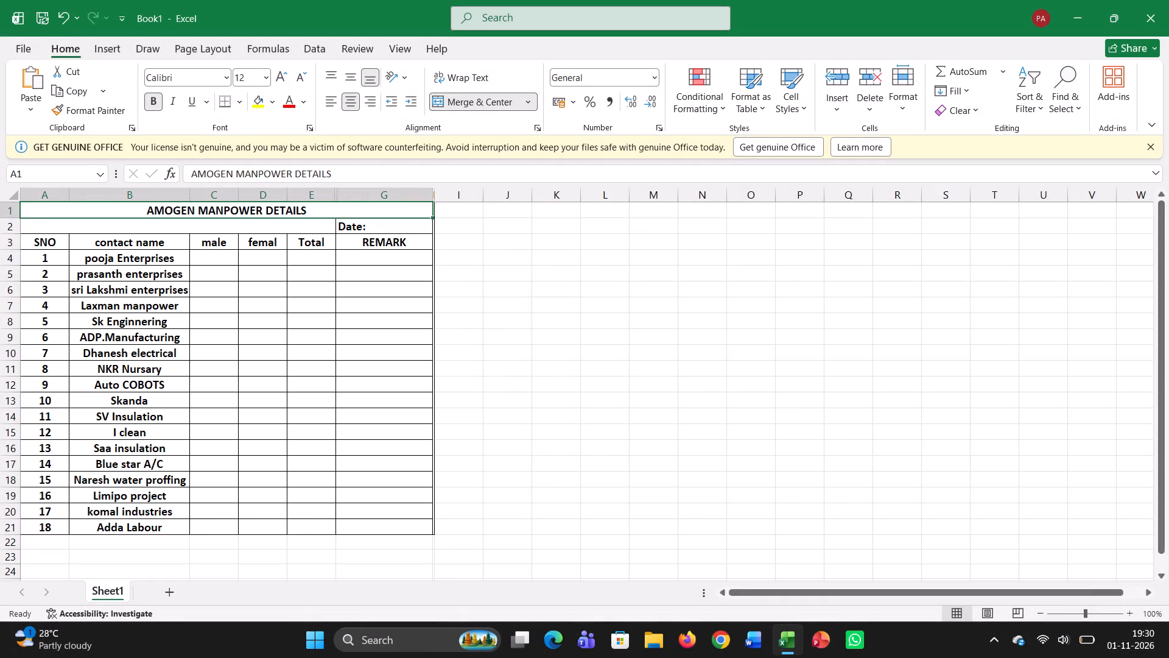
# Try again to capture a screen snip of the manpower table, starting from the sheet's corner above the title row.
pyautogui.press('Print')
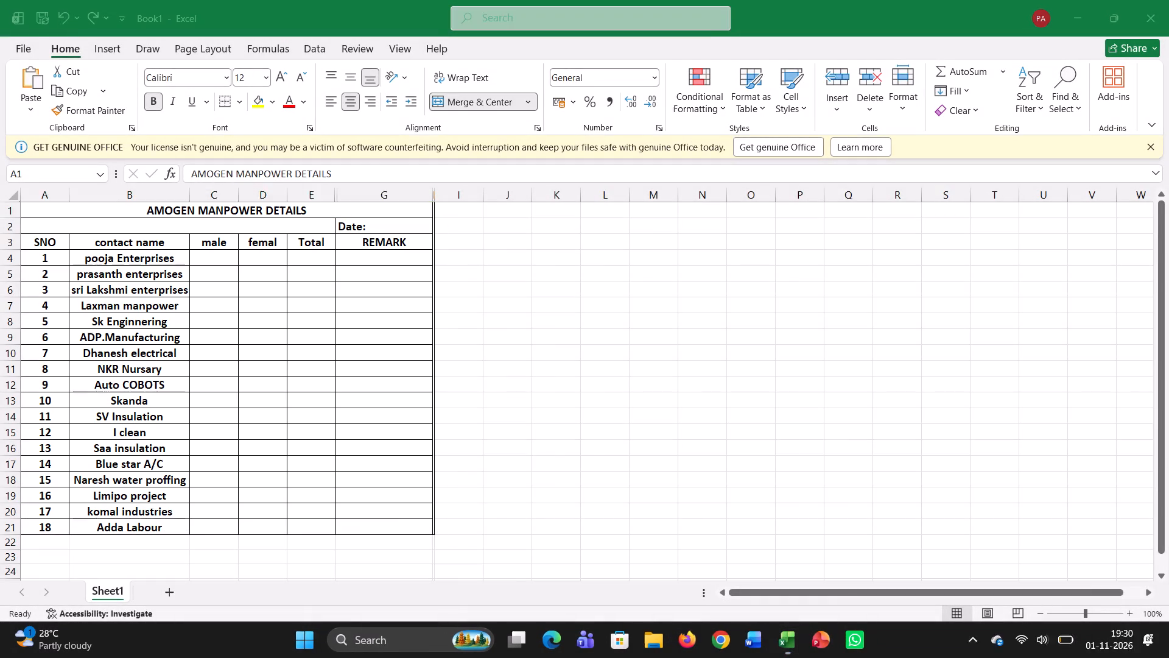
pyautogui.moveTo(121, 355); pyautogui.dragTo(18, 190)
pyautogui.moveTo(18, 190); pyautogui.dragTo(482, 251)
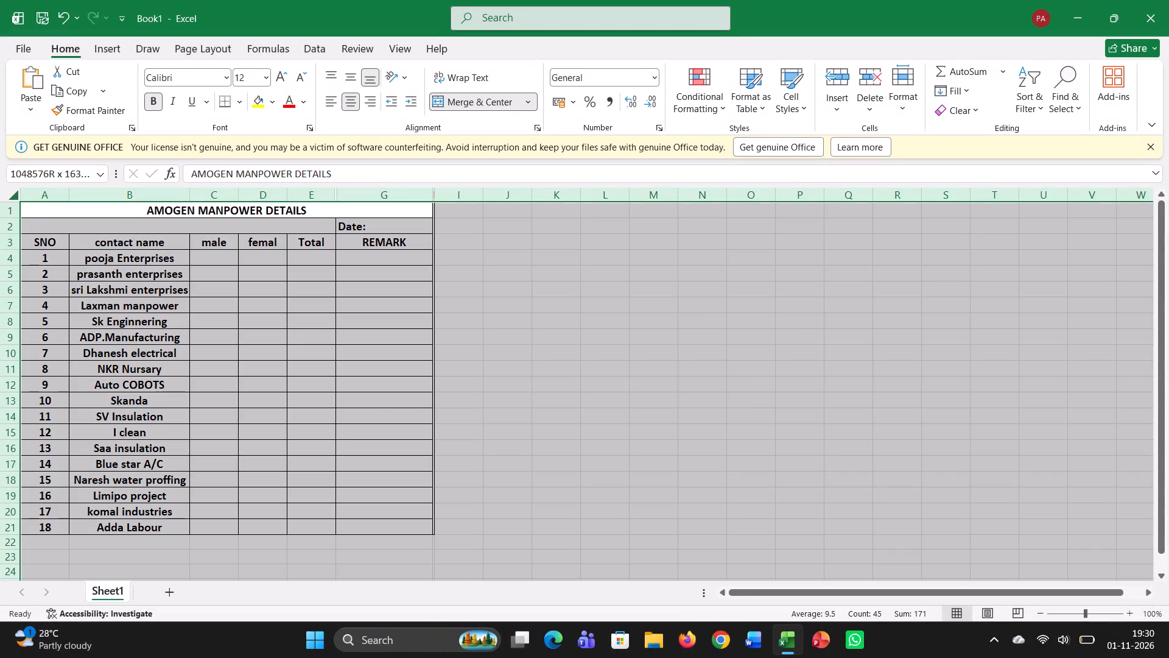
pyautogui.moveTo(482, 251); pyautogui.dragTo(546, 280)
# Clear the whole-sheet selection and capture a screen snip of the unshaded table, from the title row's corner to row 18 and the REMARK column's edge.
pyautogui.click(546, 280)
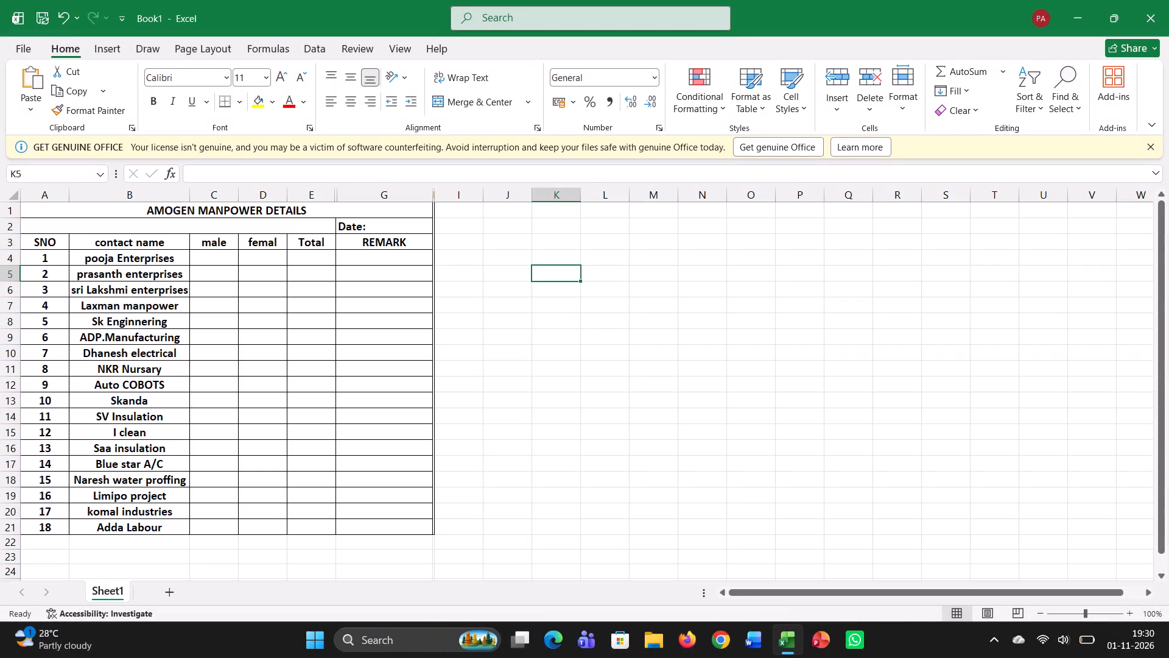
pyautogui.press('Print')
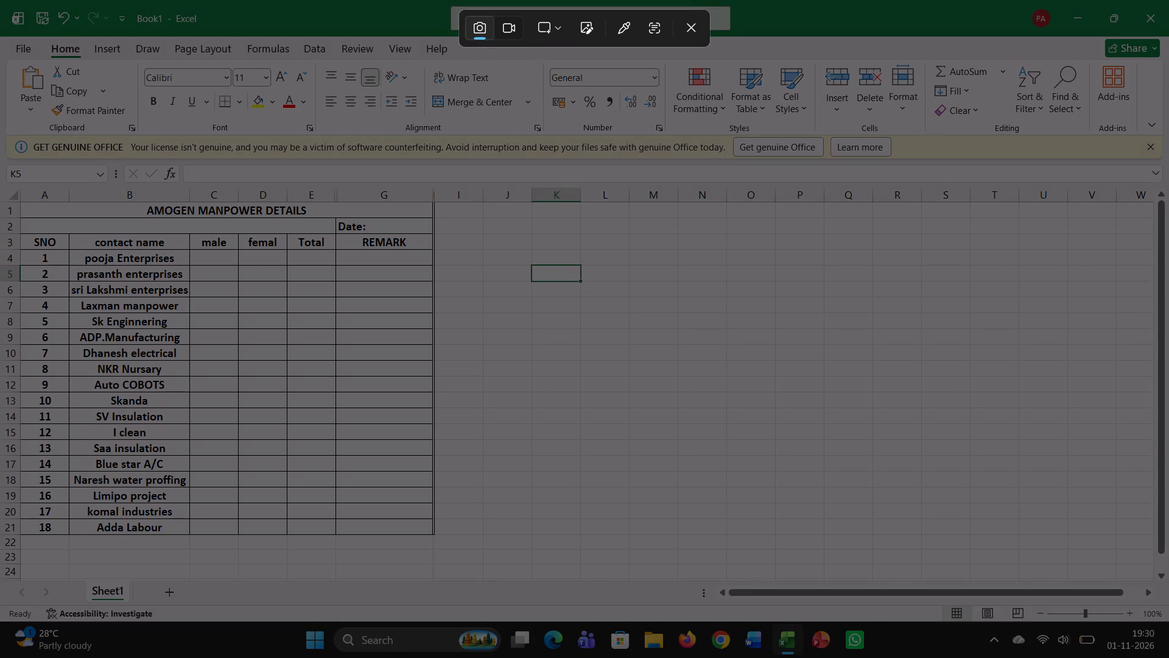
pyautogui.moveTo(21, 203); pyautogui.dragTo(193, 230)
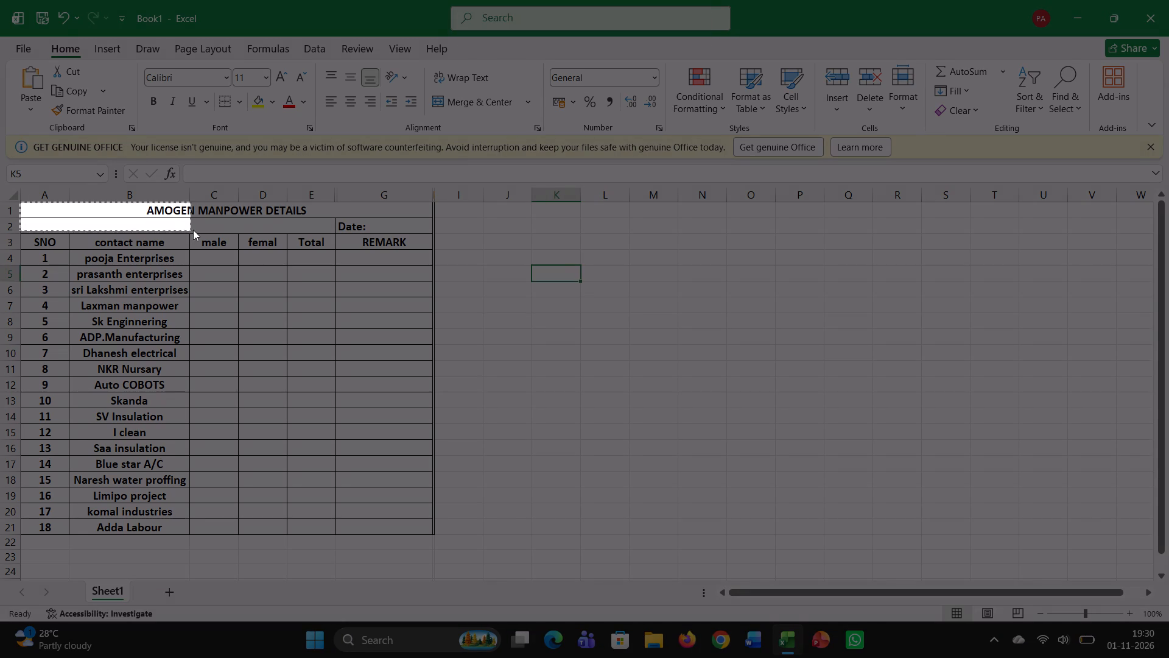
pyautogui.moveTo(193, 230); pyautogui.dragTo(354, 308)
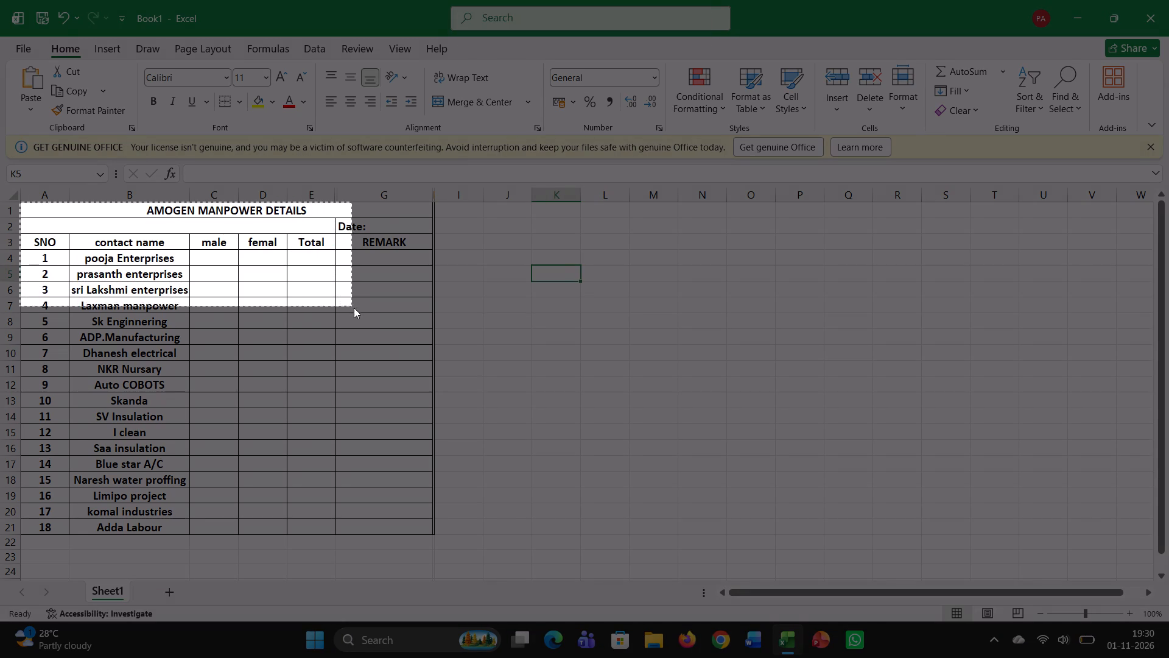
pyautogui.moveTo(354, 308); pyautogui.dragTo(402, 383)
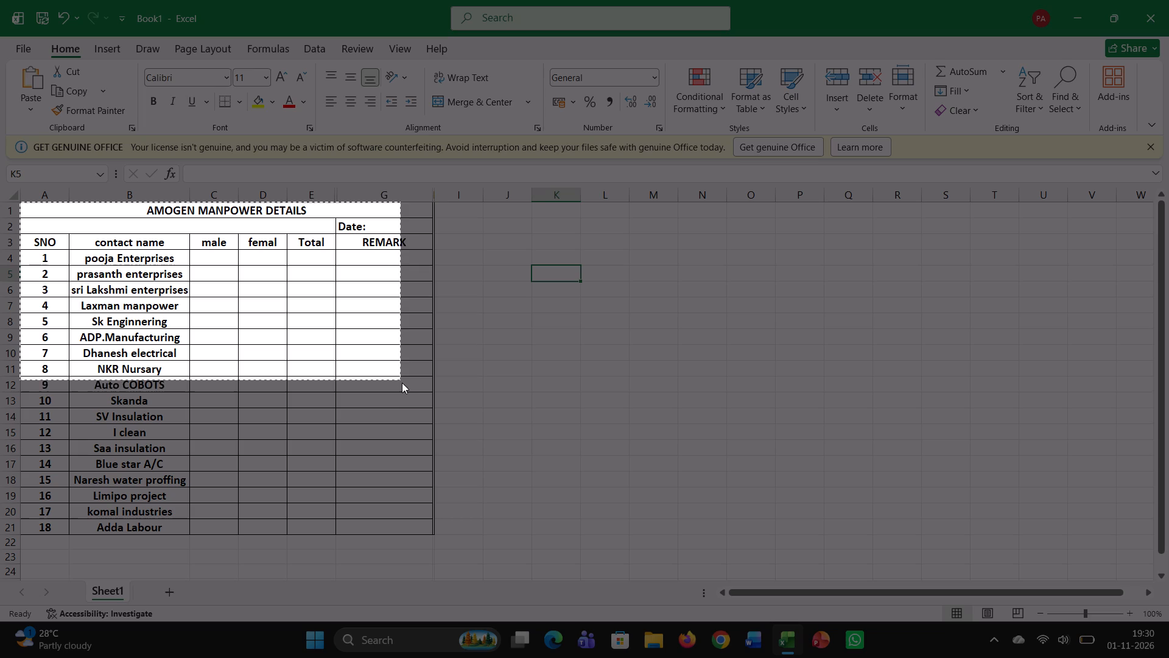
pyautogui.moveTo(402, 383); pyautogui.dragTo(427, 497)
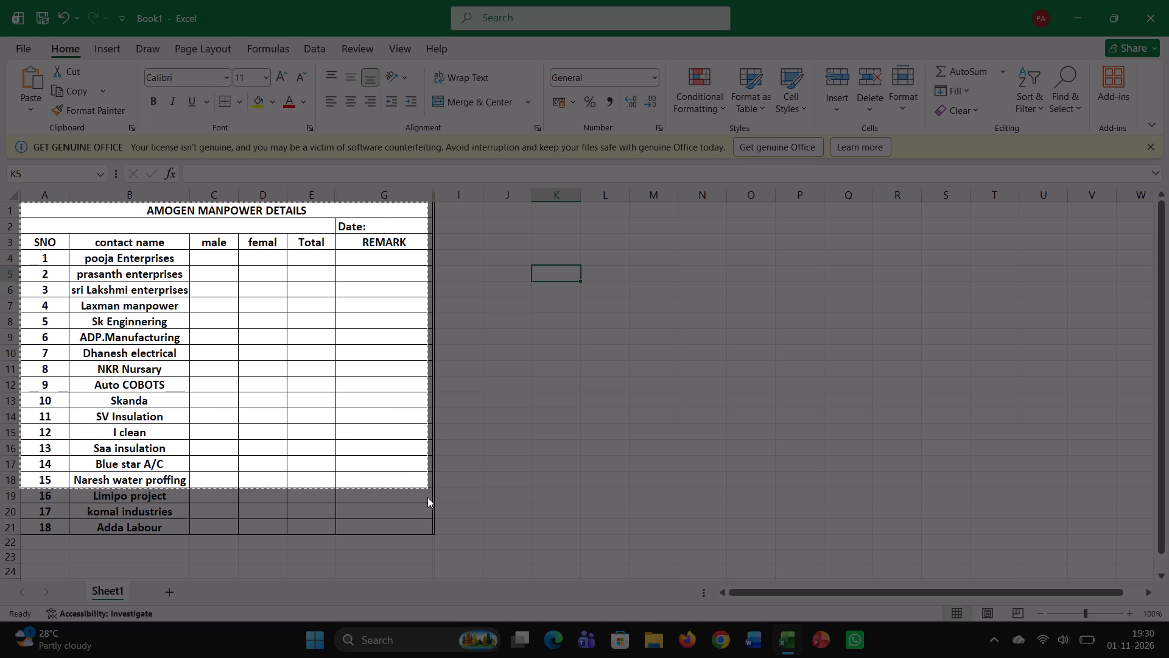
pyautogui.moveTo(427, 497); pyautogui.dragTo(429, 555)
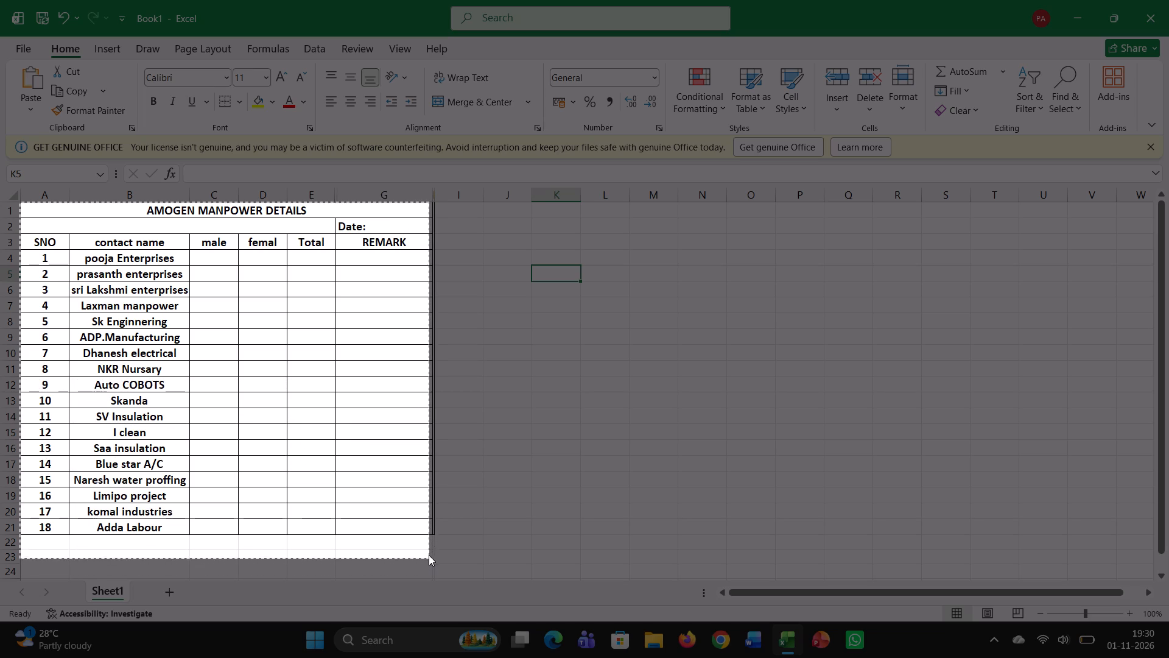
pyautogui.moveTo(429, 555); pyautogui.dragTo(431, 536)
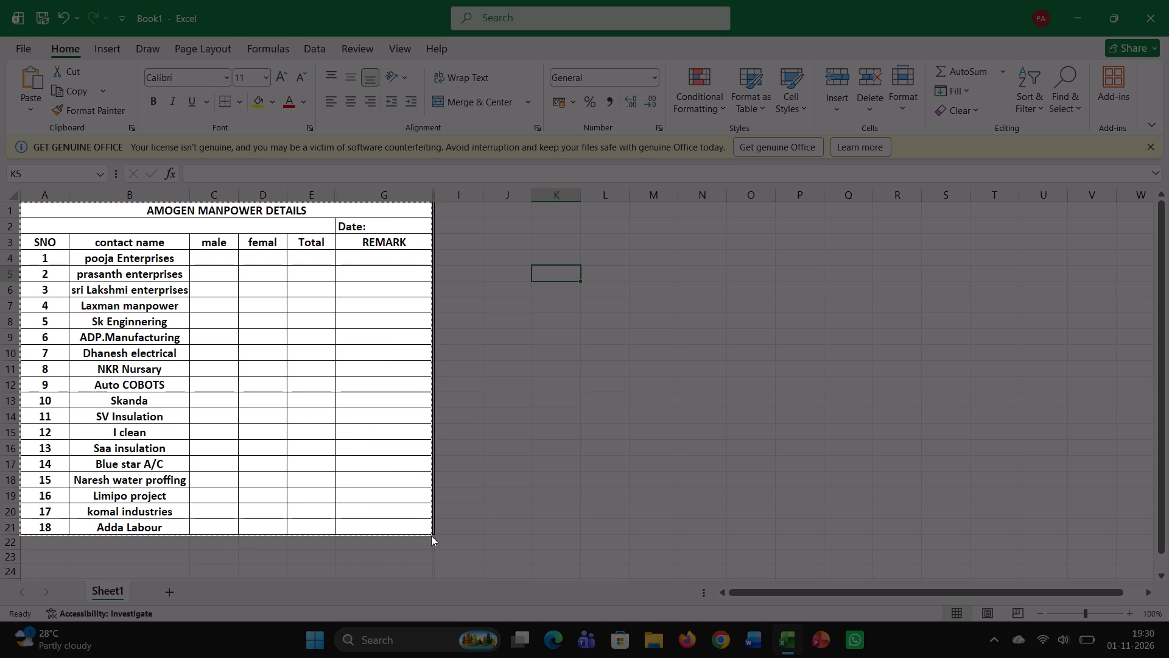
pyautogui.moveTo(431, 536); pyautogui.dragTo(434, 536)
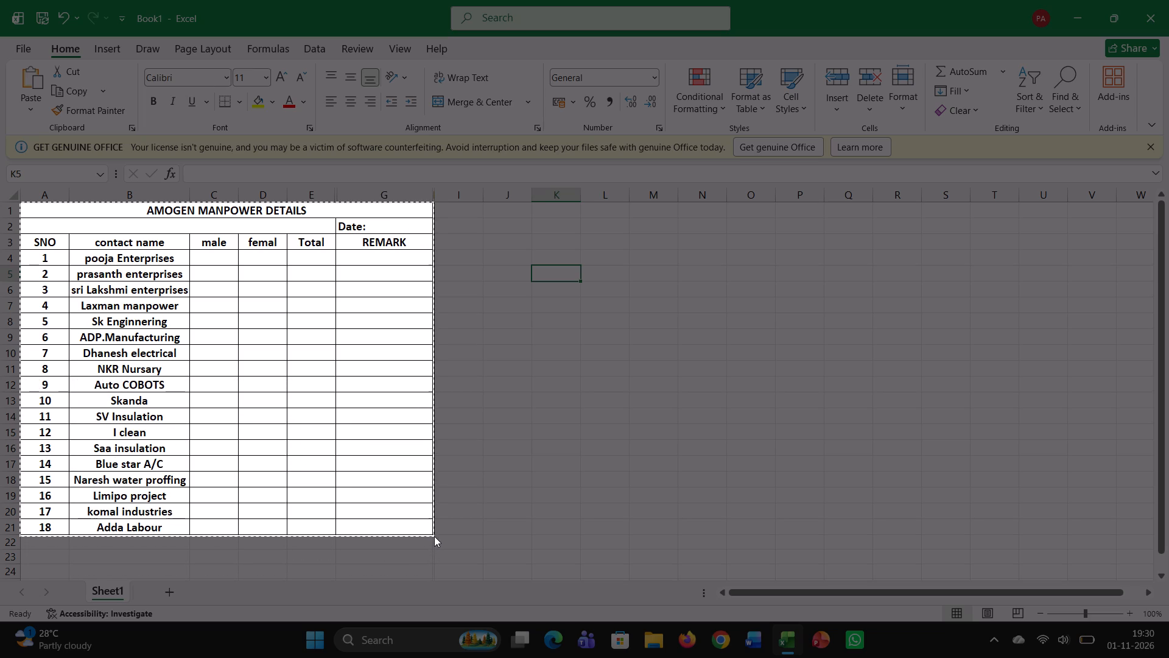
pyautogui.moveTo(434, 536); pyautogui.dragTo(434, 537)
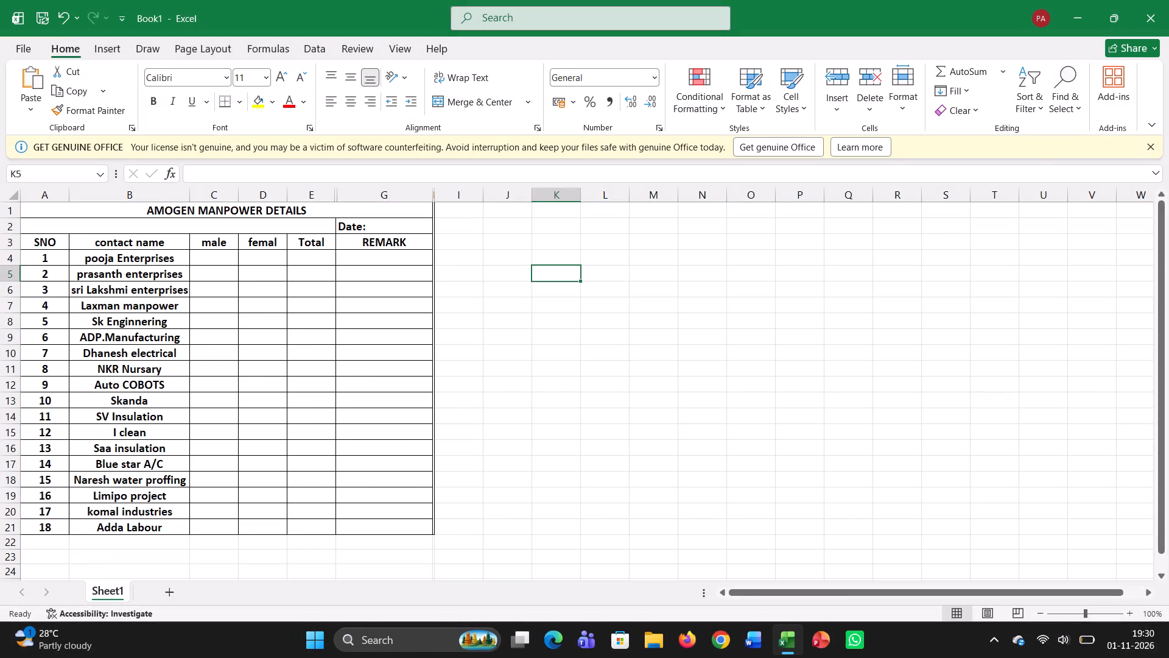
# Close the Book1 workbook, saving its changes.
pyautogui.click(1147, 17)
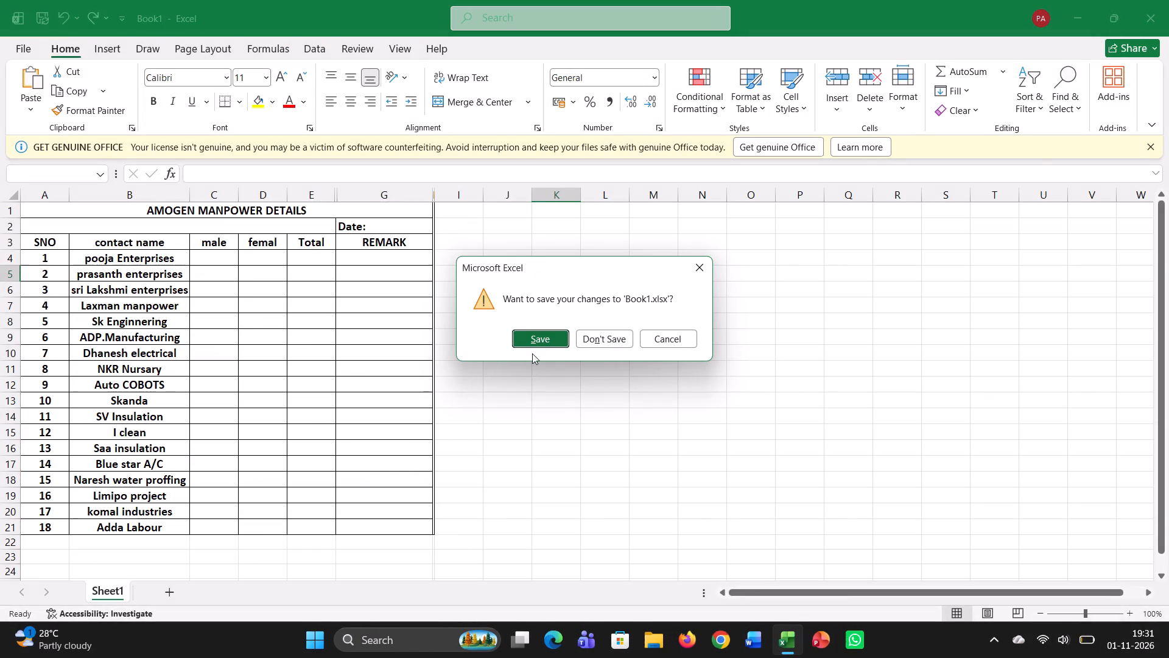
pyautogui.click(544, 341)
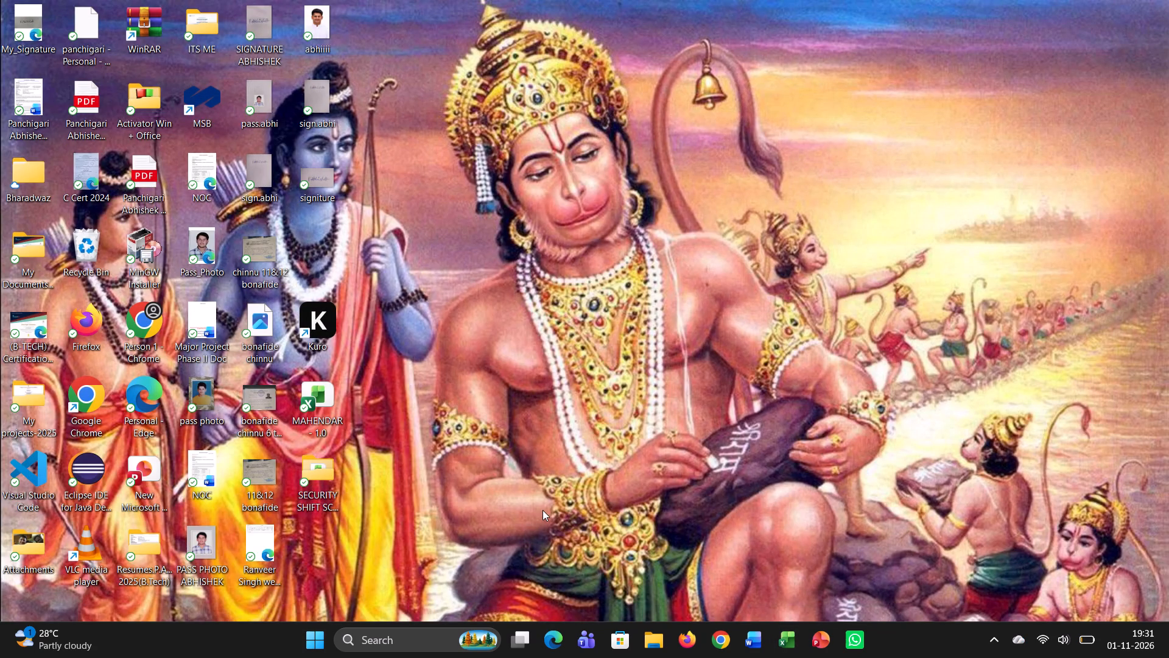
pyautogui.click(655, 636)
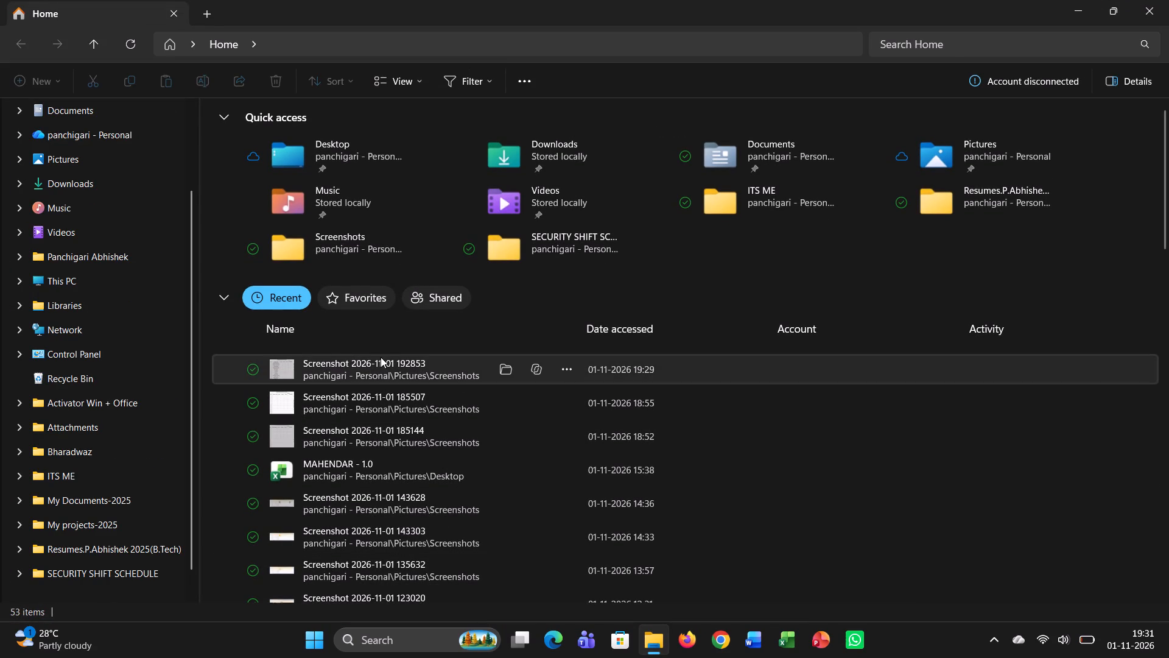
pyautogui.doubleClick(380, 356)
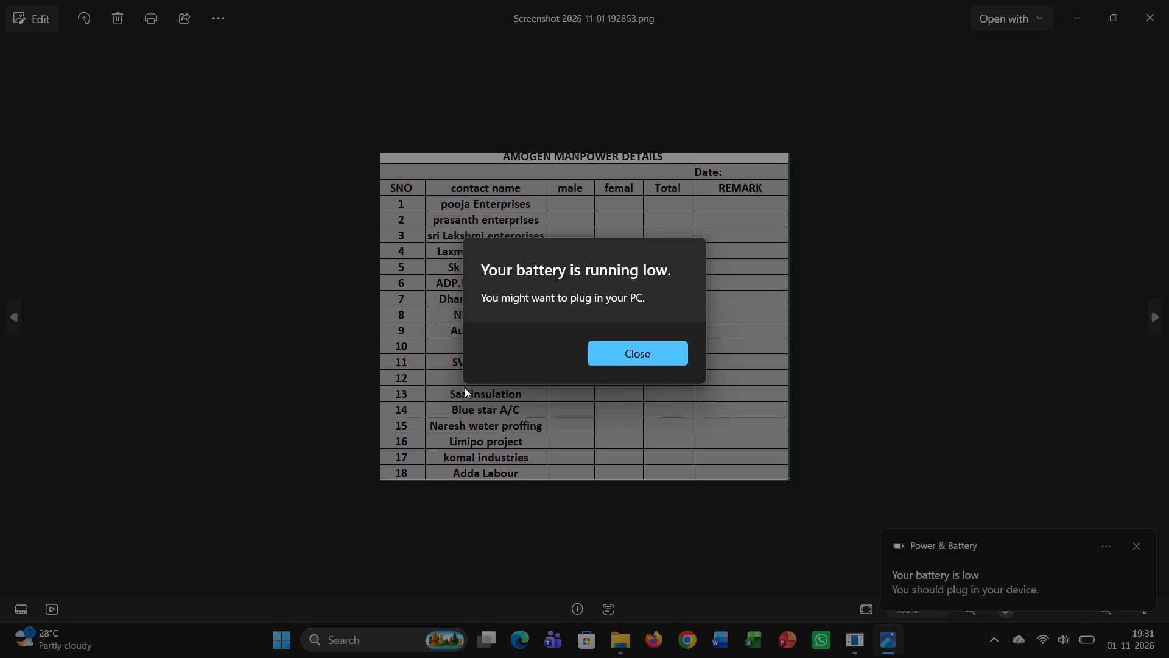
pyautogui.click(346, 437)
pyautogui.click(642, 347)
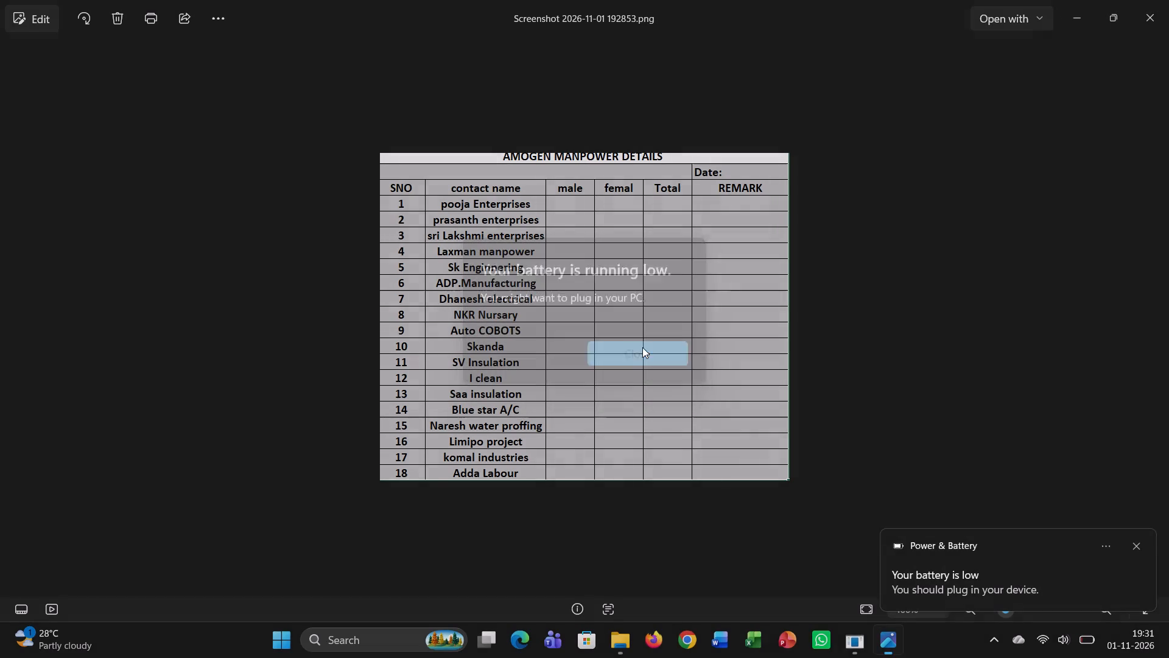
pyautogui.click(885, 275)
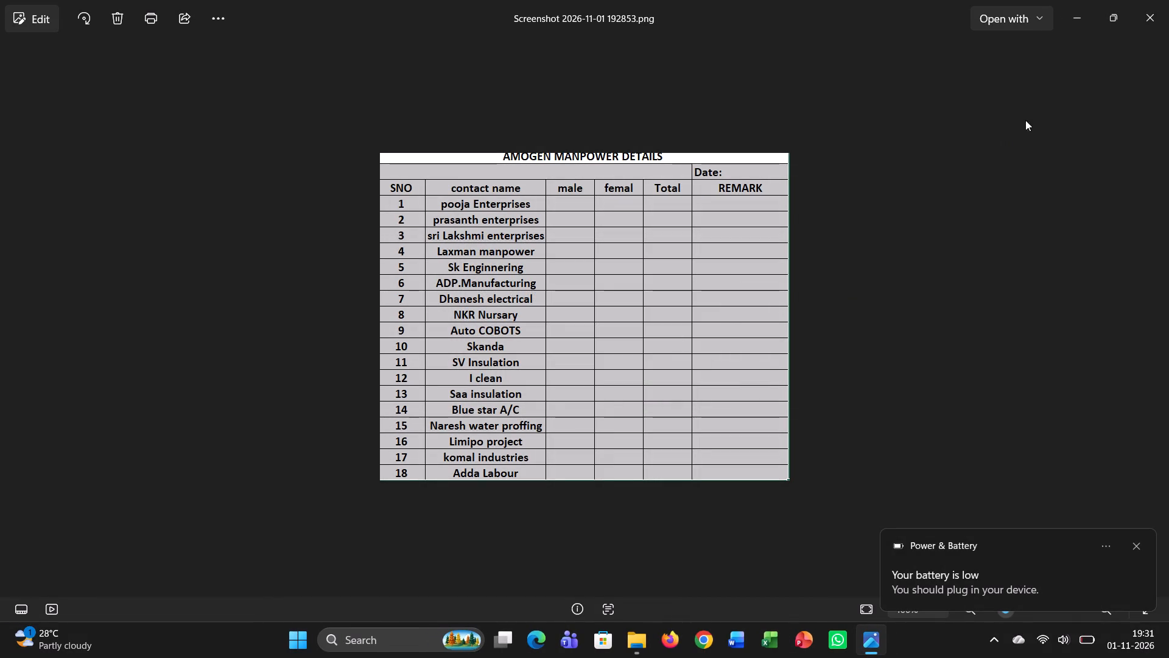
pyautogui.click(1157, 26)
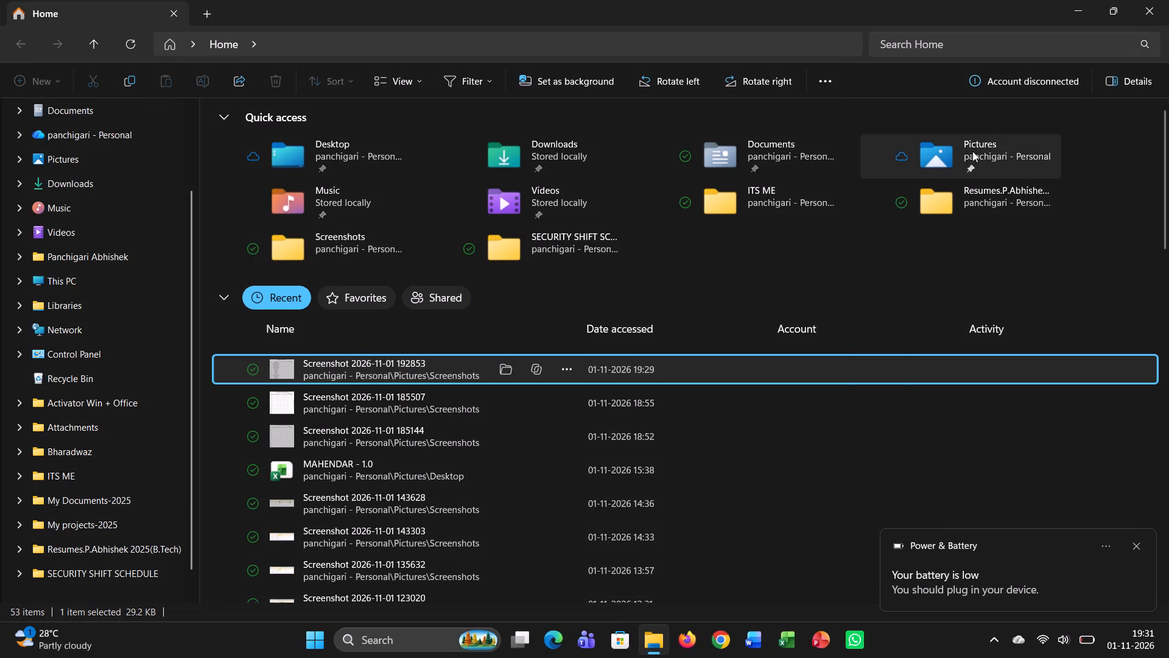
pyautogui.click(368, 238)
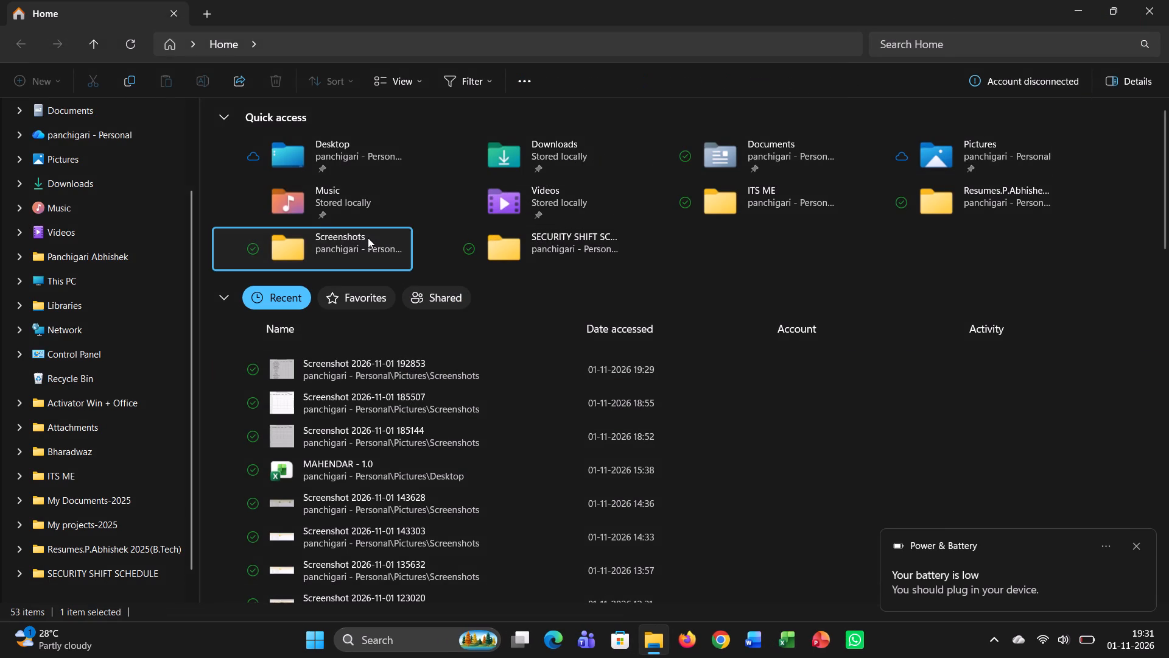
pyautogui.doubleClick(368, 238)
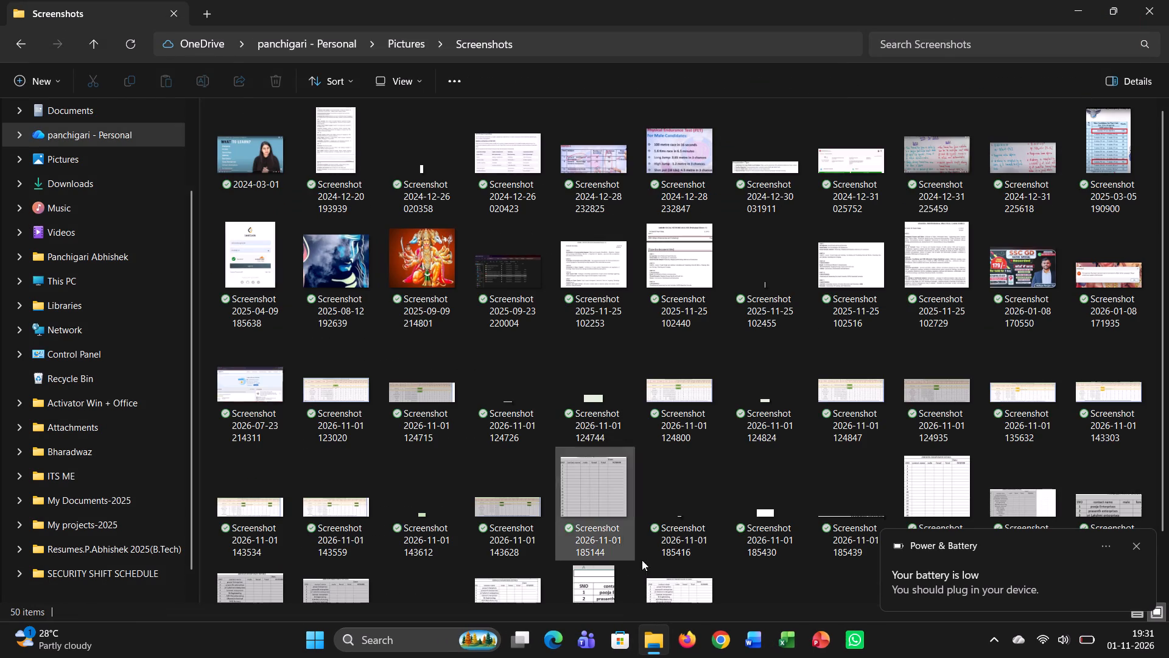
pyautogui.click(675, 595)
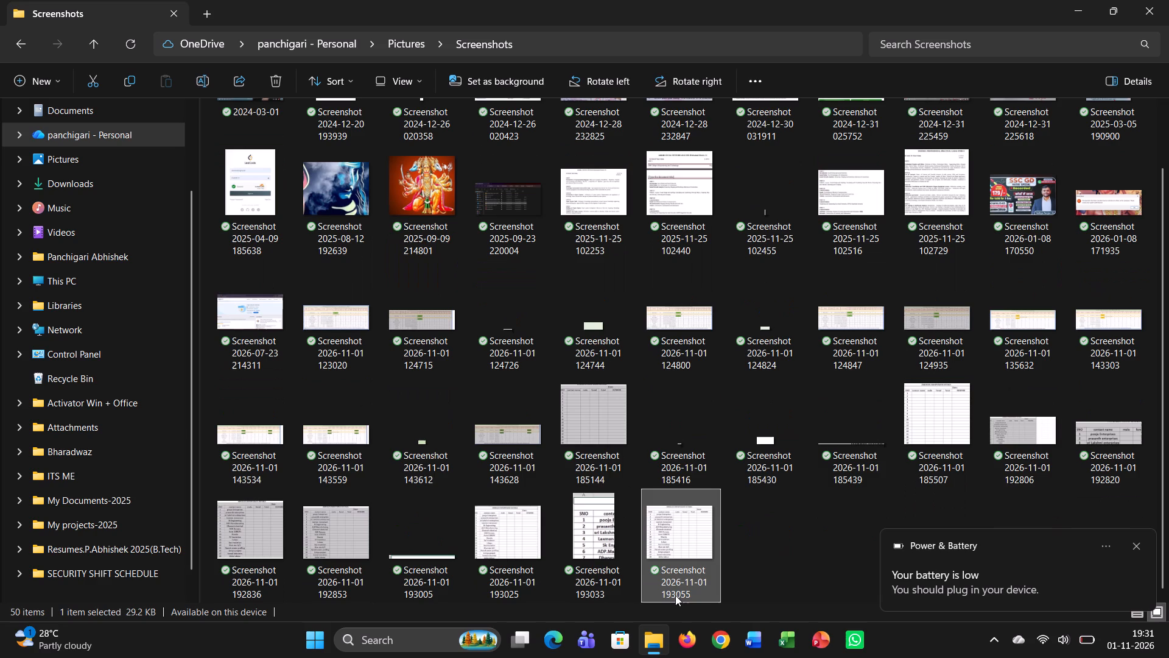
pyautogui.click(684, 542)
pyautogui.doubleClick(684, 542)
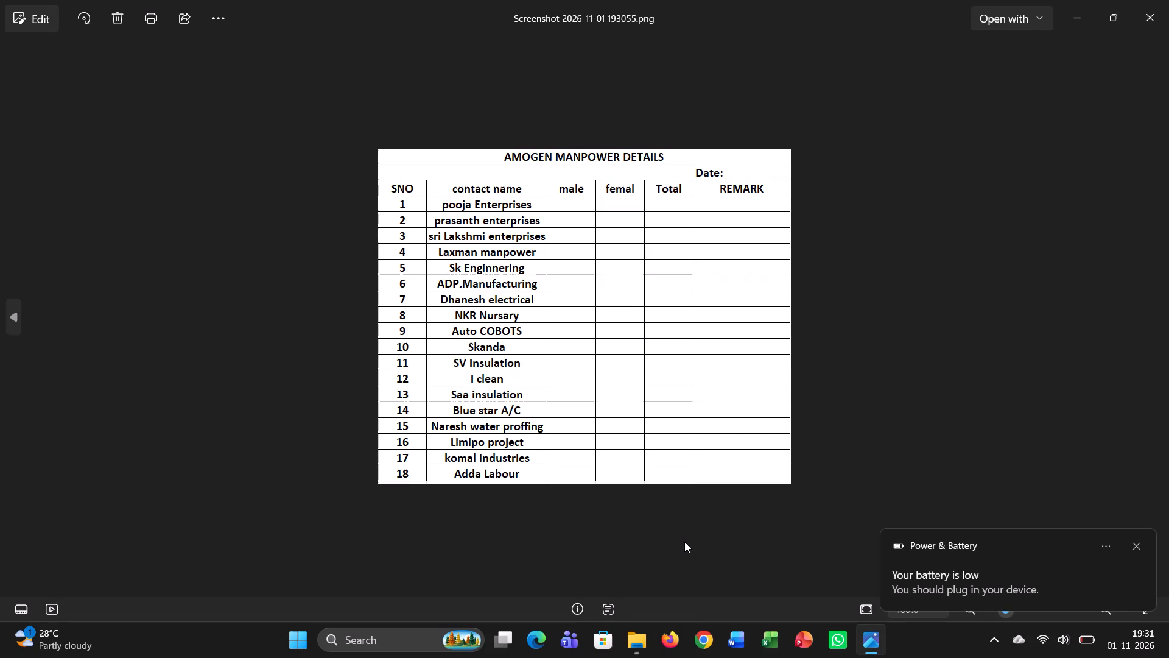
# Share the captured AMOGEN MANPOWER DETAILS screenshot from the photo viewer using WhatsApp.
pyautogui.doubleClick(693, 439)
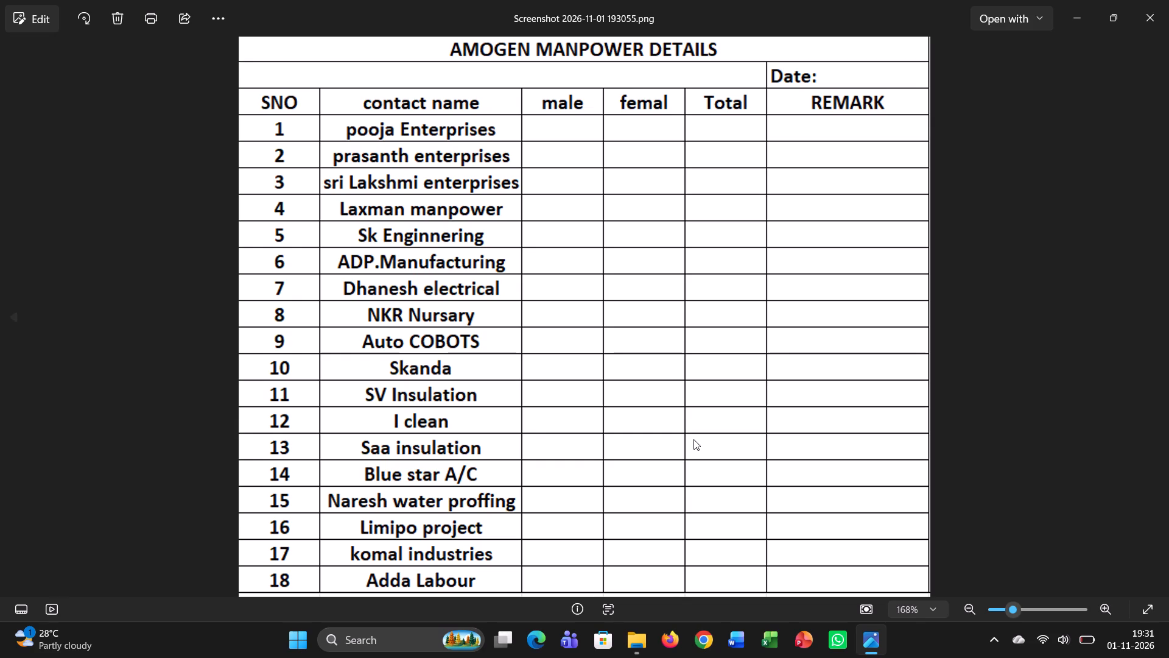
pyautogui.click(181, 18)
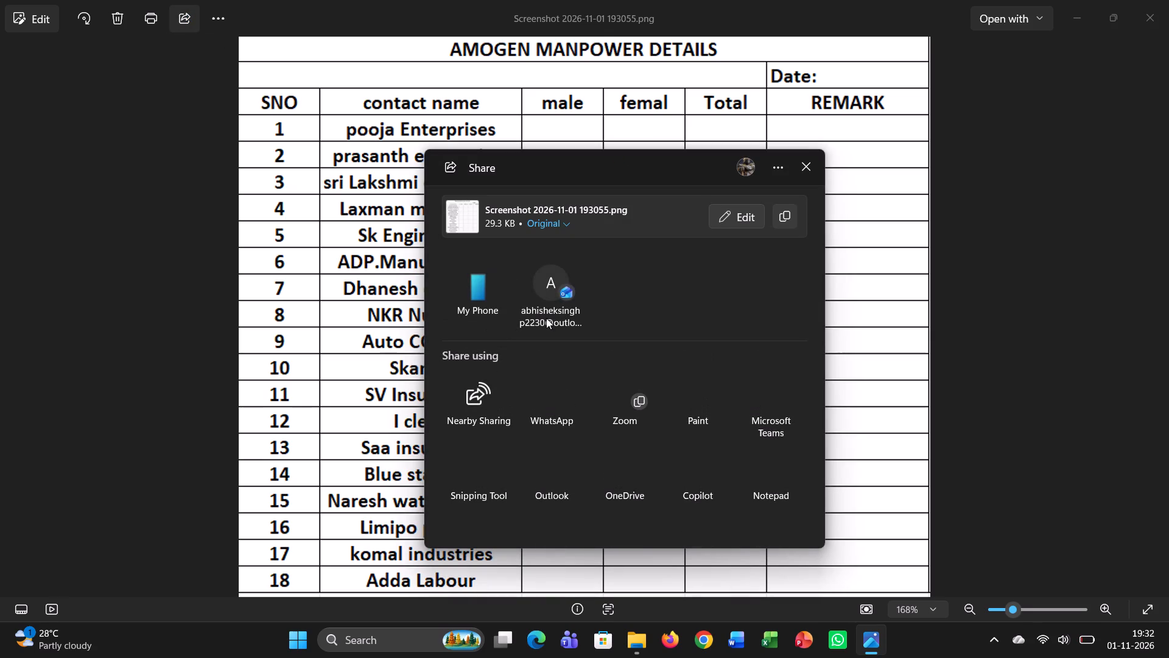
pyautogui.click(556, 398)
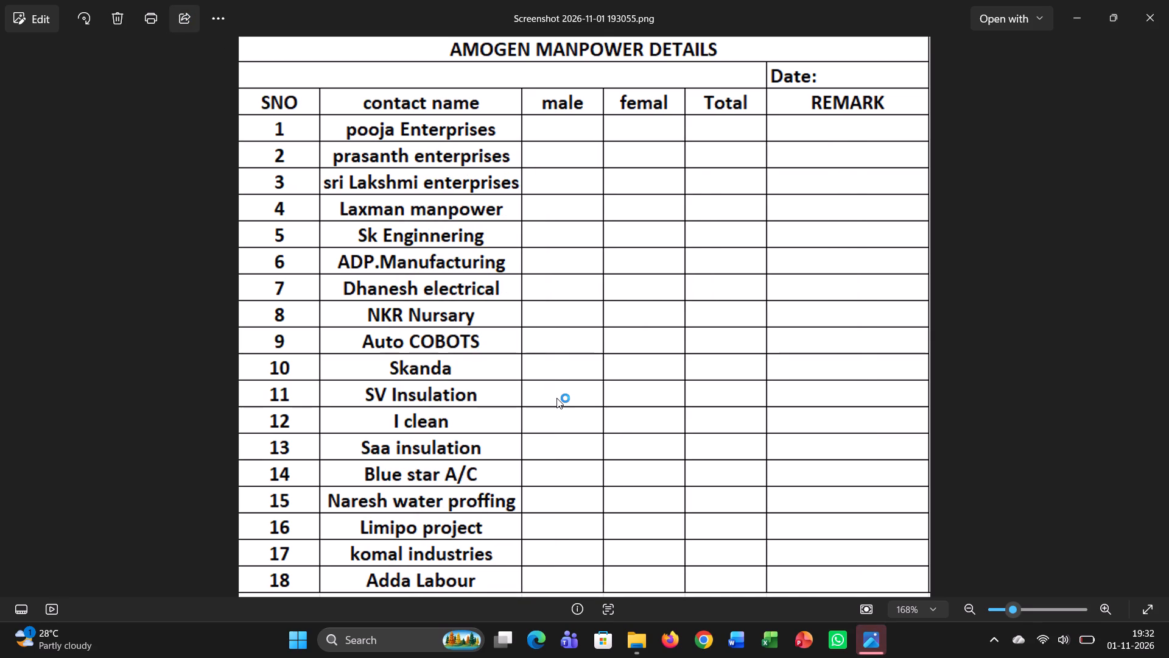
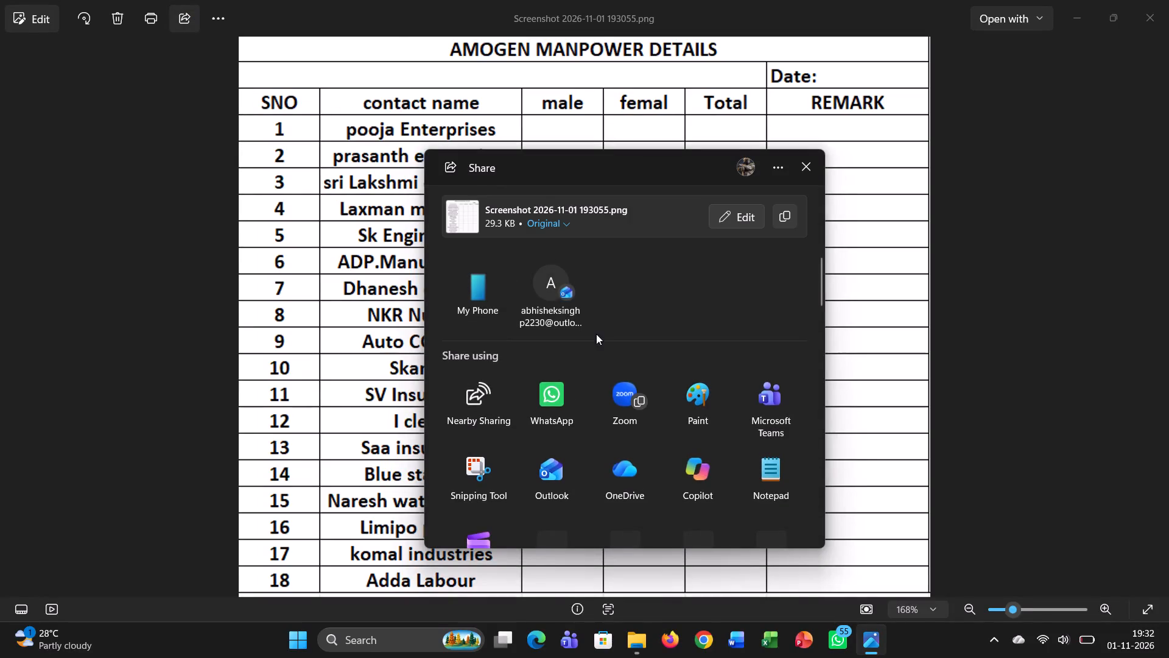
# Share the manpower table screenshot through WhatsApp.
pyautogui.click(566, 392)
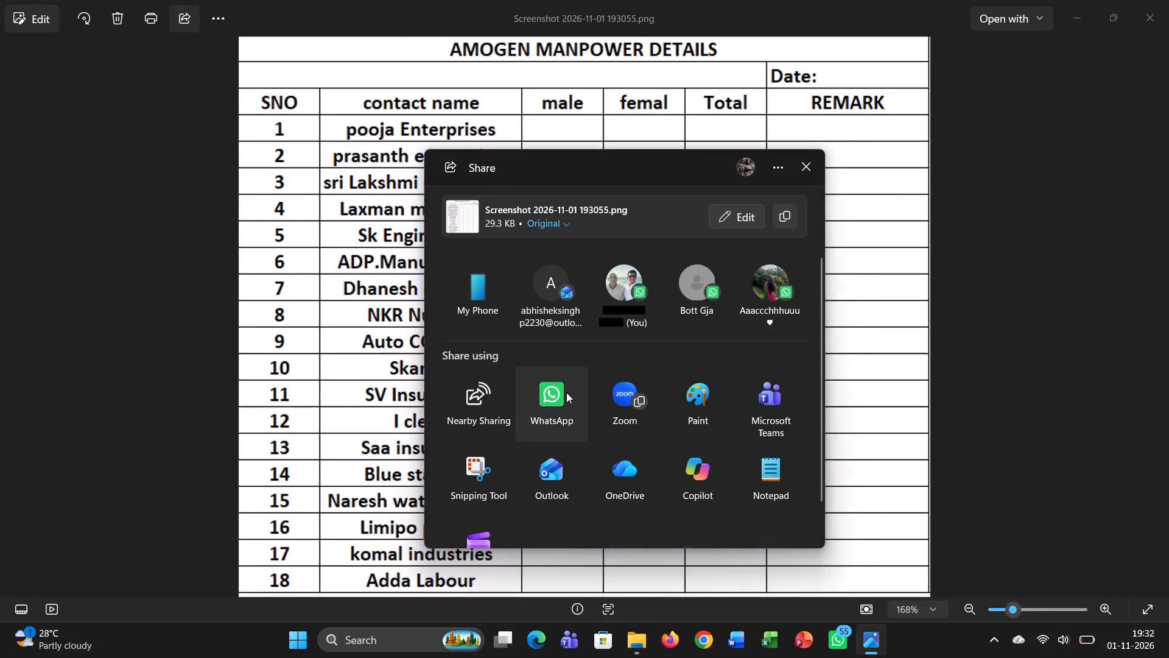